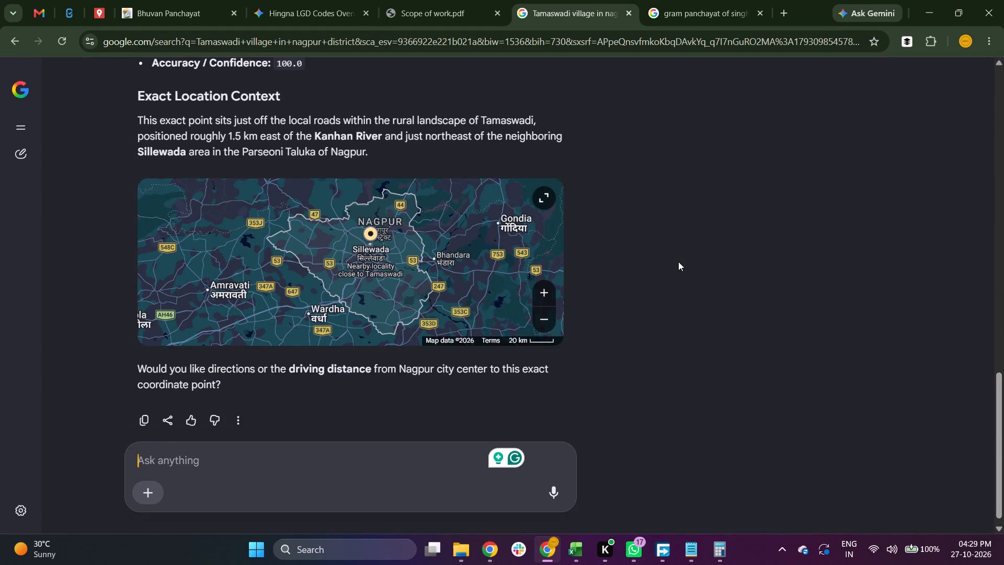
Review the answer about Tamaswadi's coordinates and ask "What is the Sub-District of this village?".
scroll(678, 262, up, 3)
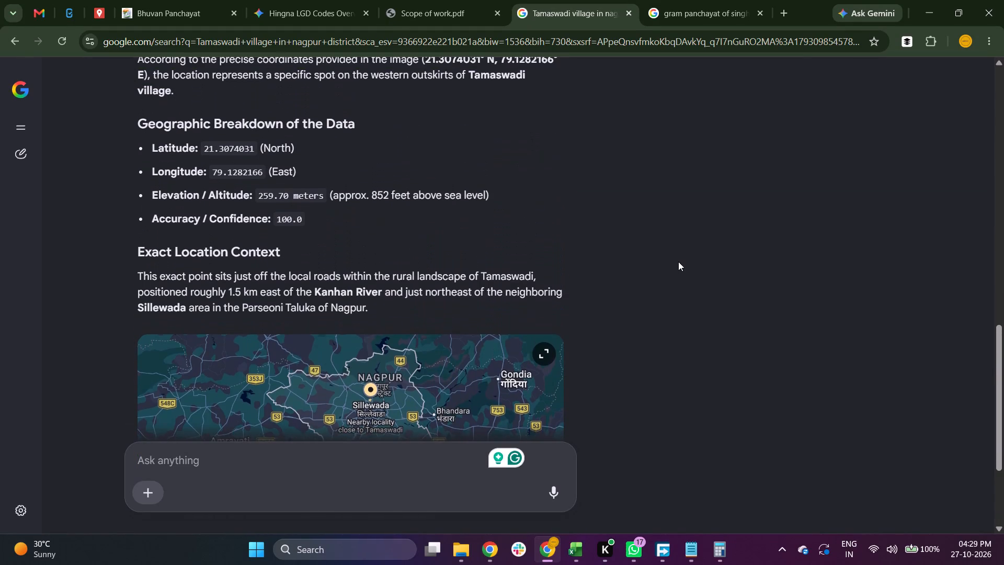
scroll(678, 262, up, 2)
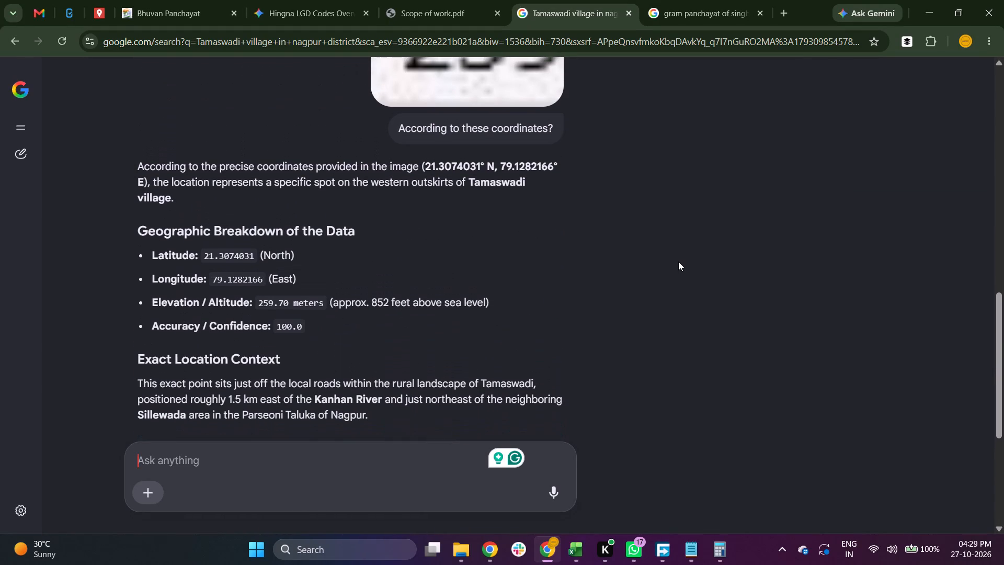
scroll(678, 262, down, 1)
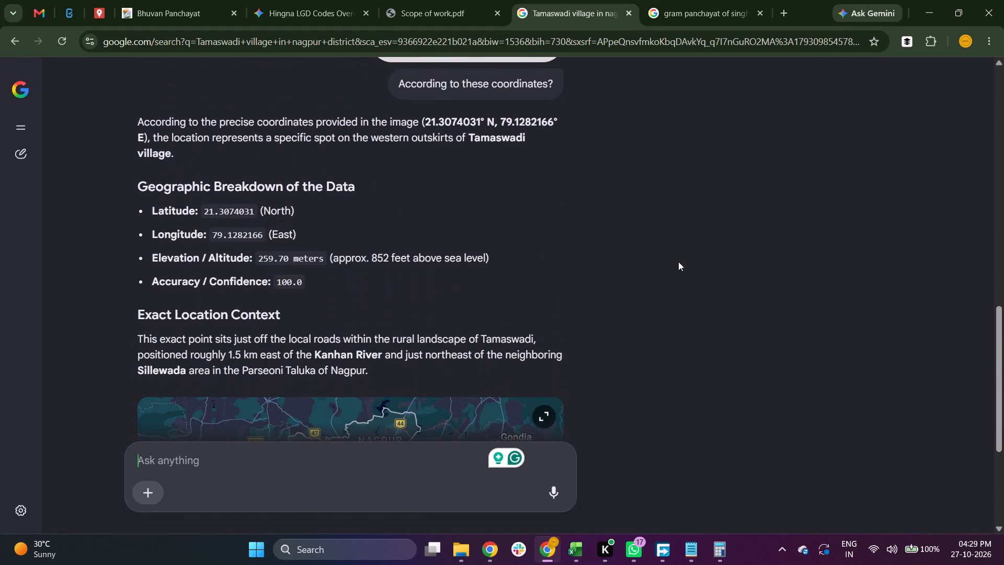
scroll(678, 262, down, 7)
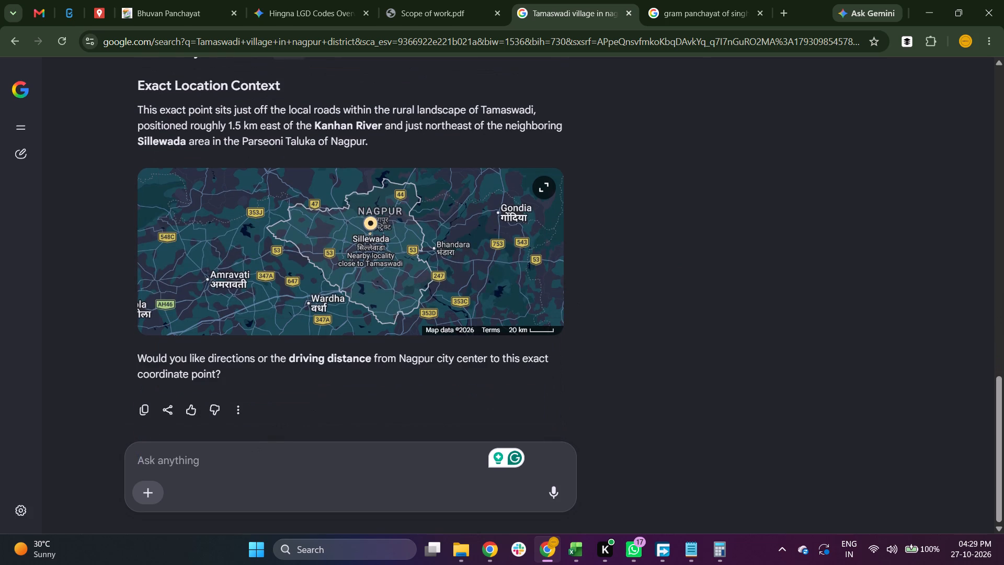
text(What is)
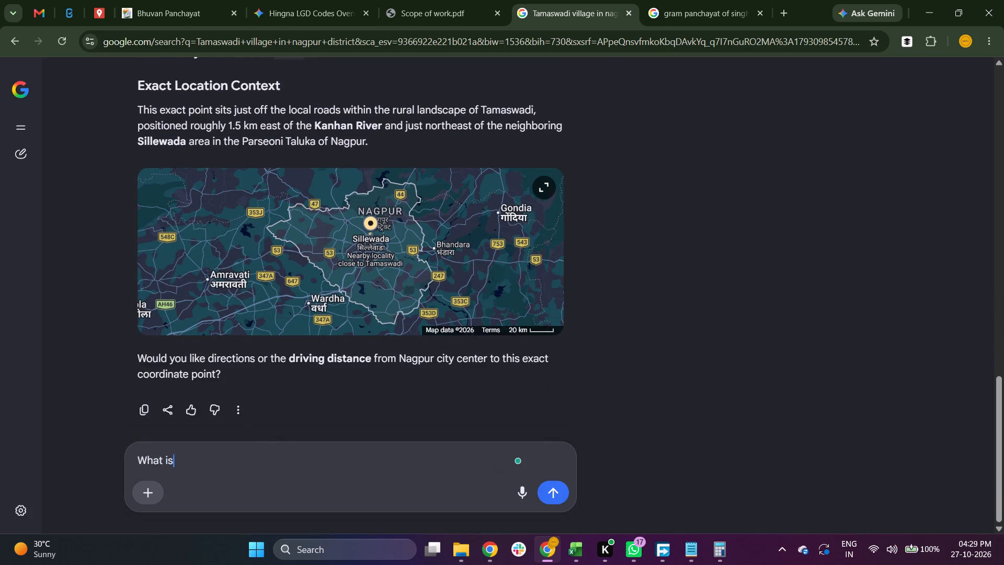
key(space)
text(sub)
key(BackSpace)
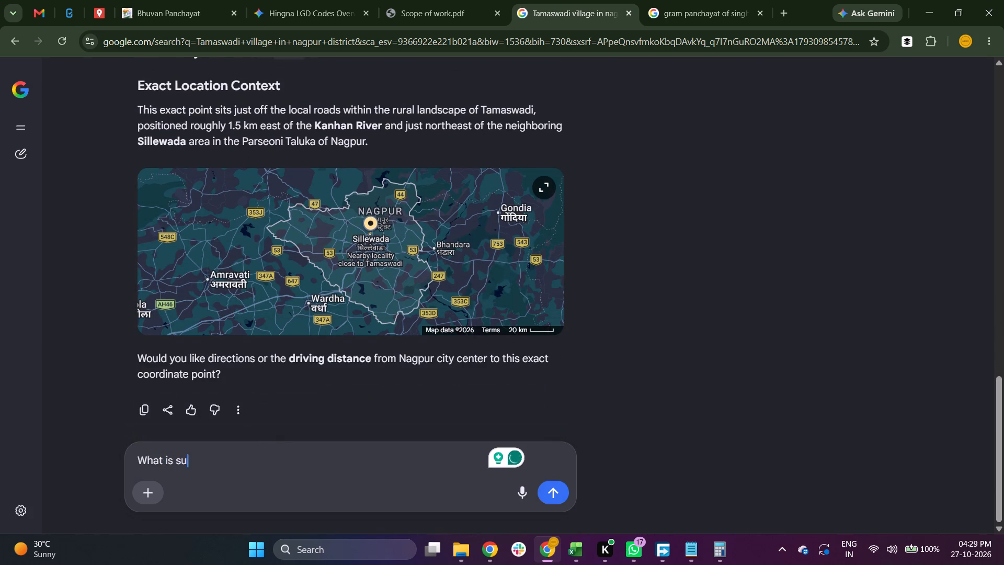
key(BackSpace)
key(BackSpace)
text(the Sub)
key(minus)
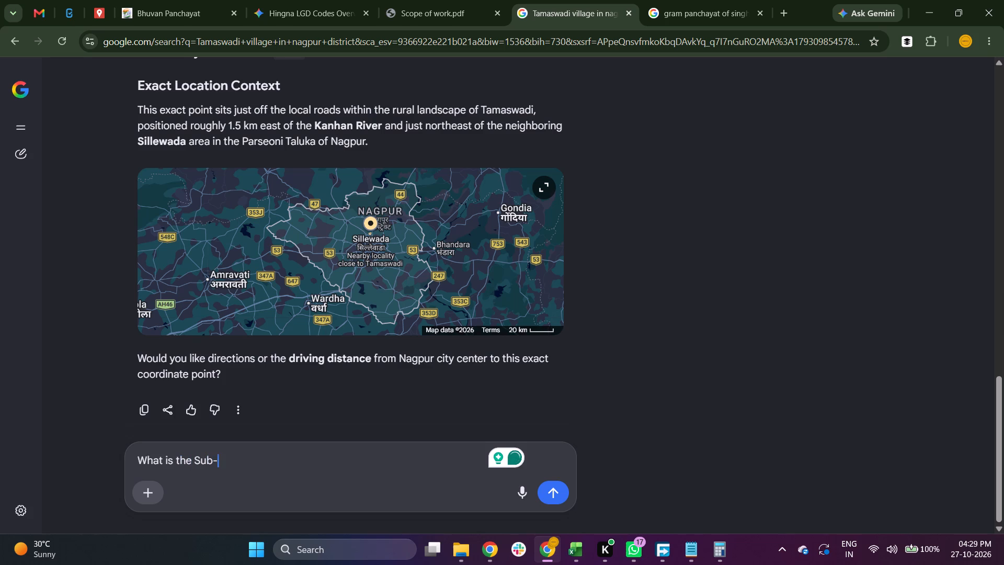
text(District)
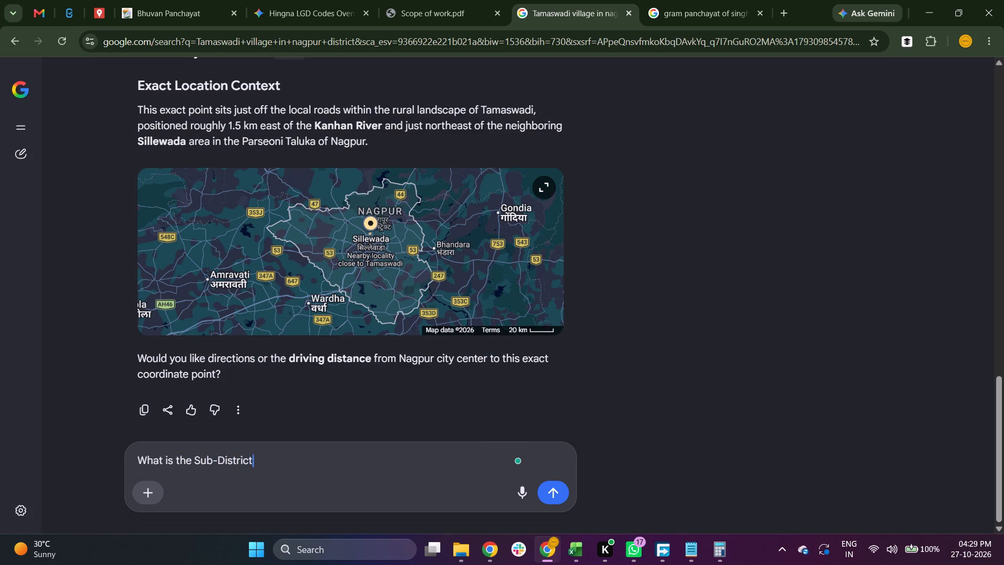
key(space)
text(of this village?)
key(Return)
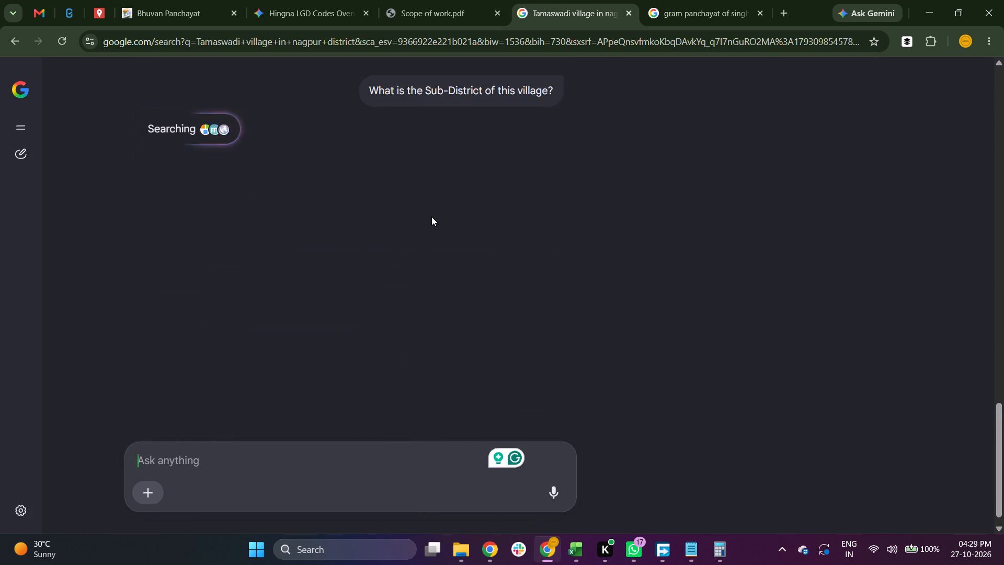
Switch to the Household Survey Schedule workbook and examine the Singhori OC village and coordinate rows from Tamaswadi to Itagaon.
key(alt+Tab)
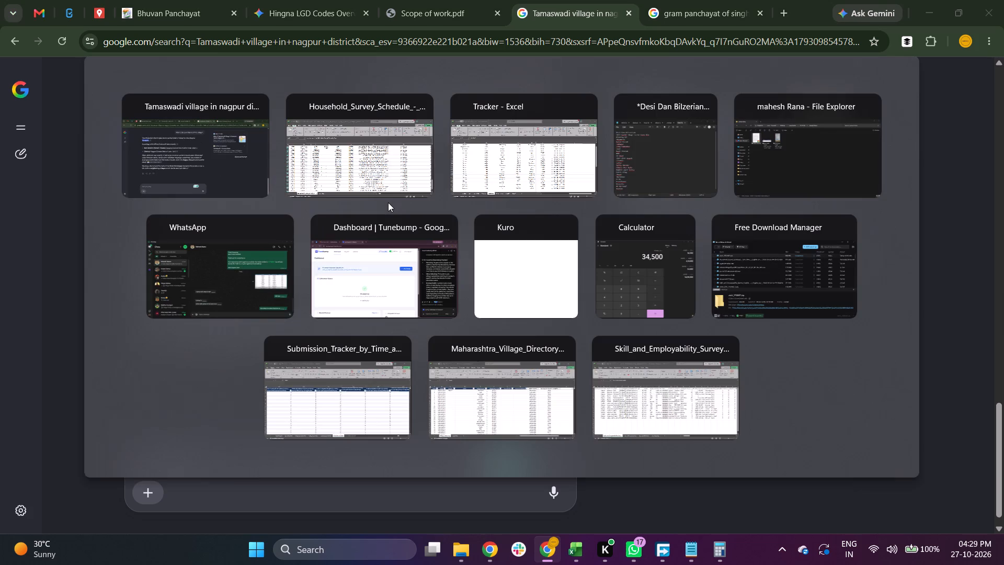
key(Down)
key(Down)
key(Down)
key(Down)
key(Down)
key(Down)
key(Down)
key(Down)
key(Down)
key(Down)
key(Down)
key(Down)
key(Down)
key(Down)
key(Down)
key(Down)
key(Down)
key(Down)
key(Down)
key(Down)
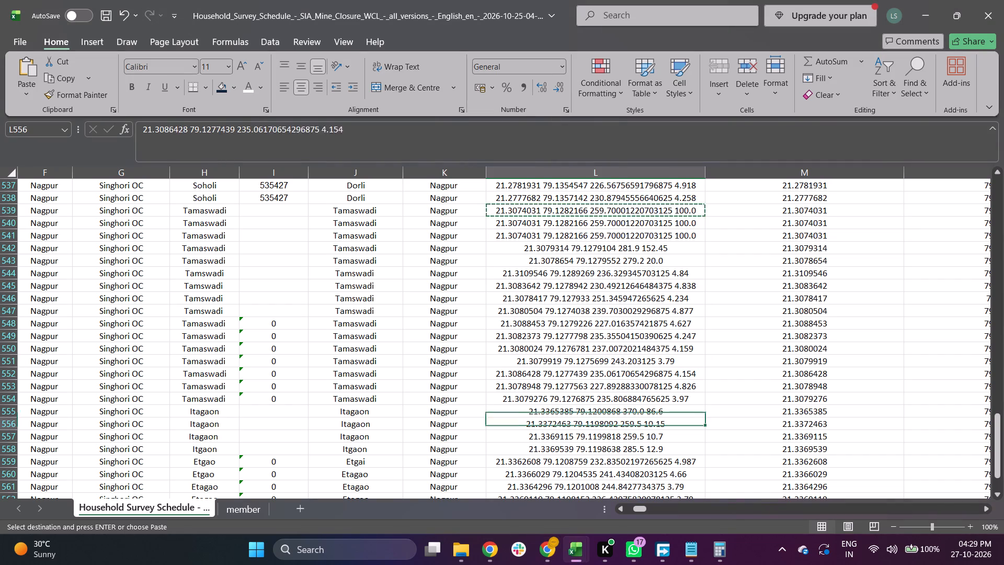
Switch to the Tracker workbook and examine the last Singhori OC entries and the next empty row on the Mapping sheet.
key(alt+Tab)
key(alt+Tab)
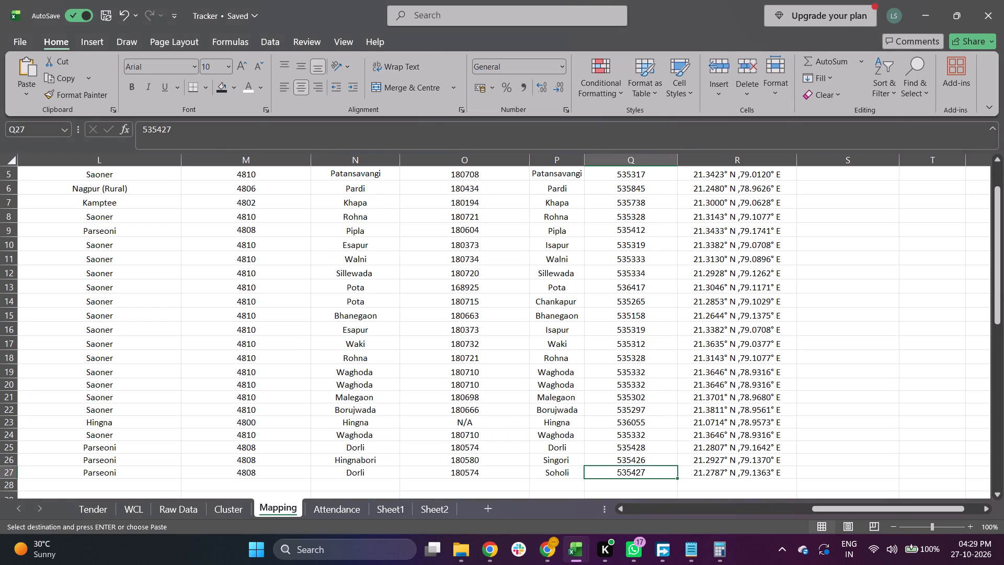
key(Down)
key(Left)
key(Left)
key(Left)
key(Left)
key(Left)
key(Left)
key(Left)
key(Left)
key(Left)
key(Left)
key(Left)
key(Left)
key(Left)
key(Left)
key(Left)
key(Left)
key(Left)
key(Left)
key(Left)
key(Left)
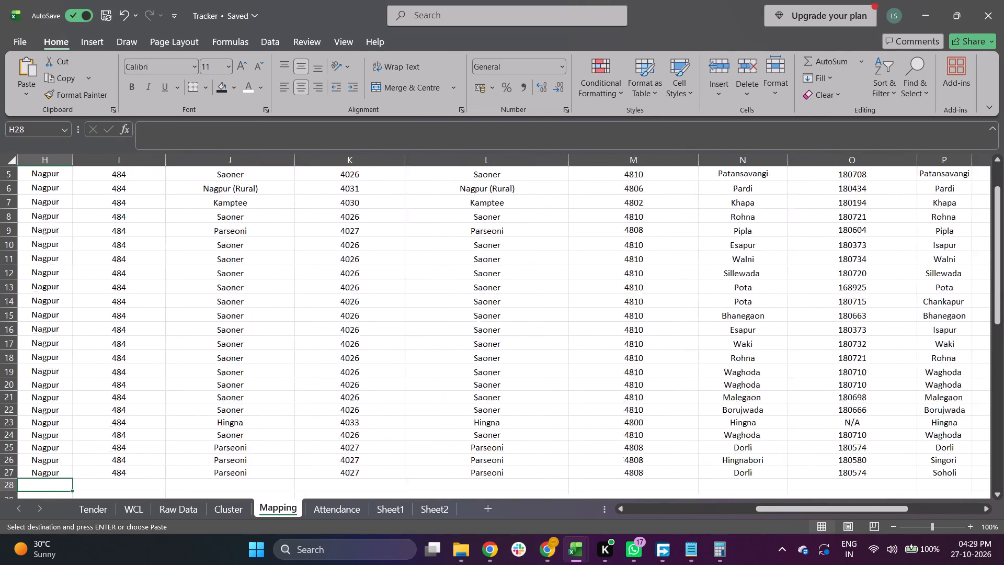
key(Right)
key(Right)
key(Right)
key(Right)
key(Right)
key(Right)
key(Right)
key(Right)
key(Right)
key(Right)
key(Right)
key(Right)
key(Right)
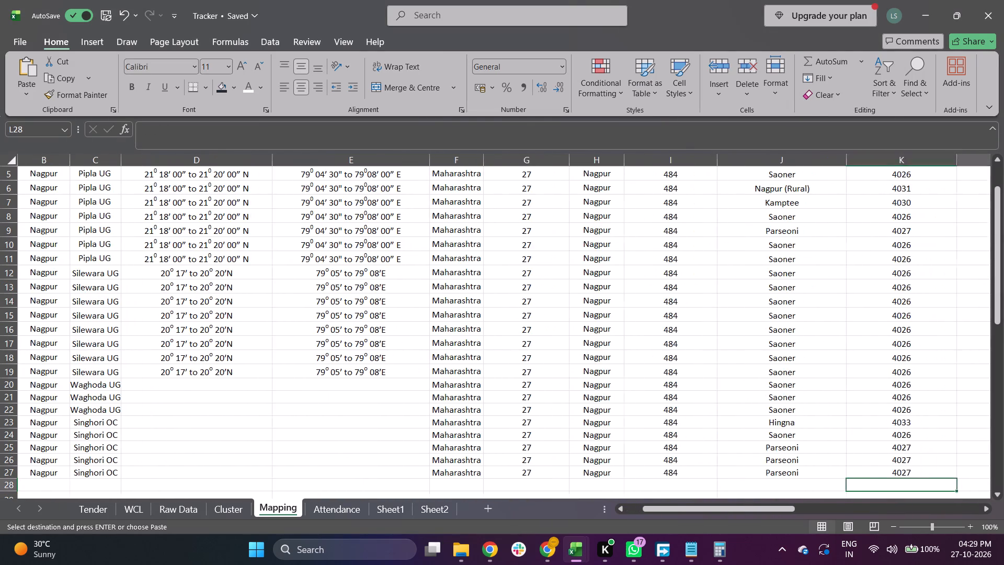
key(Right)
key(Right)
key(Up)
key(Up)
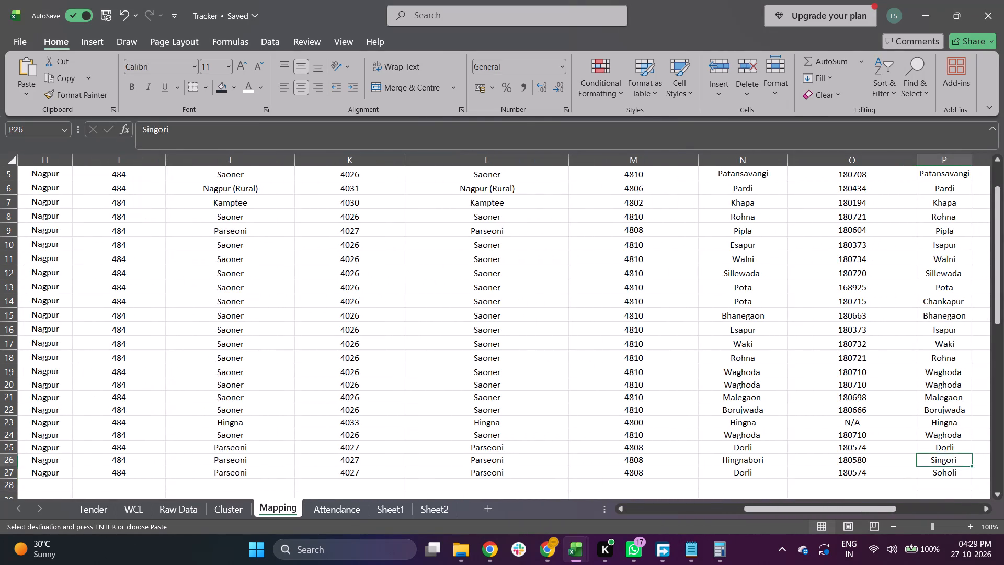
key(Up)
key(Left)
key(Left)
key(Left)
key(Left)
key(Left)
key(Left)
key(Left)
key(Left)
key(Left)
key(Left)
key(Left)
key(Left)
key(Left)
key(Left)
key(Left)
key(Left)
key(Left)
key(Left)
key(Left)
key(Left)
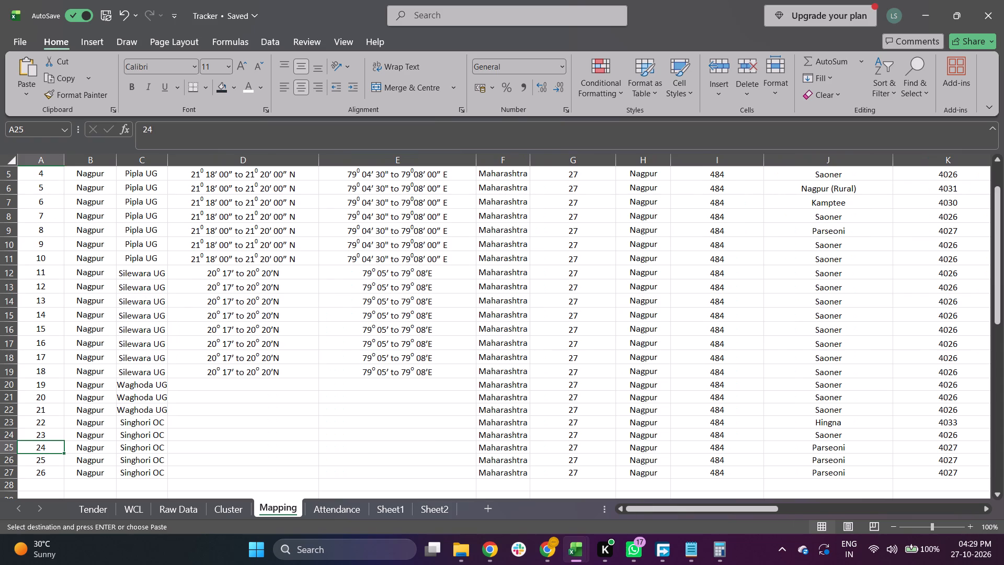
Examine the Waghoda UG rows of the Mapping sheet across the mine coordinate, sub-district, block and gram panchayat columns.
key(Right)
key(Right)
key(Up)
key(Up)
key(Up)
key(Right)
key(Right)
key(Right)
key(Right)
key(Right)
key(Right)
key(Right)
key(Right)
key(Right)
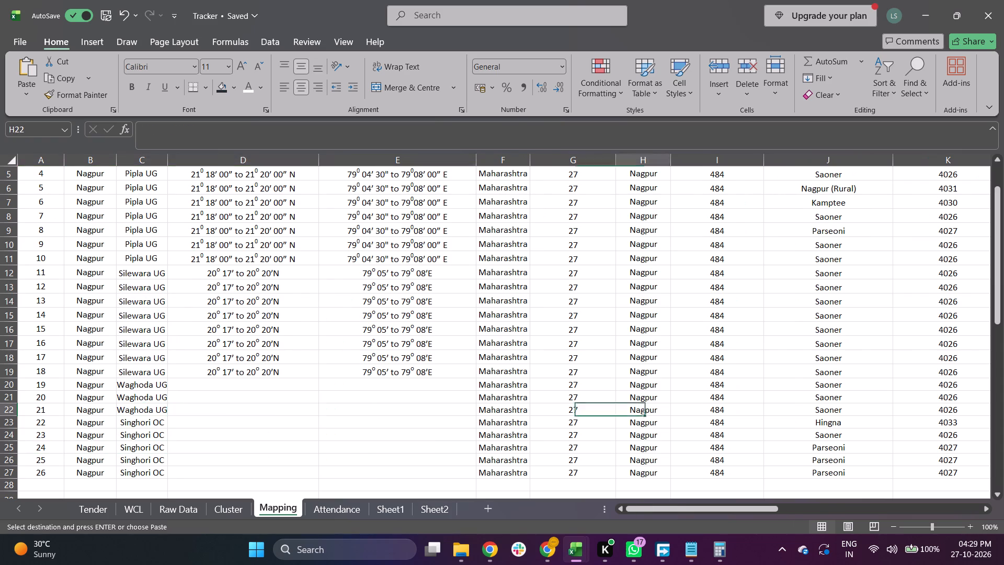
key(Right)
key(Right)
key(Right)
key(Right)
key(Left)
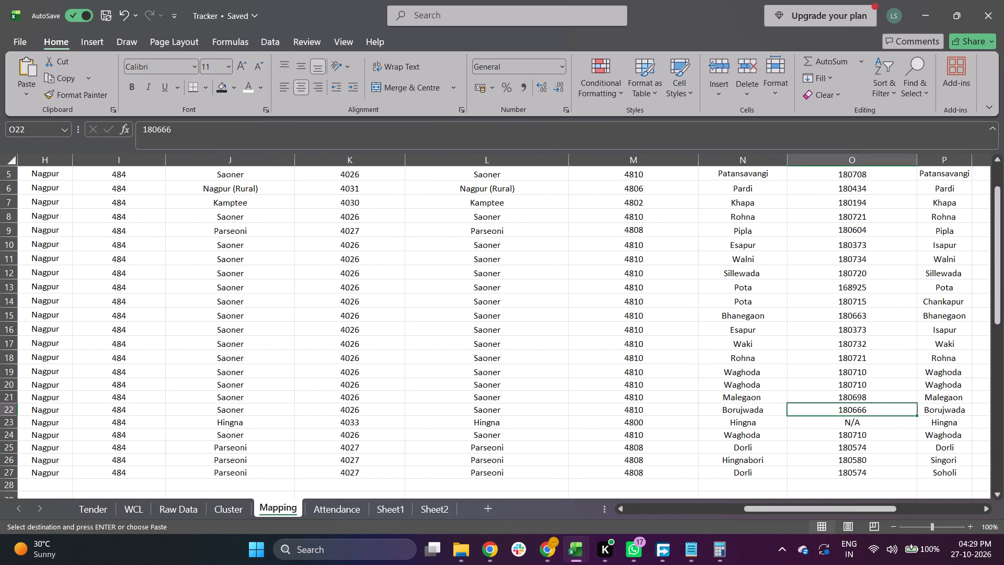
key(Left)
key(Up)
key(Up)
key(Left)
key(Left)
key(Left)
key(Left)
key(Left)
key(Left)
key(Left)
key(Left)
key(Left)
key(Left)
key(Left)
key(Left)
key(Left)
key(Left)
key(Left)
key(Left)
key(Left)
key(Left)
key(Left)
key(Left)
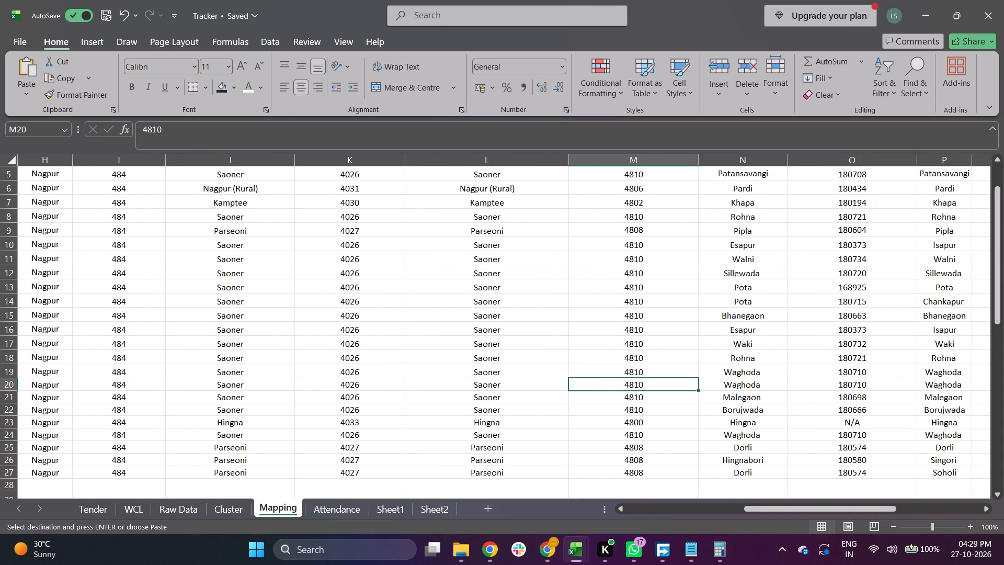
key(Right)
key(Right)
key(Right)
key(Right)
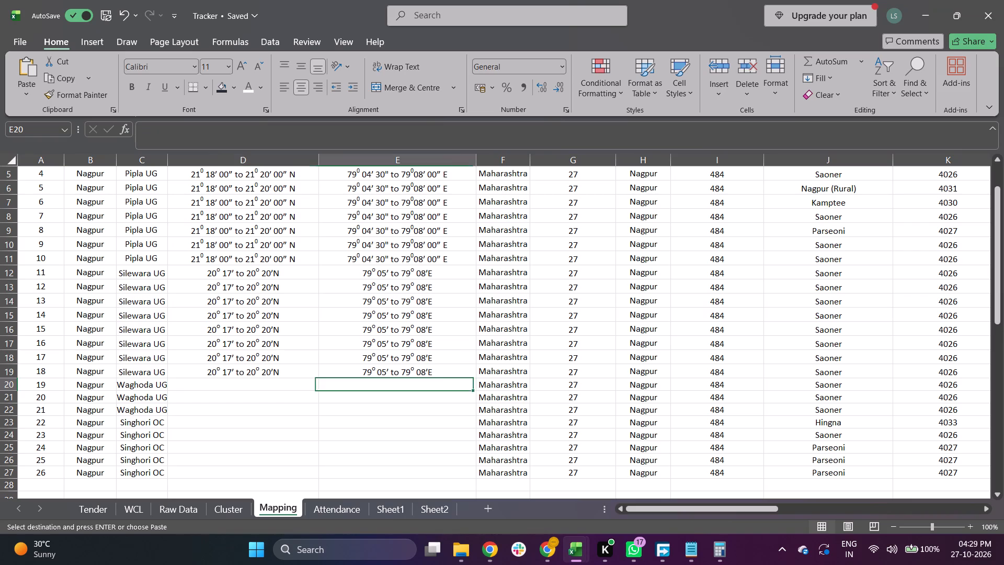
key(Right)
key(Right)
key(Right)
key(Right)
key(Right)
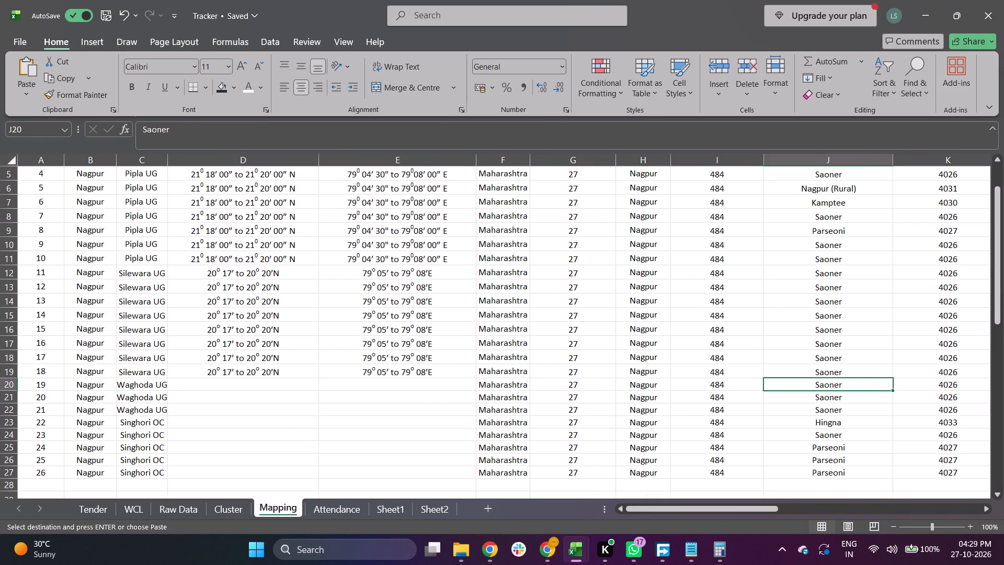
key(Right)
key(Right)
key(Right)
key(Right)
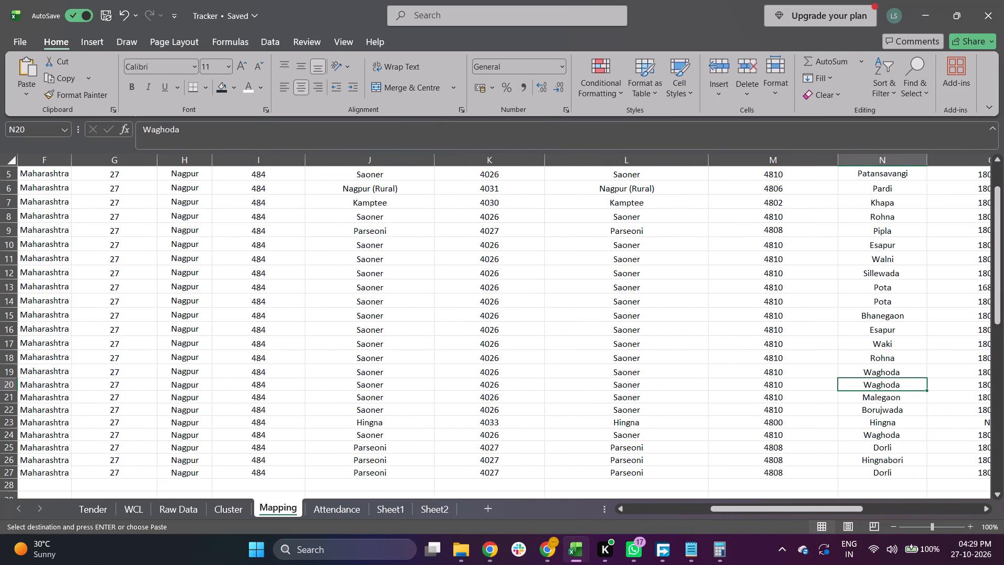
Examine the Silewara UG, Waghoda UG and Singhori OC rows of the Mapping sheet from the serial number to the village code columns.
key(Up)
key(Left)
key(Left)
key(Left)
key(Left)
key(Left)
key(Left)
key(Left)
key(Left)
key(Left)
key(Left)
key(Left)
key(Left)
key(Left)
key(Left)
key(Left)
key(Left)
key(Left)
key(Left)
key(Left)
key(Left)
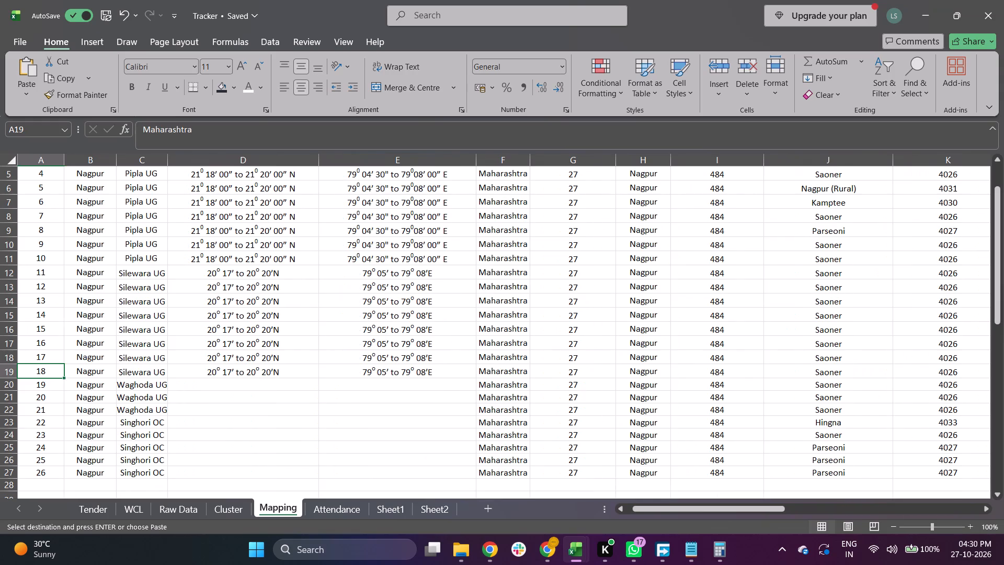
key(Down)
key(Right)
key(Right)
key(Right)
key(Right)
key(Right)
key(Right)
key(Right)
key(Right)
key(Right)
key(Right)
key(Right)
key(Right)
key(Right)
key(Right)
key(Right)
key(Right)
key(Right)
key(Right)
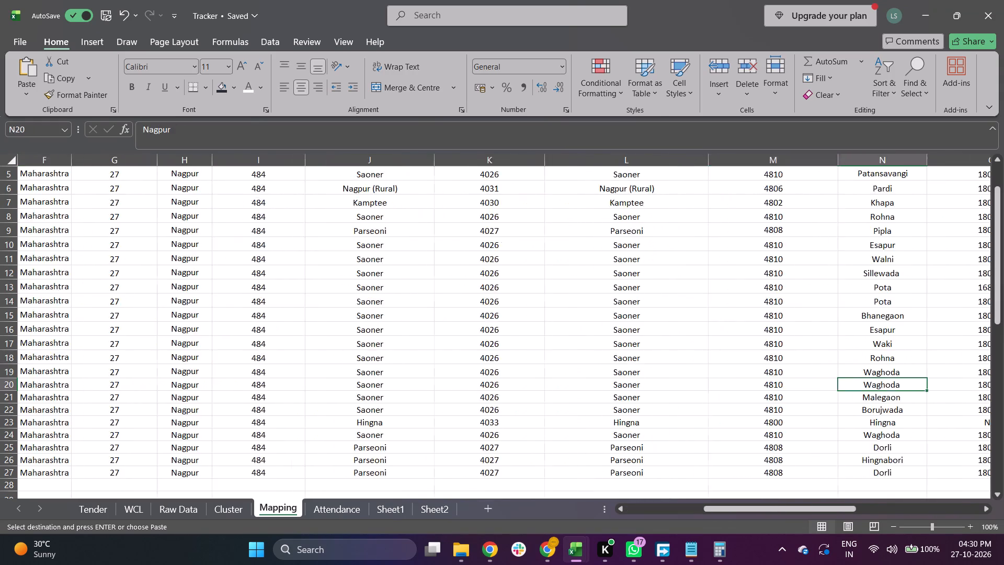
key(Down)
key(Down)
key(Down)
key(Down)
key(Down)
key(Left)
key(Left)
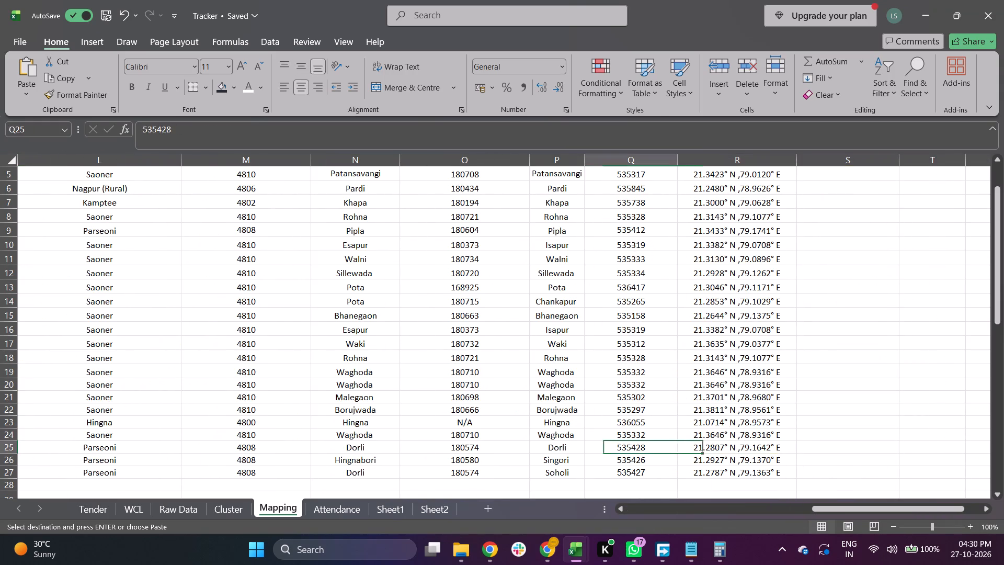
key(Left)
key(Left)
key(Left)
key(Up)
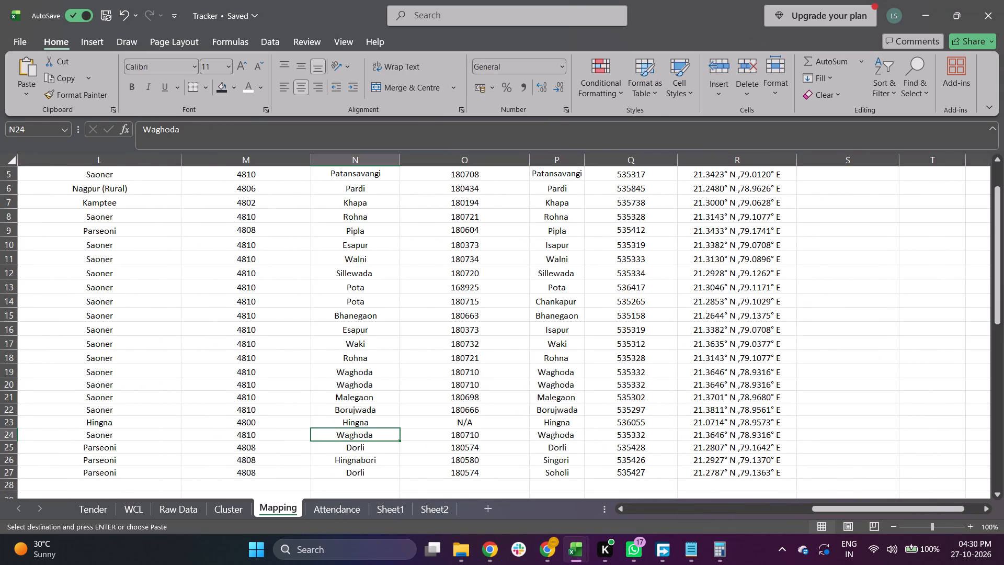
Start row 28 of the Mapping sheet with serial number 27, and copy down Nagpur and Singhori OC from the row above.
key(Down)
key(Down)
key(Down)
key(Down)
key(Left)
key(Left)
key(Left)
key(Left)
key(Left)
key(Left)
key(Left)
key(Left)
key(Left)
key(Left)
key(Left)
key(Left)
key(Left)
key(Left)
key(Left)
key(Left)
key(Left)
key(Left)
key(Left)
key(Left)
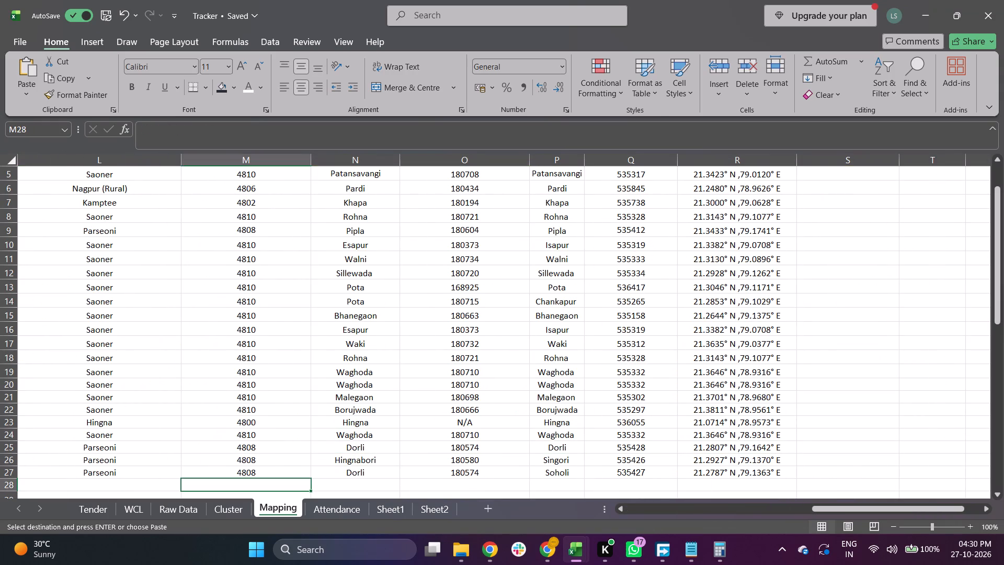
text(27)
key(Right)
key(ctrl+d)
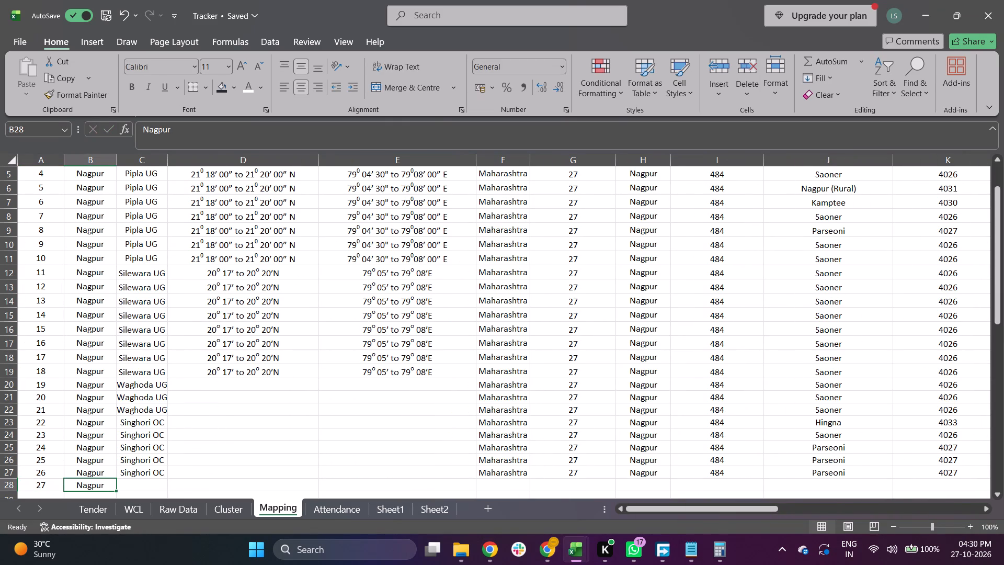
key(Right)
key(ctrl+d)
key(Right)
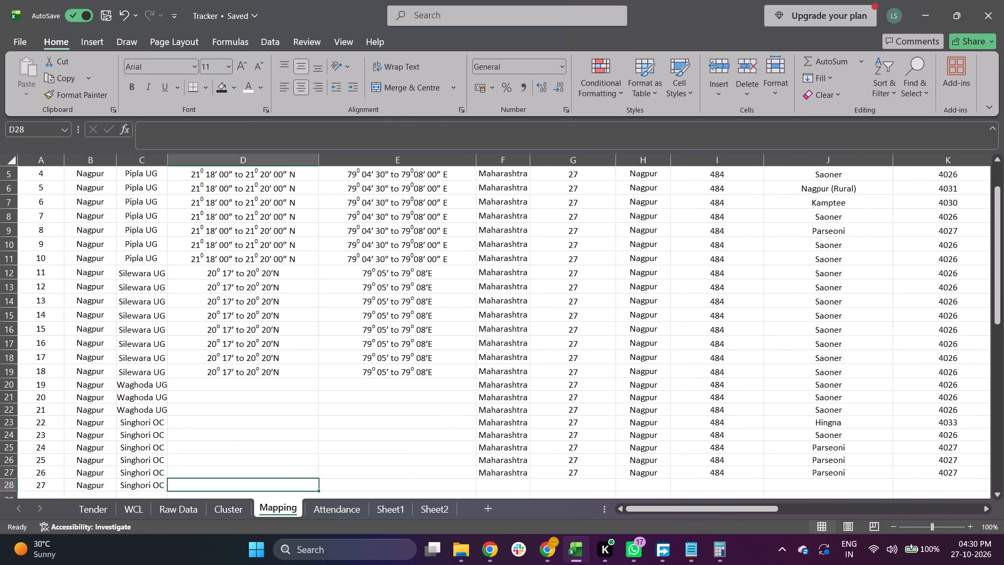
Copy down the state Maharashtra with code 27 and the district Nagpur with code 484 into row 28.
key(Right)
key(Right)
key(ctrl+d)
key(Right)
key(ctrl+d)
key(Right)
key(ctrl+d)
key(Right)
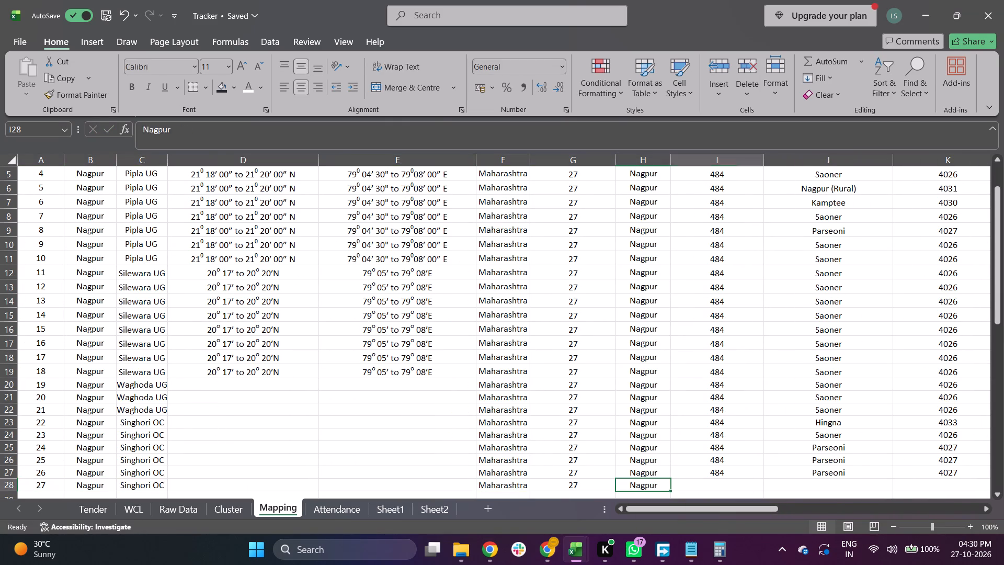
key(ctrl+d)
Copy down the sub-district Parseoni with code 4027 and the block Parseoni with code 4808 into row 28.
key(Right)
key(ctrl+d)
key(Right)
key(ctrl+d)
key(Right)
key(ctrl+d)
key(Right)
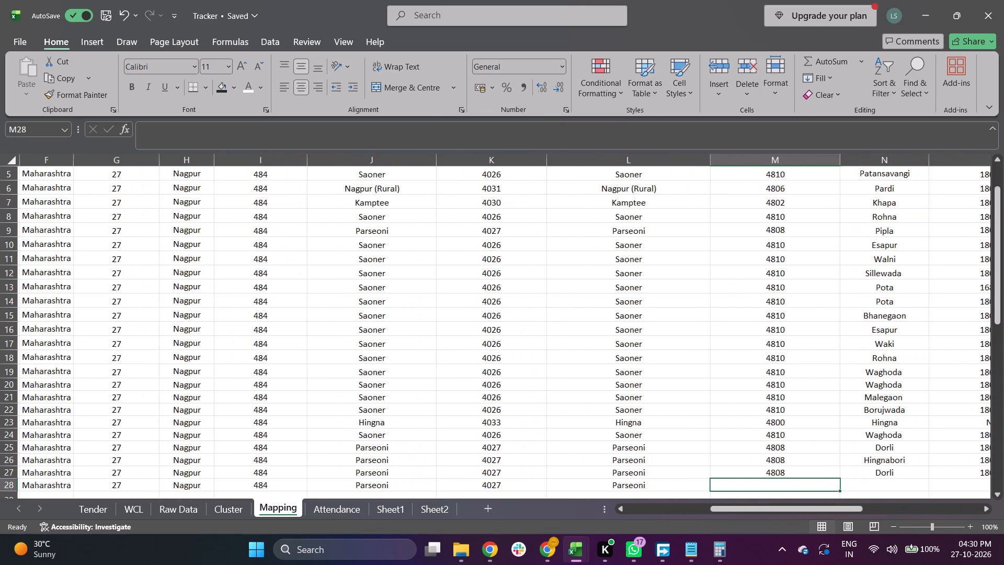
key(ctrl+d)
key(Right)
key(Right)
key(Right)
Switch to the Tamaswadi chat in Chrome and reuse the Sub-District question to ask for the village's Block Panchayat.
key(alt+Tab)
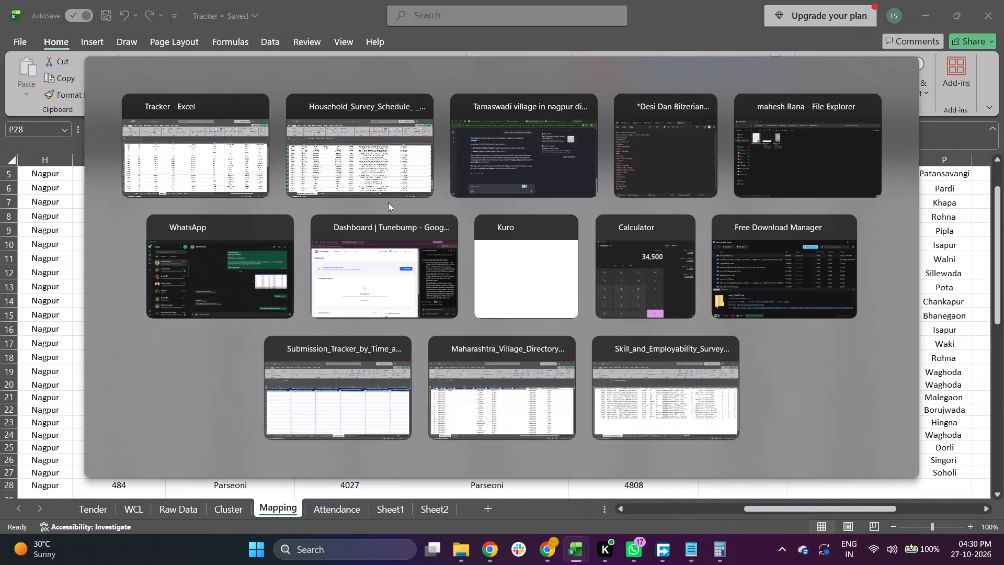
key(alt+Tab)
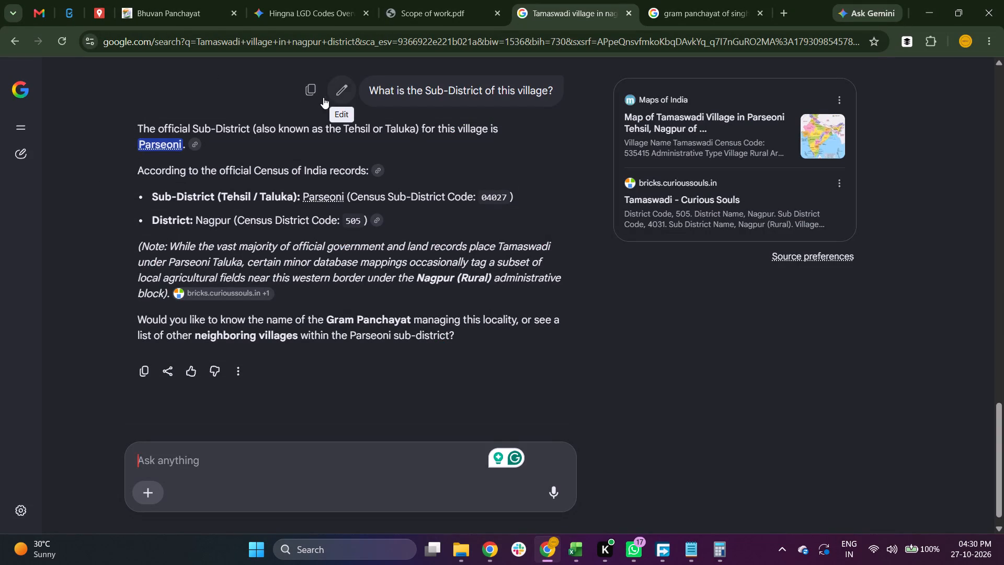
click(314, 90)
click(282, 458)
key(ctrl+v)
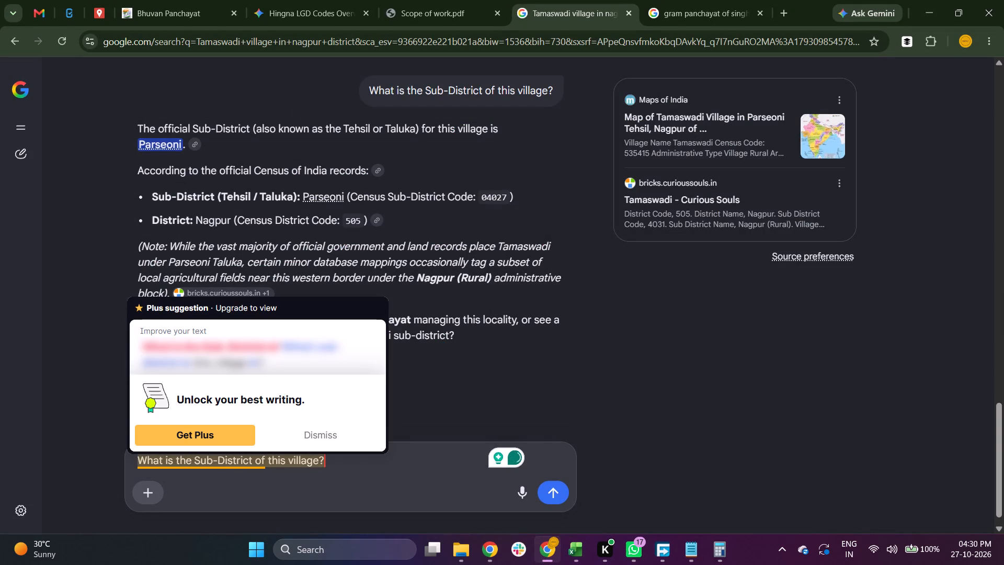
double_click(203, 459)
key(shift+Right)
key(shift+Right)
key(shift+Right)
key(shift+Right)
key(shift+Right)
key(shift+Right)
key(shift+Right)
key(shift+Right)
key(shift+Right)
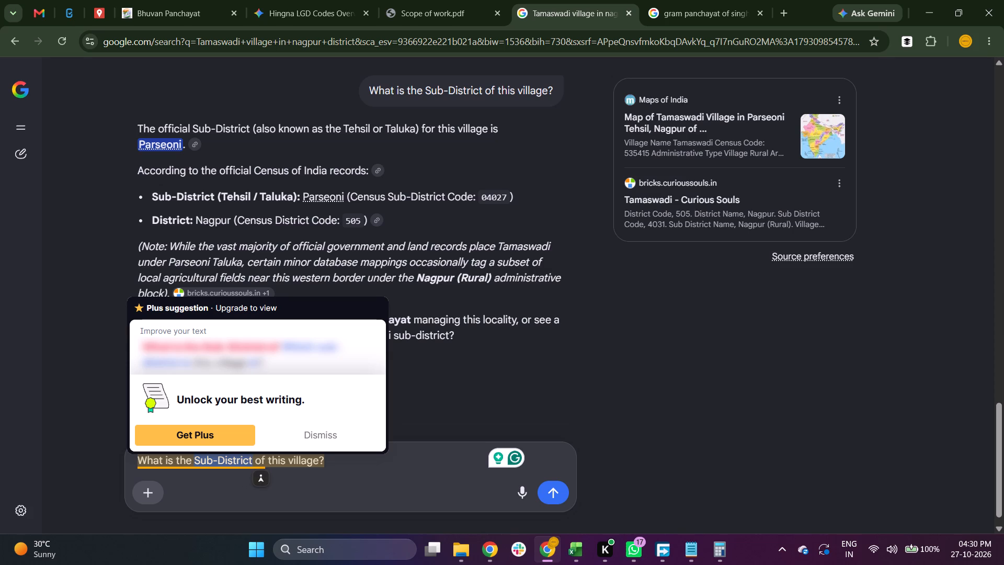
text(Bloack Panchayat)
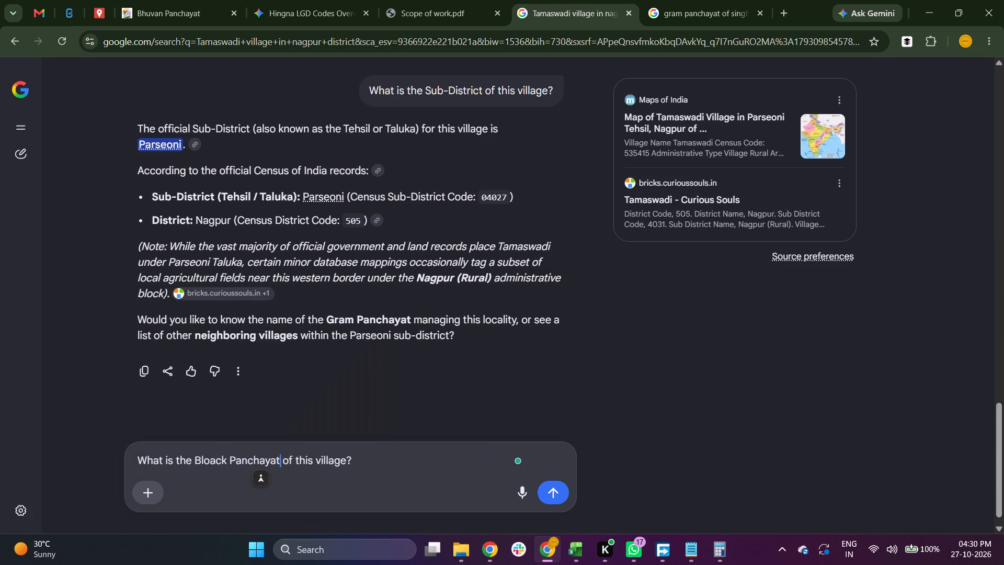
key(Return)
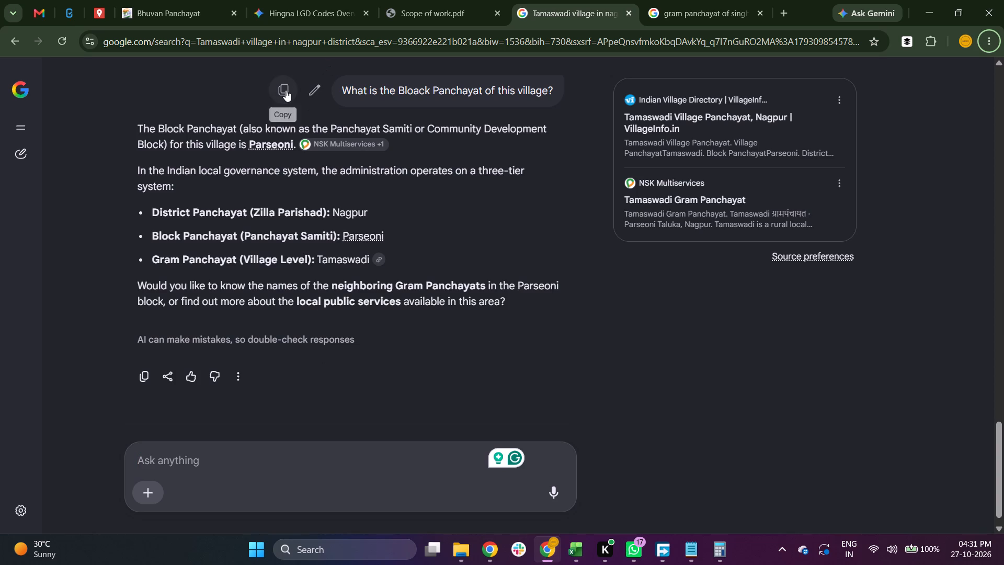
Reuse the Block Panchayat question to ask "What is the GramPanchayat of this village?".
click(286, 90)
click(299, 468)
key(ctrl+v)
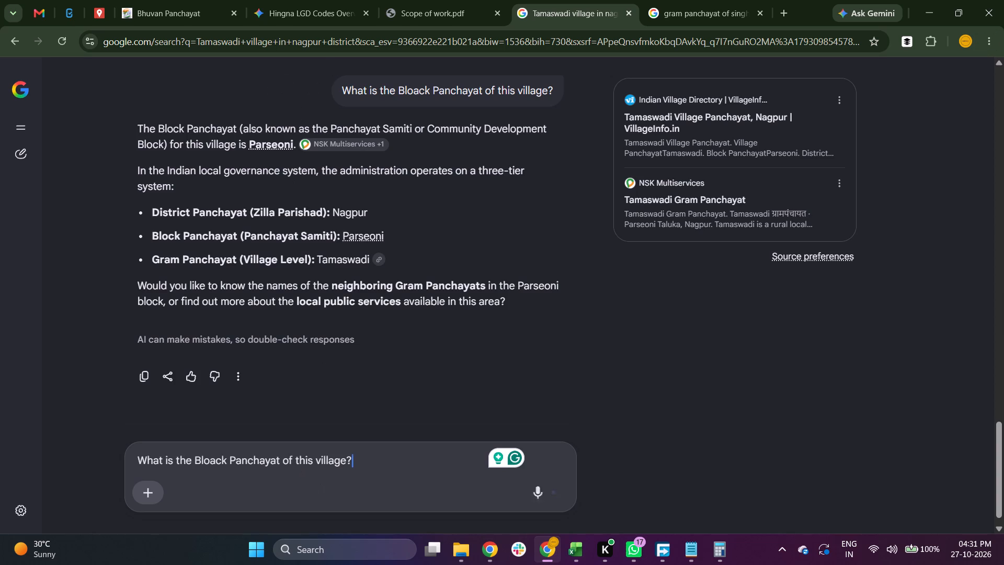
double_click(210, 461)
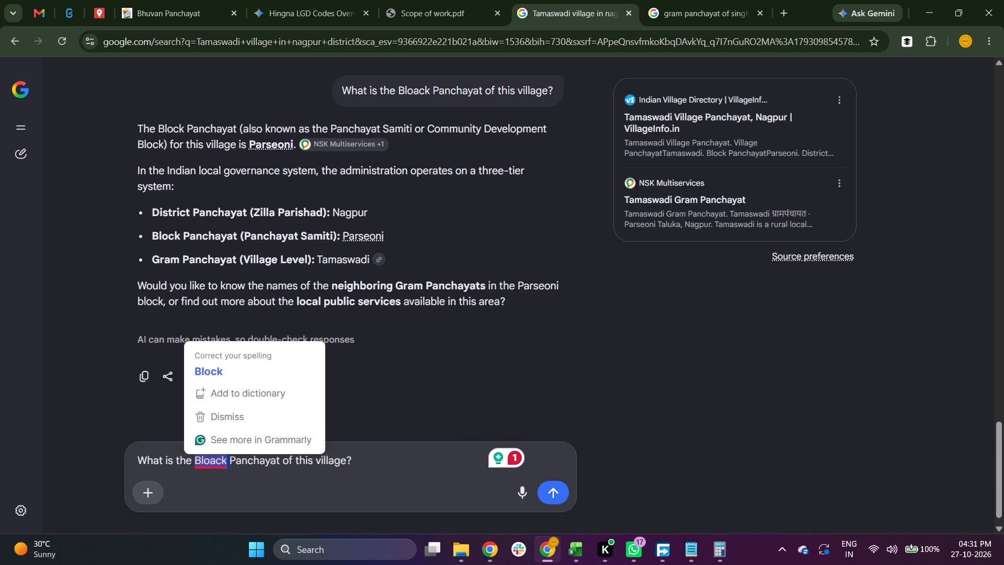
text(Gram)
key(Return)
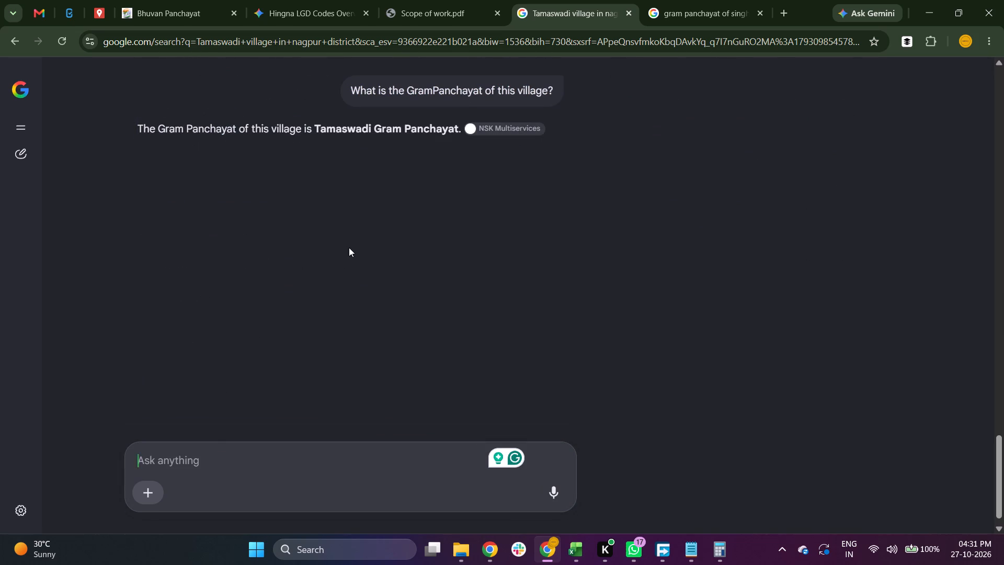
Switch to the Tracker workbook and enter Tamaswadi as the gram panchayat in cell N28 of the Mapping sheet.
key(alt+Tab)
key(alt+Right)
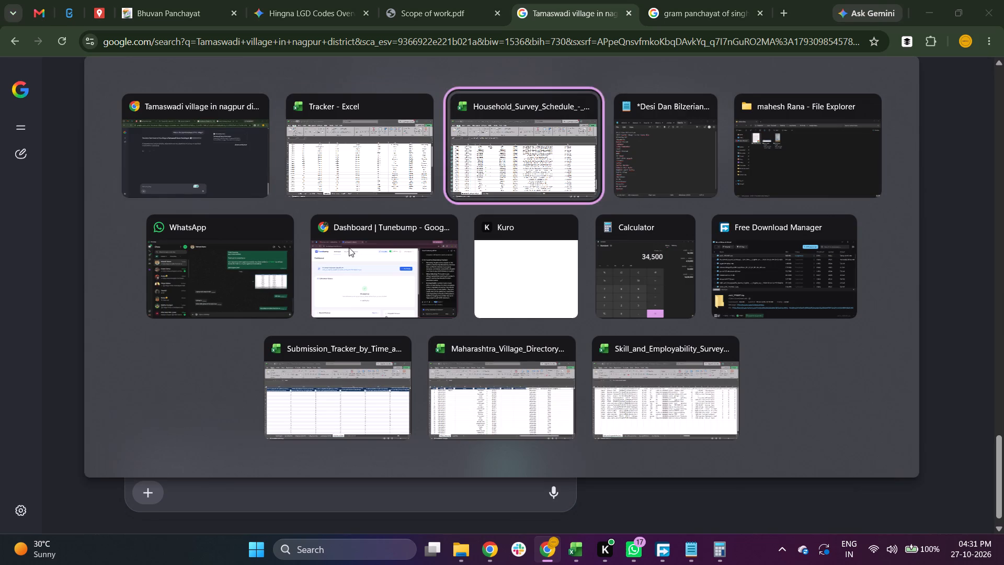
key(alt+Left)
key(Right)
key(Right)
key(Left)
key(Left)
key(Left)
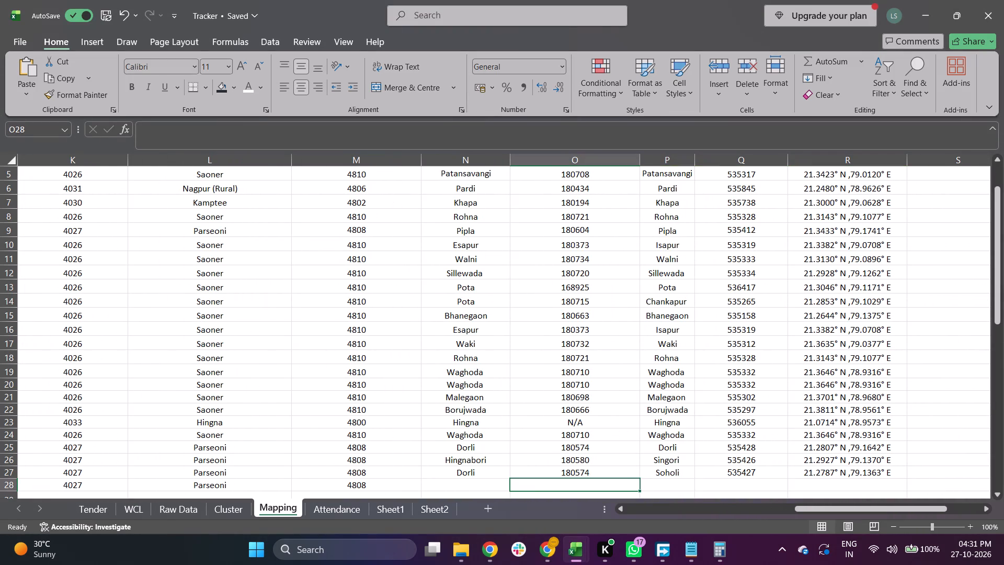
key(Left)
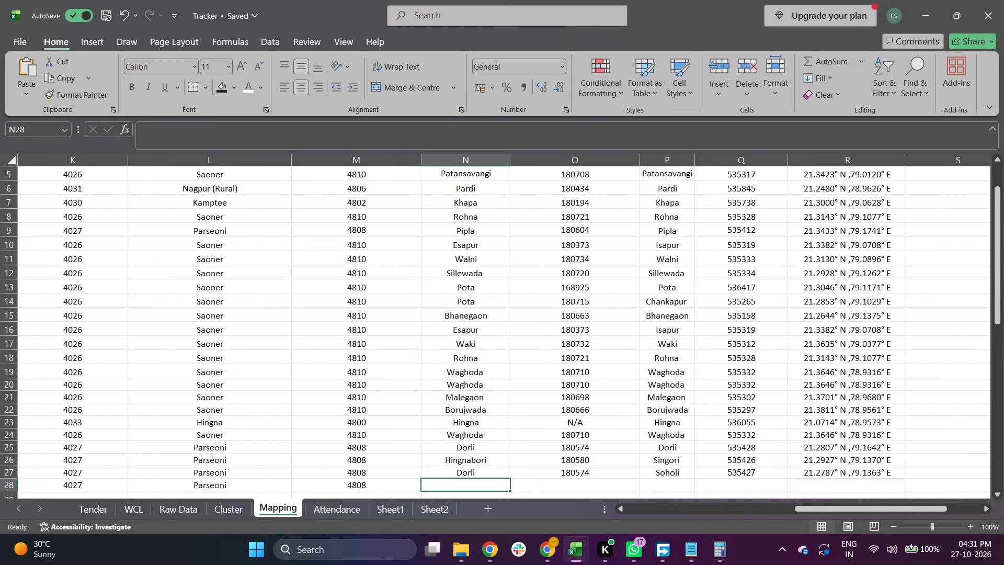
text(Tam)
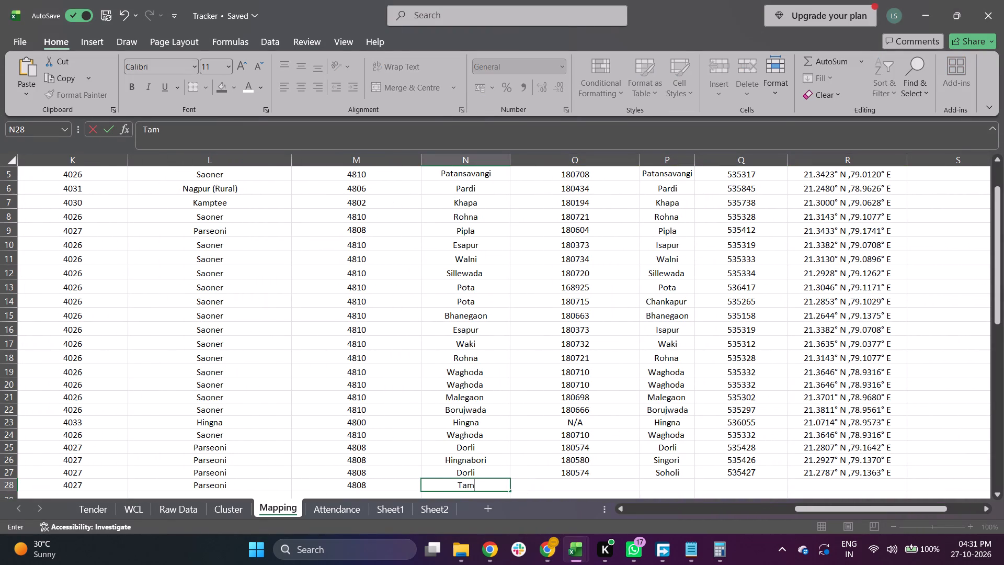
text(aw)
key(backslash)
key(BackSpace)
key(BackSpace)
key(BackSpace)
text(aswadi)
key(space)
key(Tab)
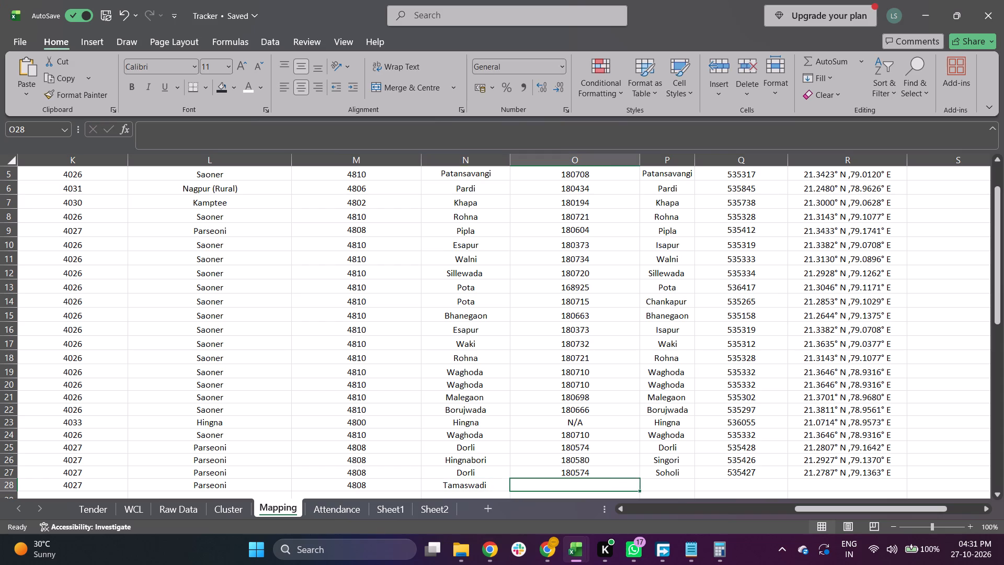
Copy the gram panchayat name Tamaswadi into the village name cell P28.
key(Left)
key(ctrl+c)
key(Right)
key(Right)
key(ctrl+v)
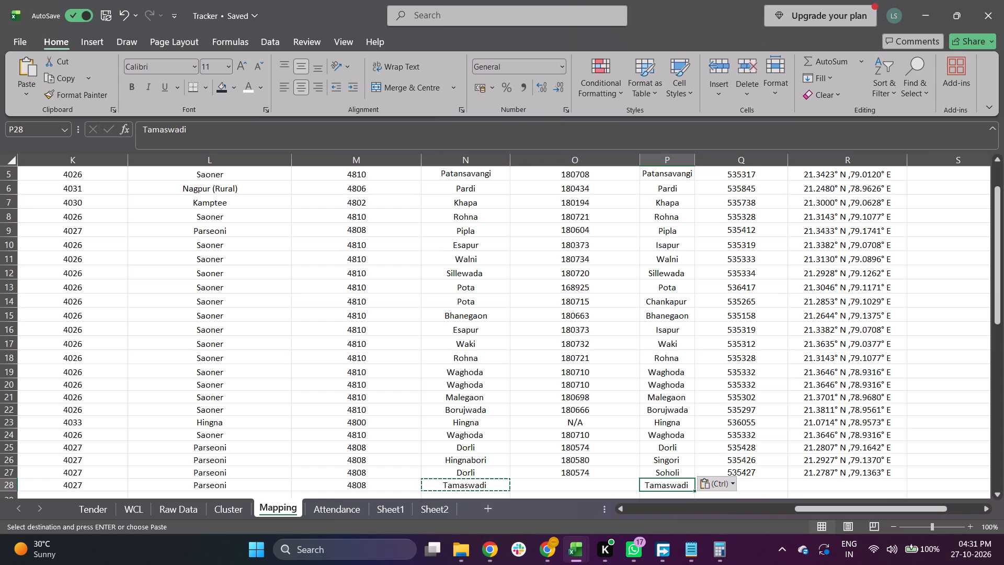
Switch to the Tamaswadi chat in Chrome and adapt the previous question to ask "What is the Gram Panchayat LGD Code?".
key(alt+Tab)
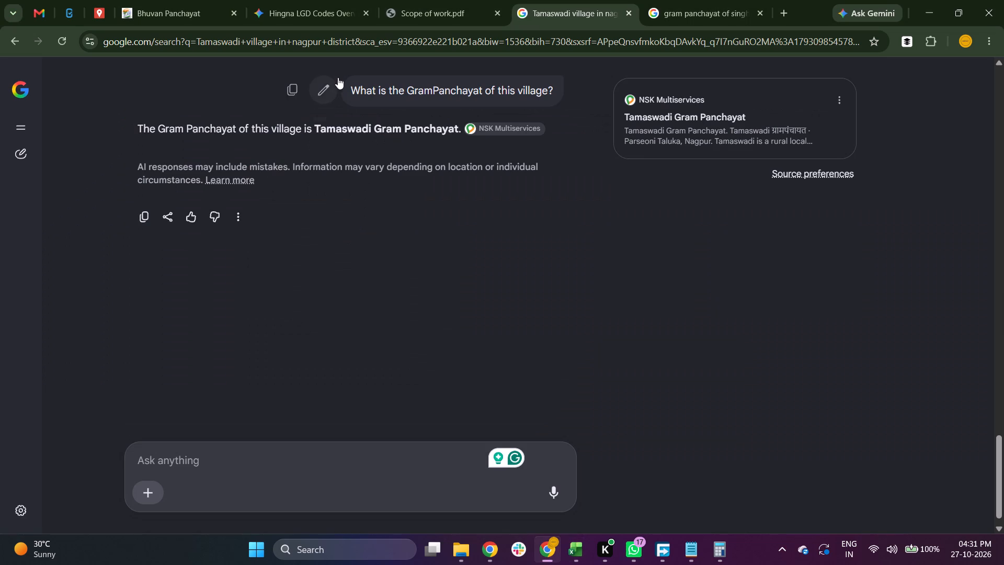
click(295, 91)
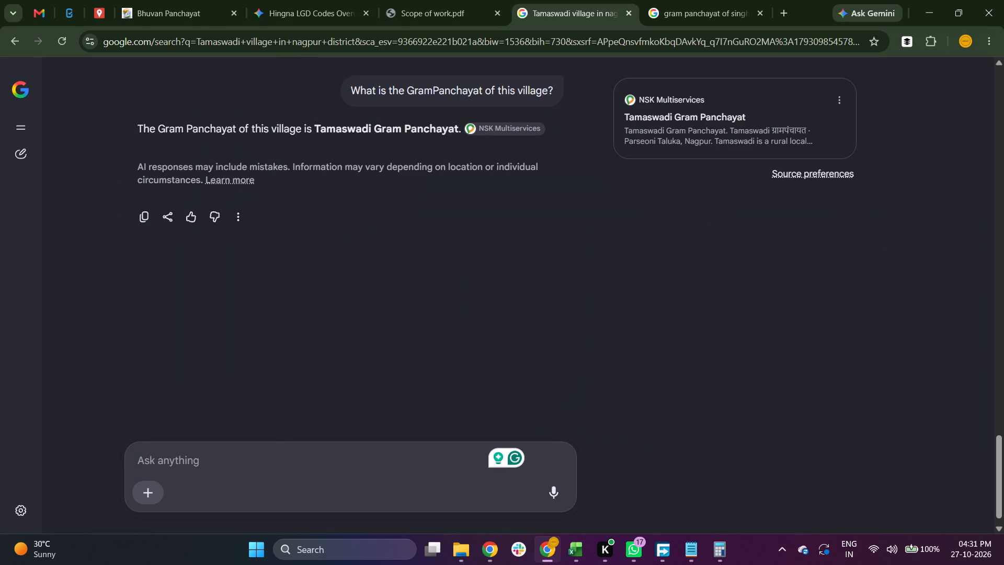
click(259, 467)
key(ctrl+v)
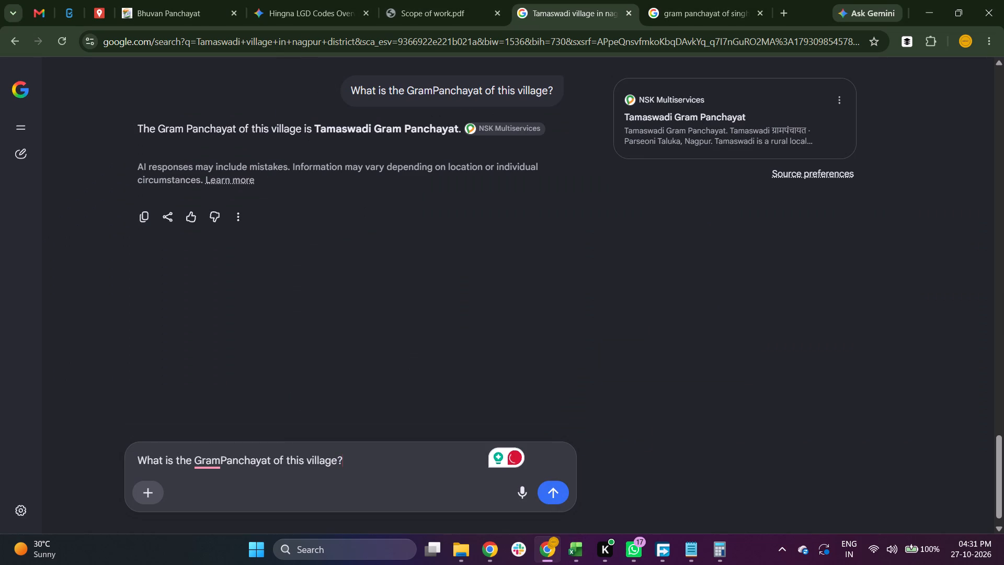
key(BackSpace)
key(BackSpace)
key(BackSpace)
key(BackSpace)
key(BackSpace)
key(BackSpace)
key(BackSpace)
key(BackSpace)
key(BackSpace)
key(BackSpace)
key(BackSpace)
key(BackSpace)
key(BackSpace)
key(BackSpace)
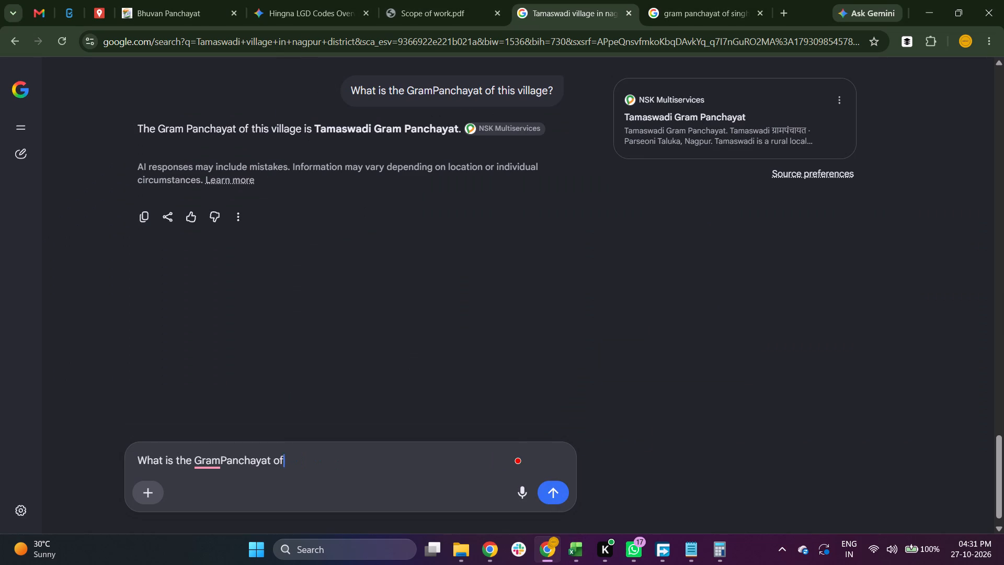
key(BackSpace)
key(BackSpace)
text(LGD Code)
key(shift+question)
key(Left)
key(Left)
key(Left)
key(Left)
key(Left)
key(Left)
key(Left)
key(Left)
key(Left)
key(Left)
key(Left)
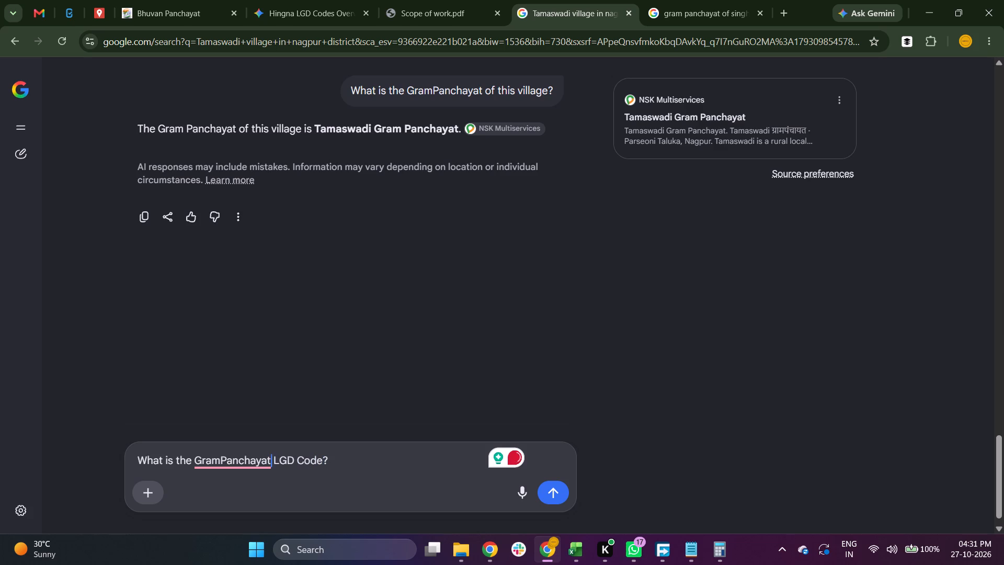
key(Left)
key(Left)
key(Left)
key(Left)
key(Left)
key(Left)
key(Left)
key(Left)
key(space)
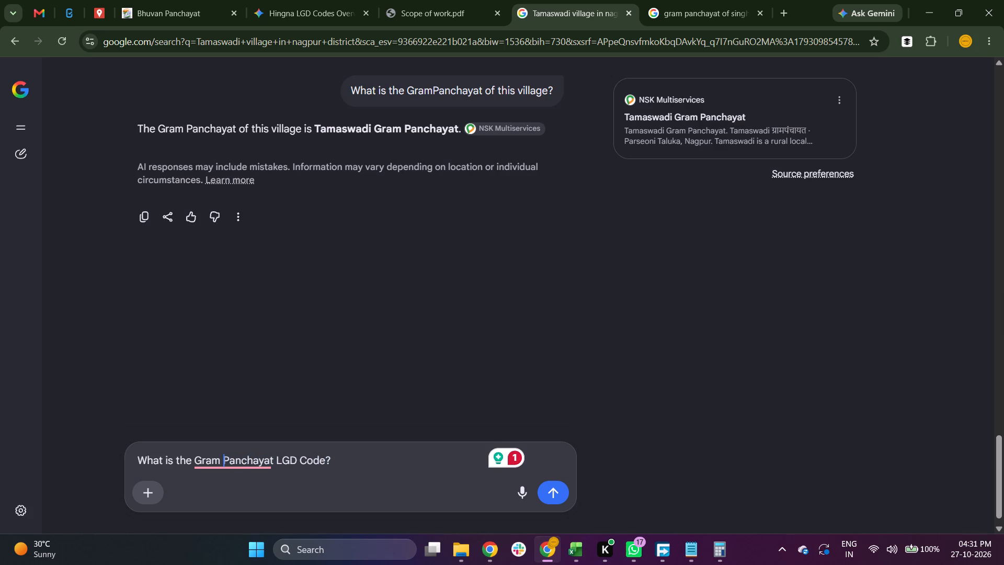
key(Return)
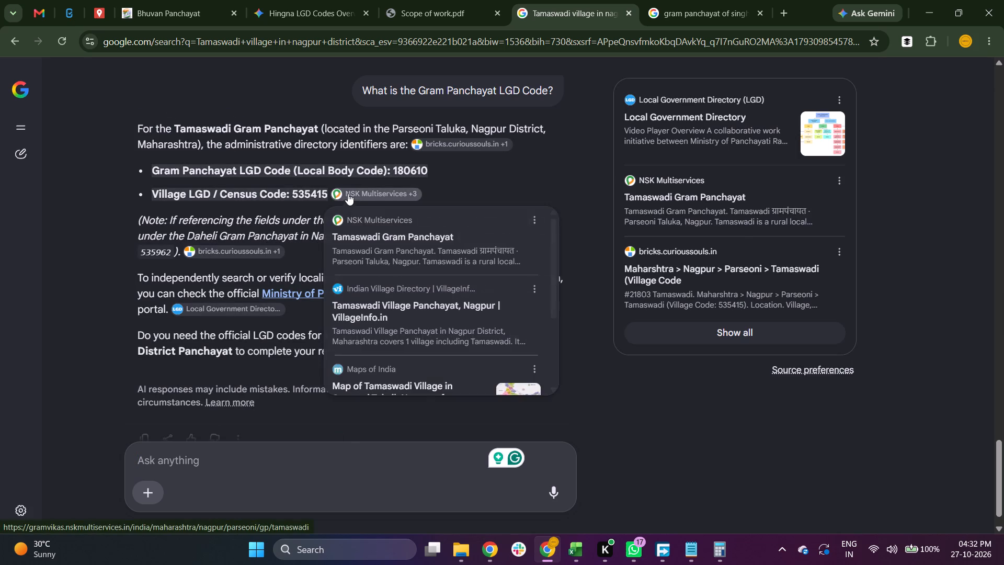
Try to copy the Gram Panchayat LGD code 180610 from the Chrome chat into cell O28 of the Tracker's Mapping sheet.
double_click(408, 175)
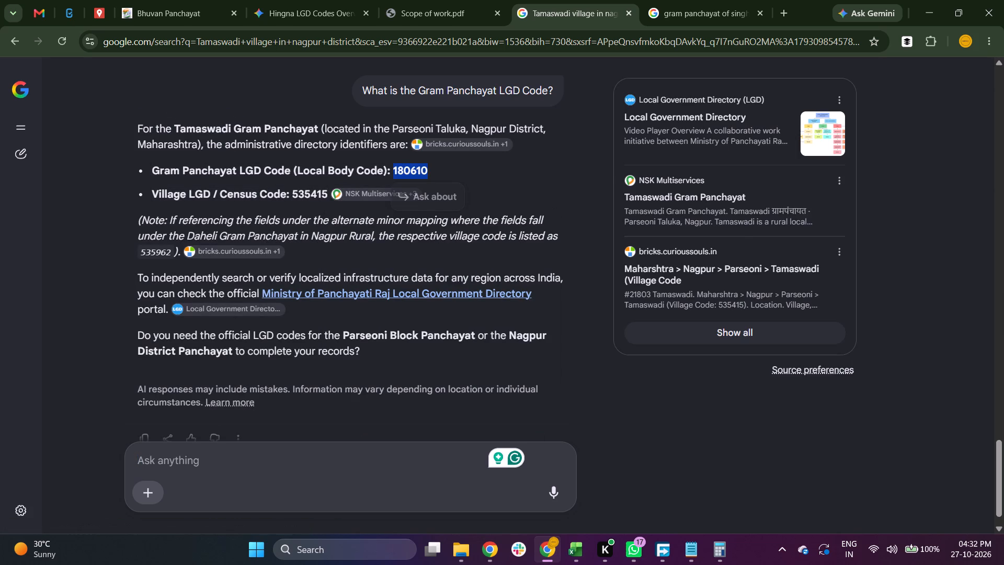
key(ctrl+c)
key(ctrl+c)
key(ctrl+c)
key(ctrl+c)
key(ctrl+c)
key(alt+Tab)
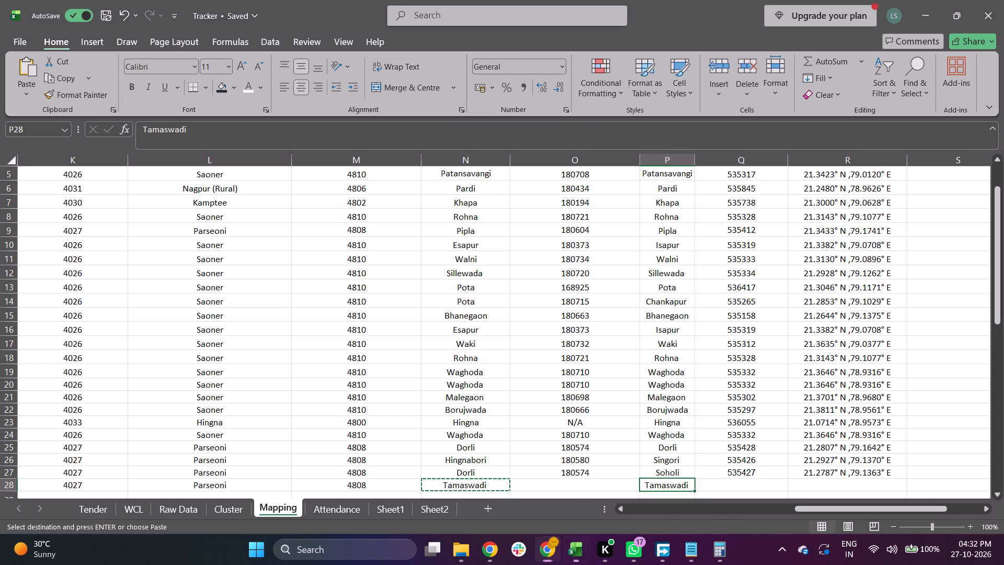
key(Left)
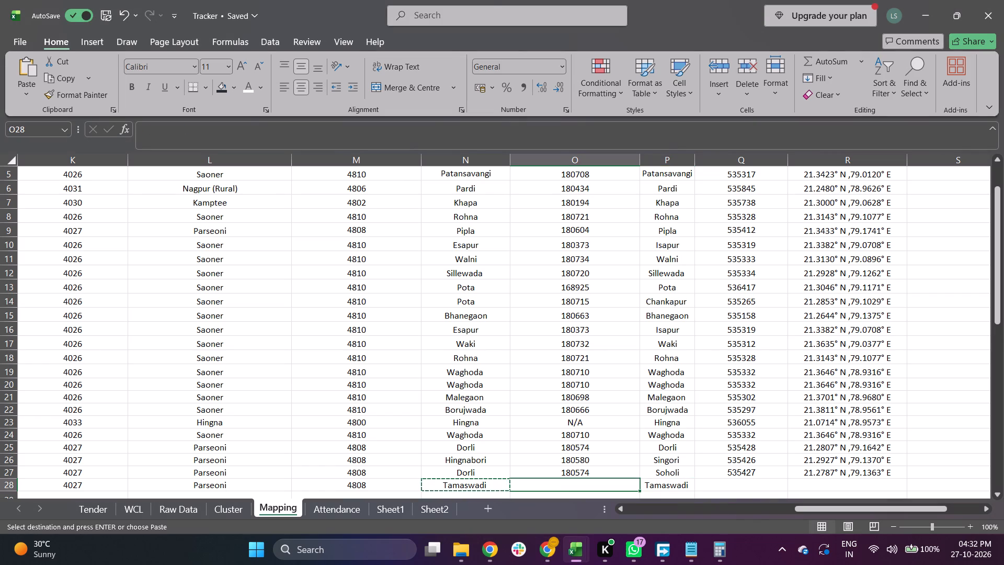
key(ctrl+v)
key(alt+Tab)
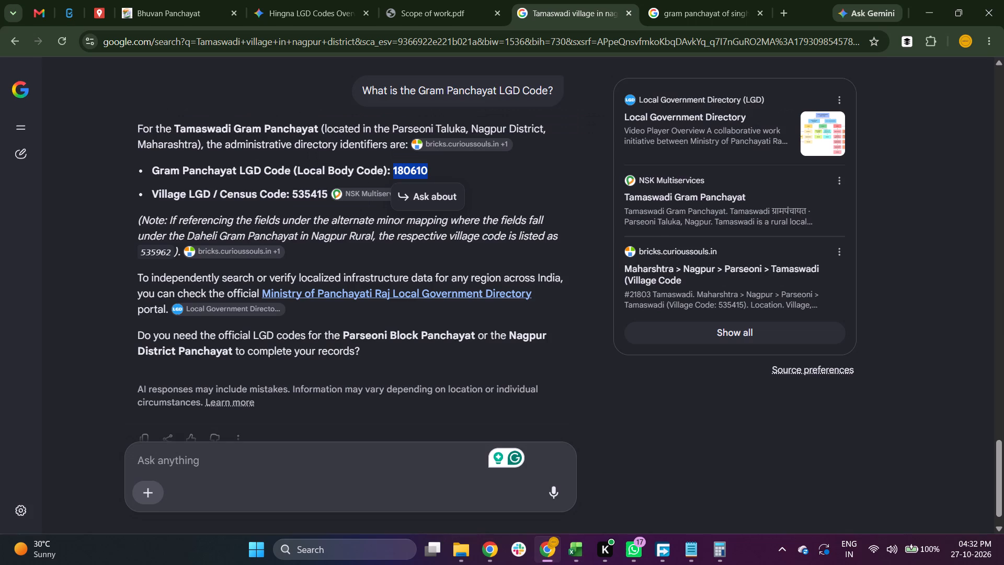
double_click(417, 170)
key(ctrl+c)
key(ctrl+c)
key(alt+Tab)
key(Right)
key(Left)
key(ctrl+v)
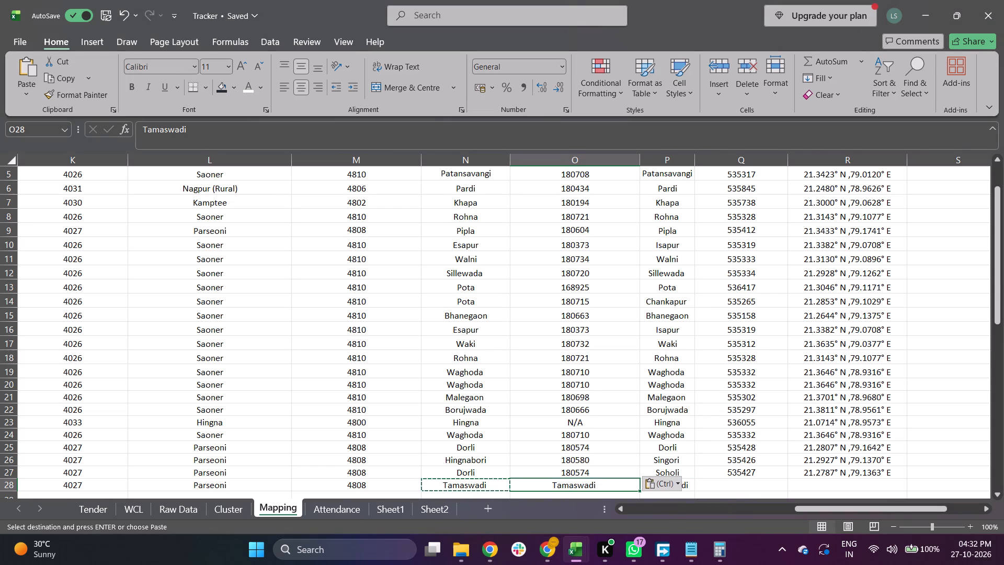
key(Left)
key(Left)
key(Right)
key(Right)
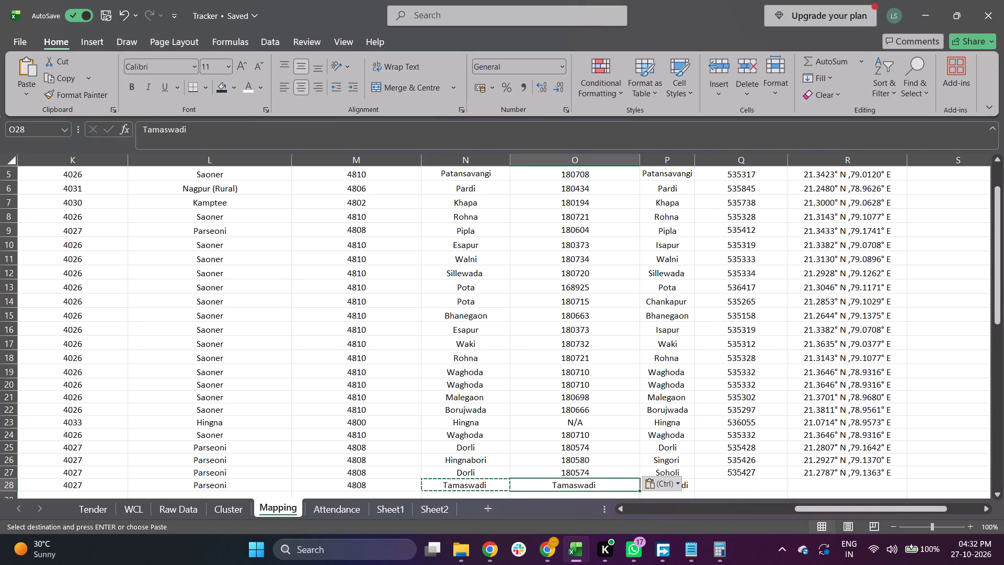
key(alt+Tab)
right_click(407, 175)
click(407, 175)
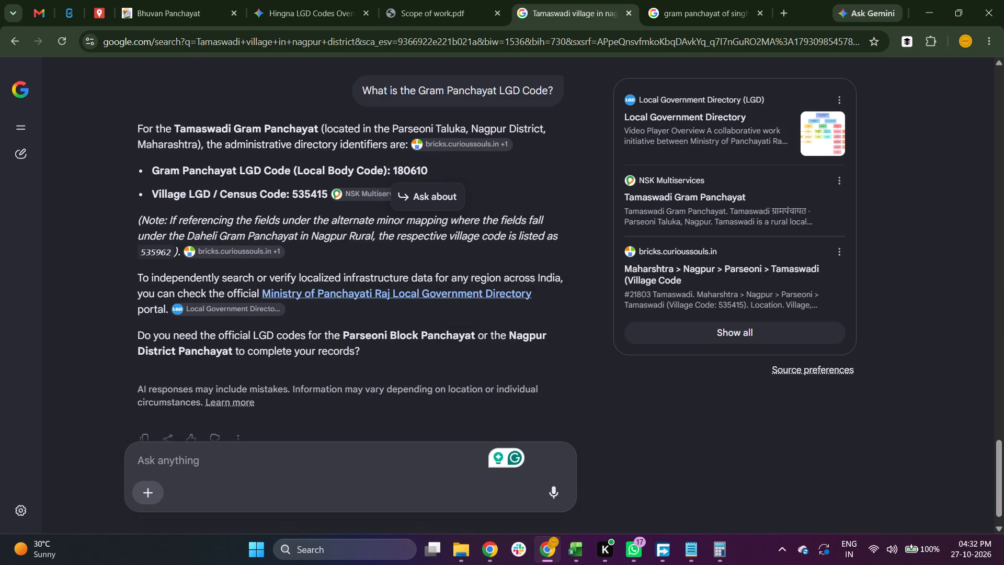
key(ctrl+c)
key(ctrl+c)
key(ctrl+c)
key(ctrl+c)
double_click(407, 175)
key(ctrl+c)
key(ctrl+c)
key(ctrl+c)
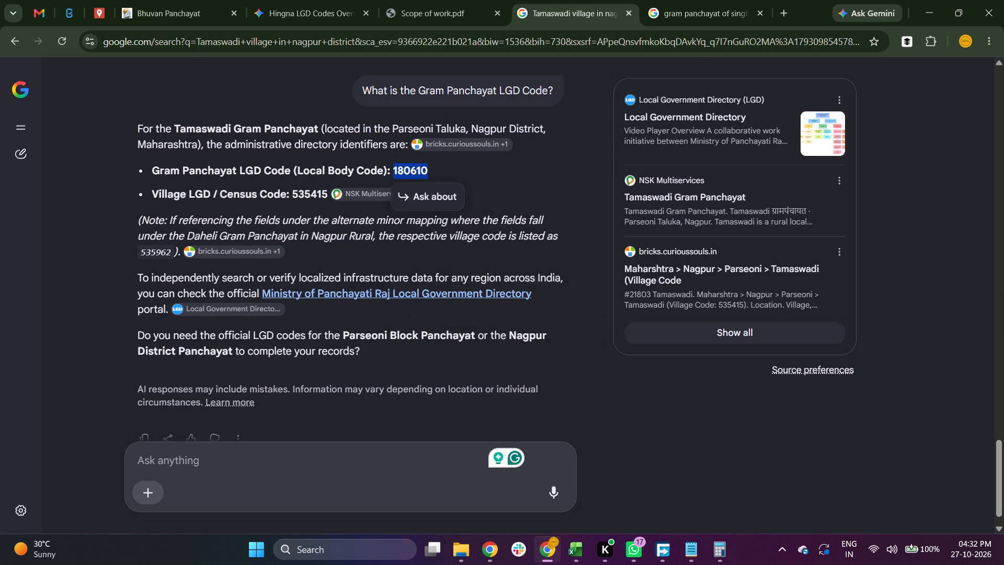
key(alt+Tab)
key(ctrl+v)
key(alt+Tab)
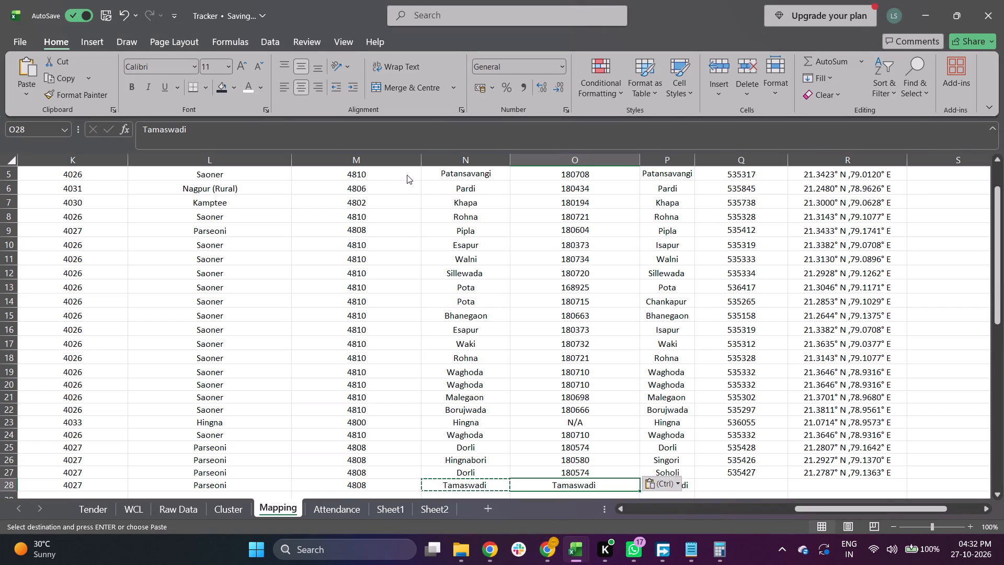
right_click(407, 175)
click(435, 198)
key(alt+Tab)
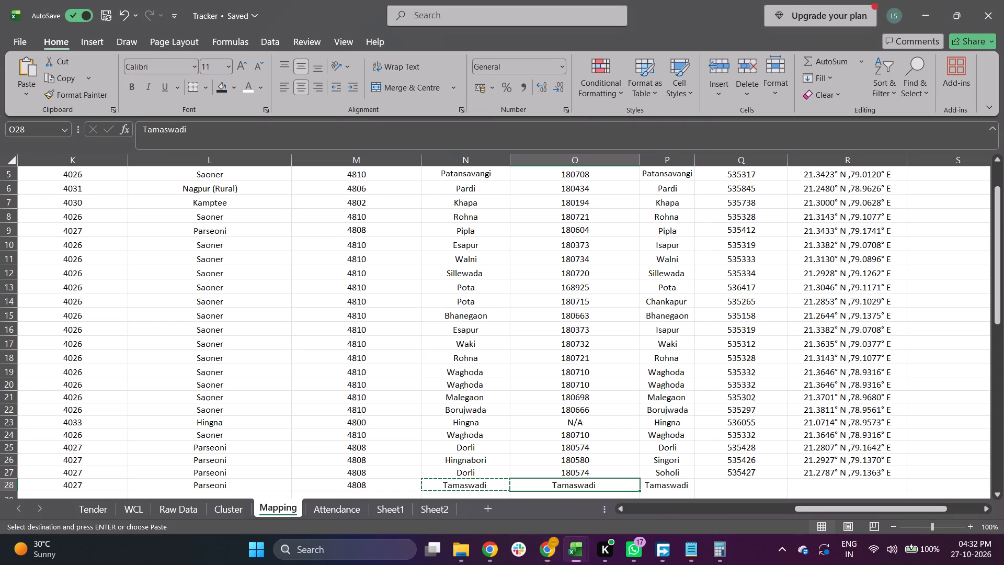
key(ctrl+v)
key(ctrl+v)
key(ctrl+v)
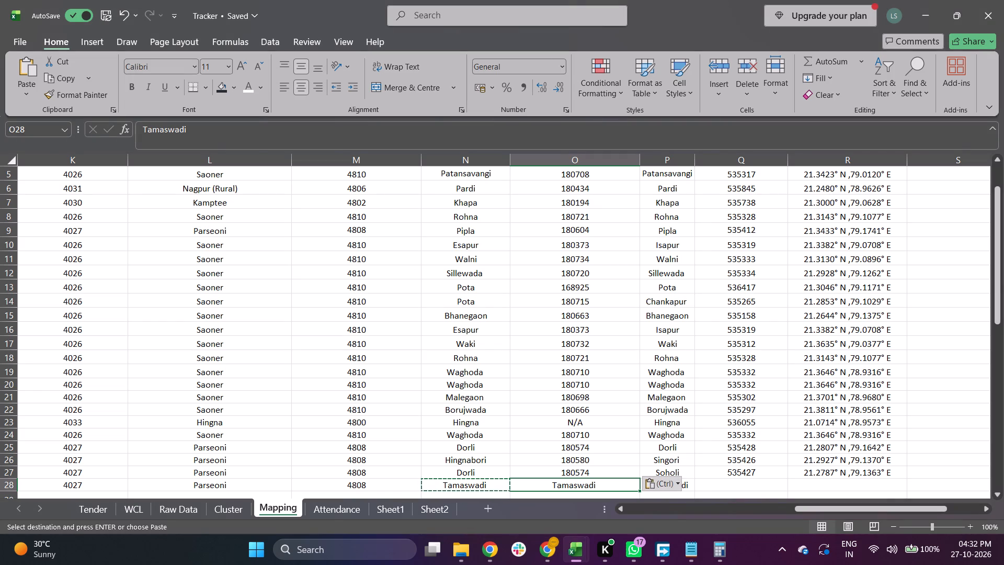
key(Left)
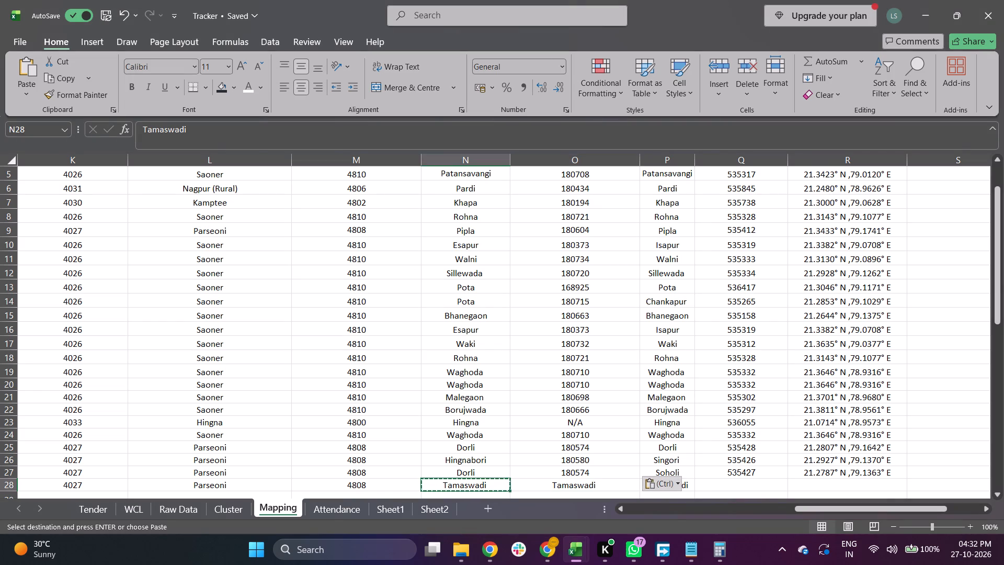
Cancel the sheet's pending cell copy, recopy the Gram Panchayat LGD code 180610 from Chrome into cell O28, and centre it.
double_click(713, 493)
key(Up)
key(Left)
key(Left)
key(alt+Tab)
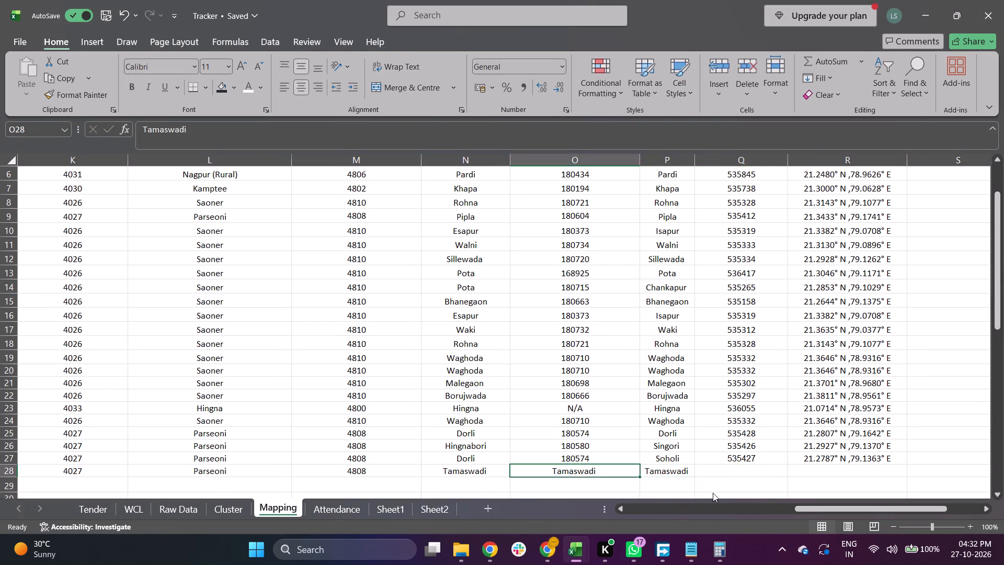
key(ctrl+c)
key(ctrl+c)
key(alt+Tab)
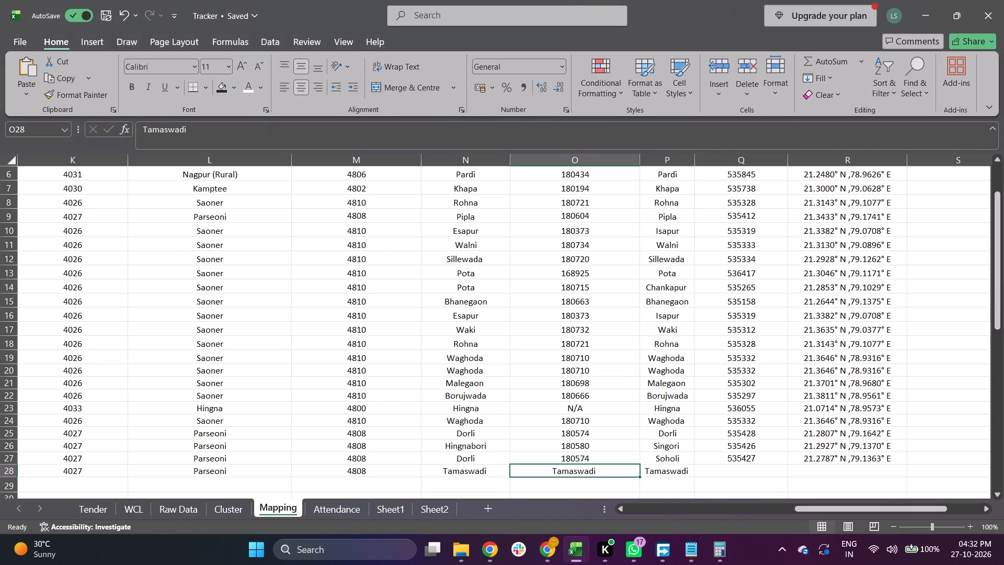
key(ctrl+v)
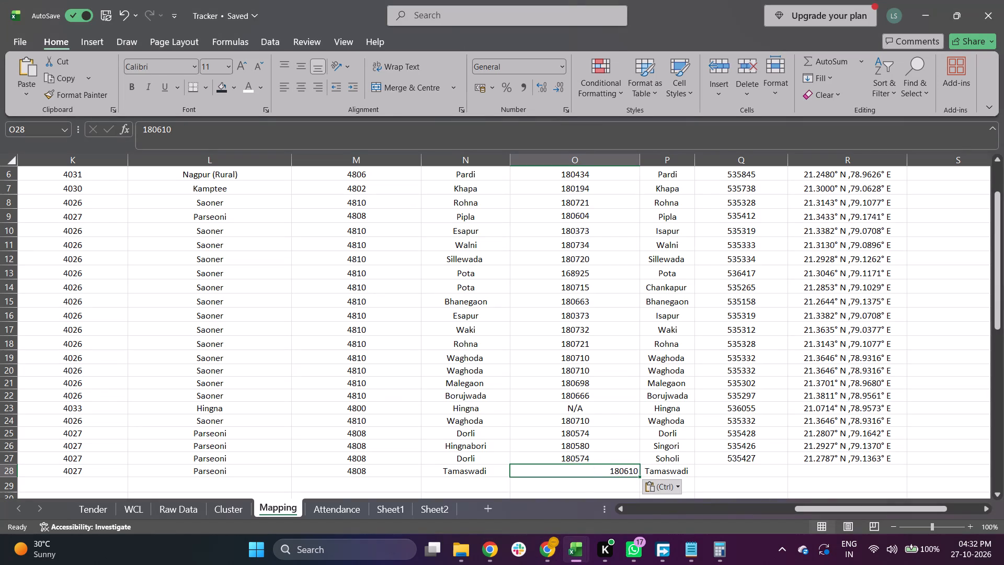
click(300, 92)
Make Q28 the destination cell and copy Tamaswadi's village LGD code 535415 from the Chrome chat.
key(Right)
key(Right)
key(alt+Tab)
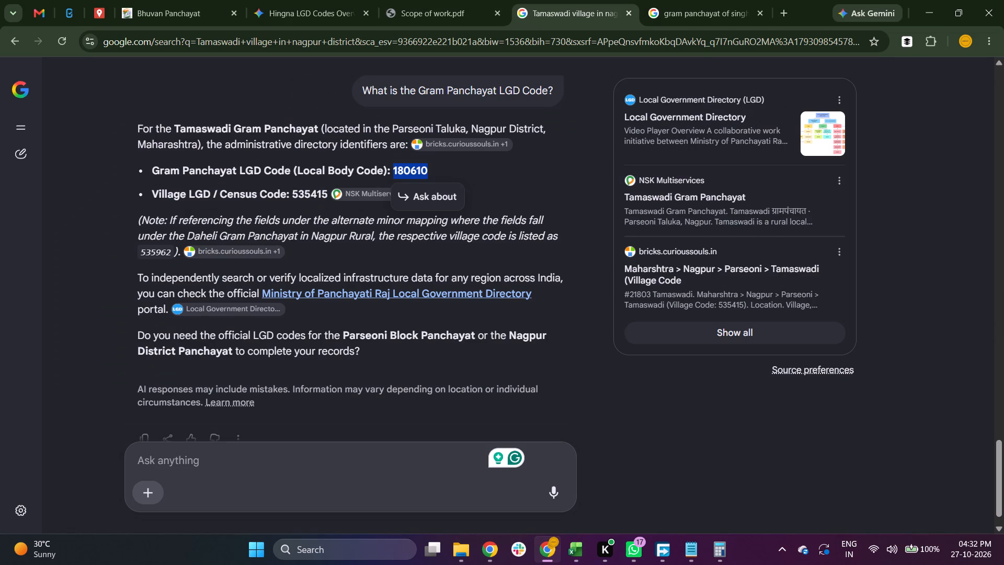
double_click(306, 194)
key(ctrl+c)
key(ctrl+c)
key(ctrl+c)
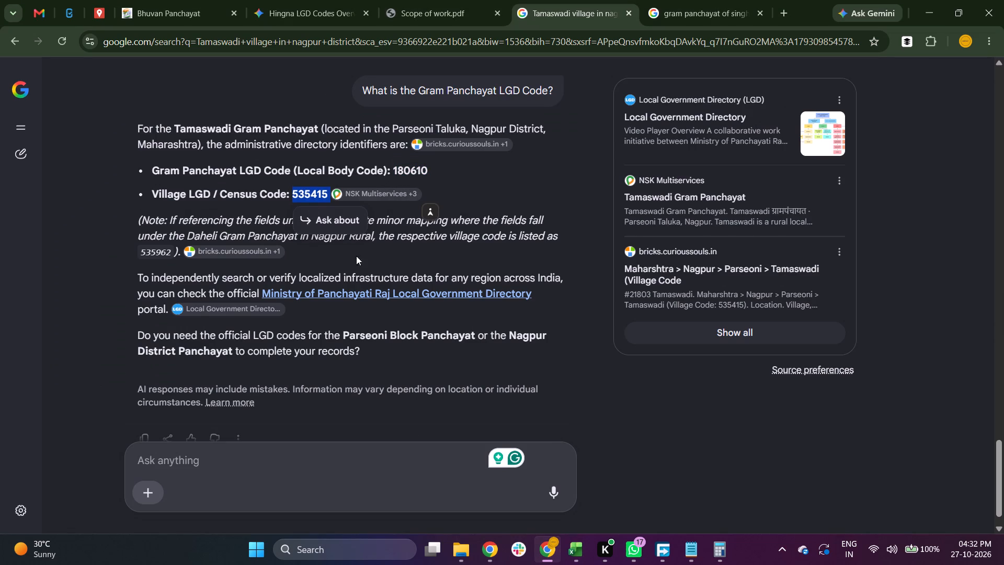
In the Singhori gram panchayat browser tab, run a new Google search for "which village lgd code is 535415".
click(737, 0)
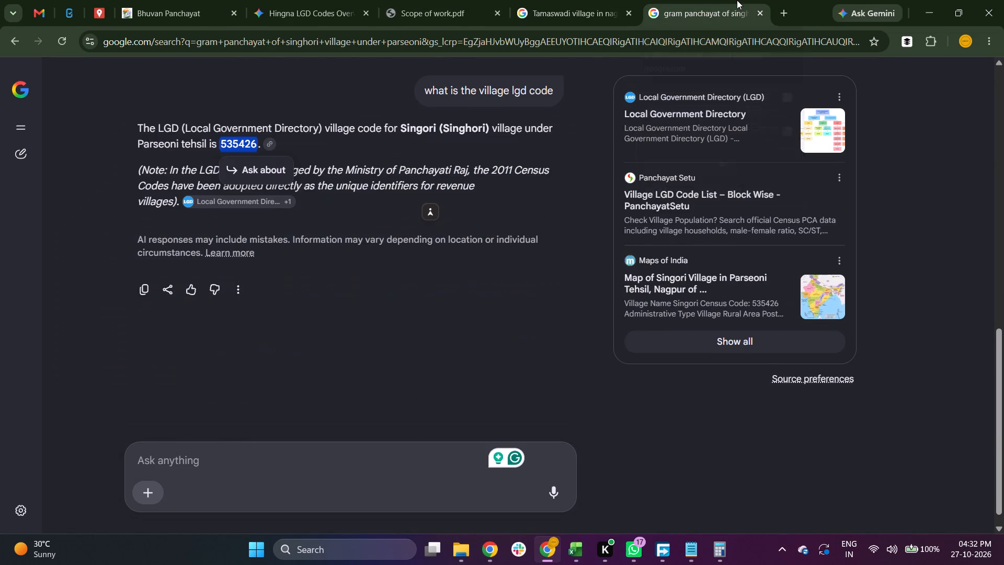
click(594, 42)
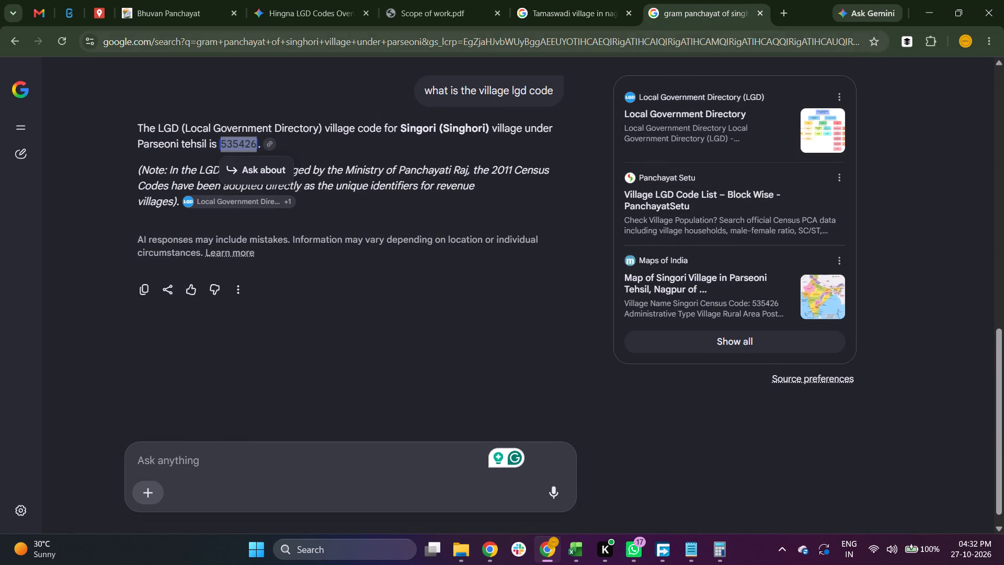
text(which lgd)
key(space)
key(BackSpace)
key(BackSpace)
key(BackSpace)
key(BackSpace)
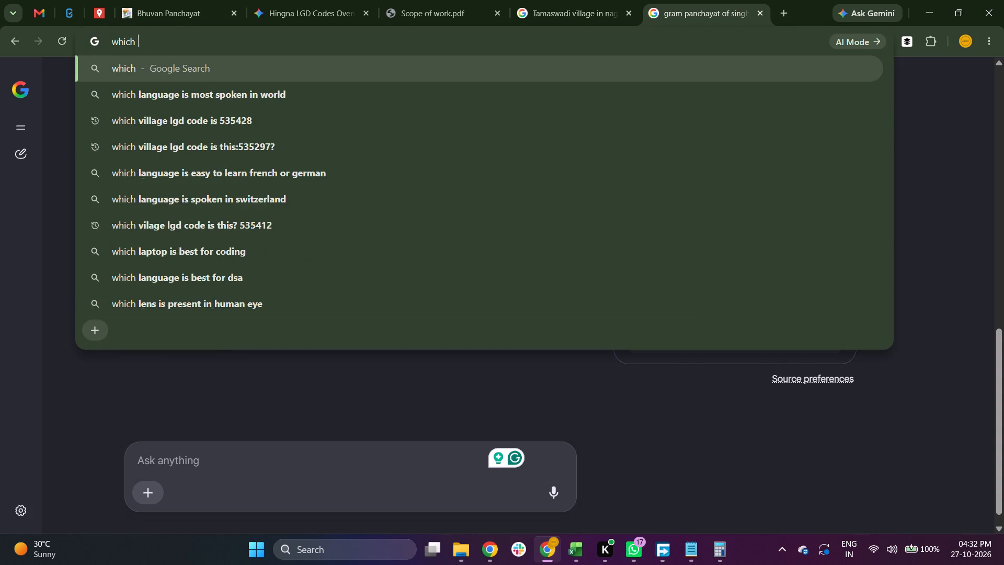
text(village lgd code)
key(space)
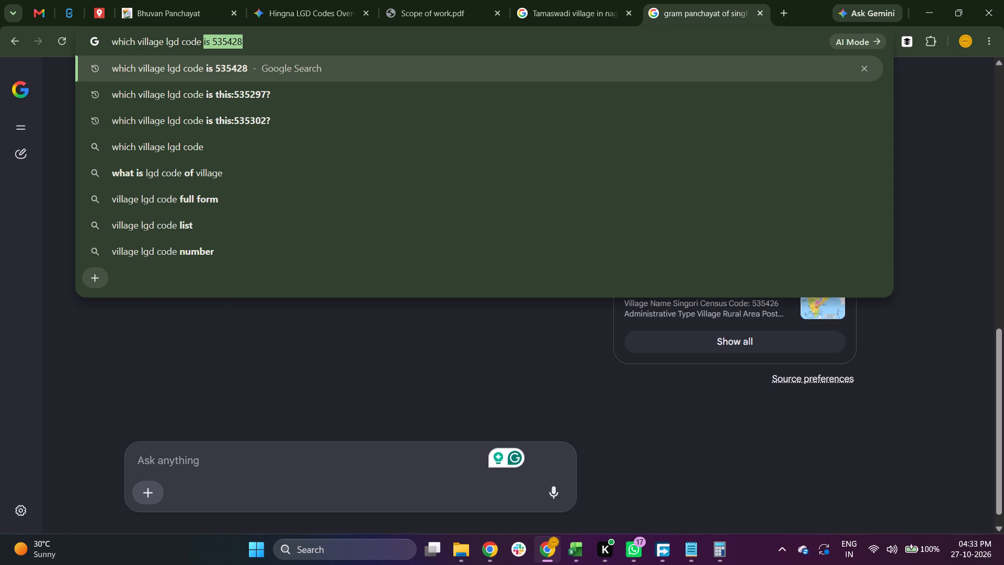
text(is)
key(space)
key(ctrl+v)
key(Return)
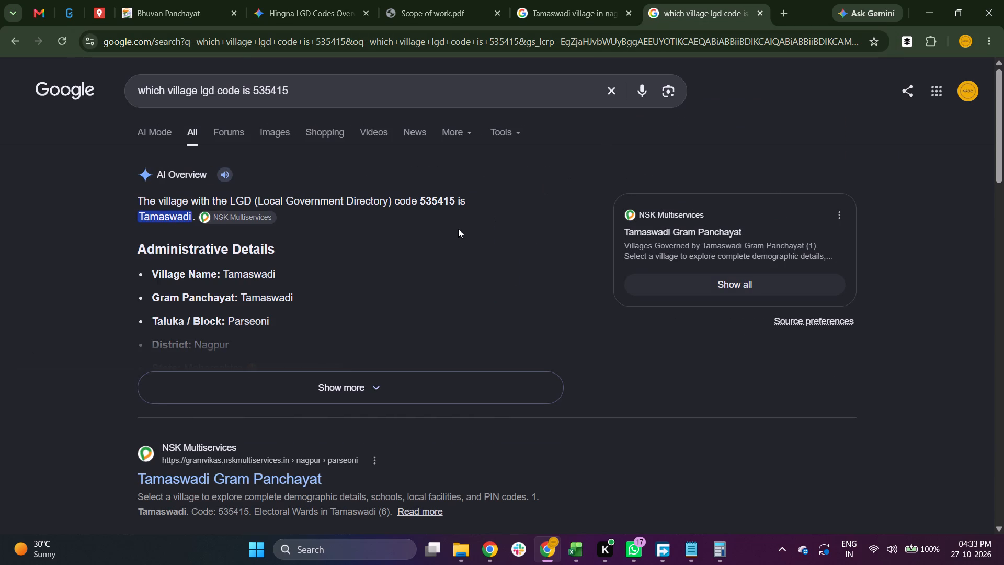
Paste the copied village LGD code into cell Q28 of the Tracker's Mapping sheet, trimming the citation text so only 535415 remains.
key(alt+Tab)
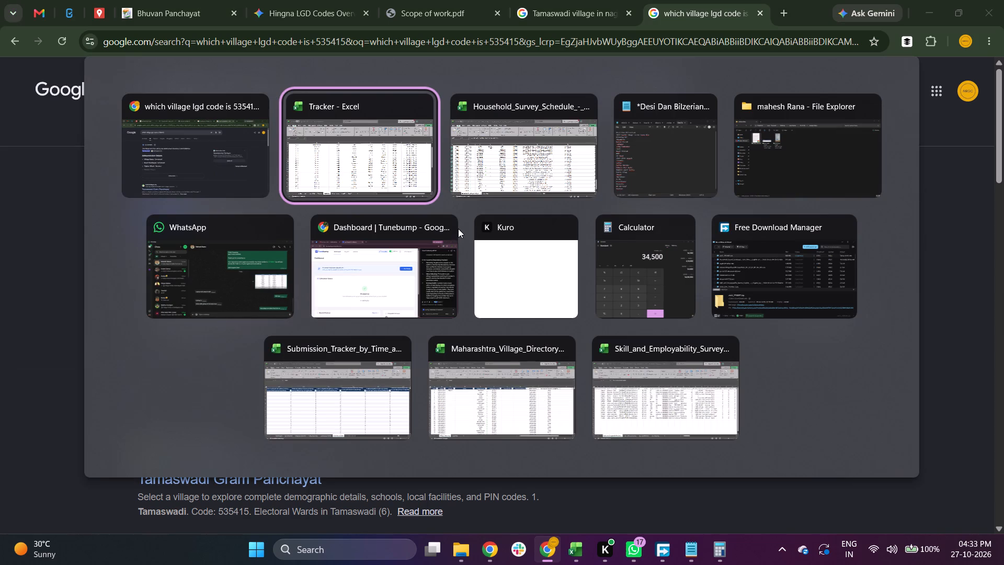
key(ctrl+v)
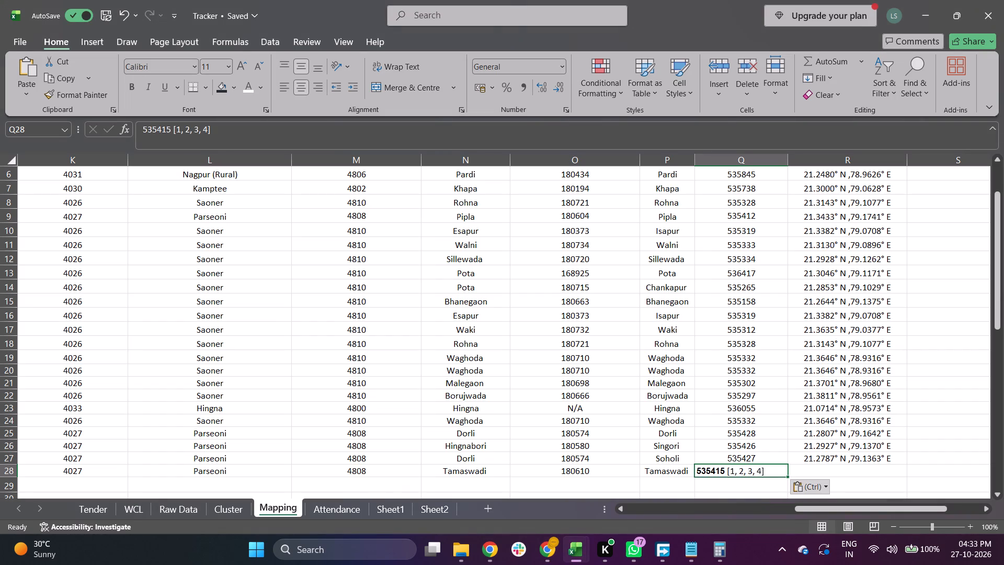
click(409, 131)
key(BackSpace)
key(BackSpace)
key(BackSpace)
key(BackSpace)
key(BackSpace)
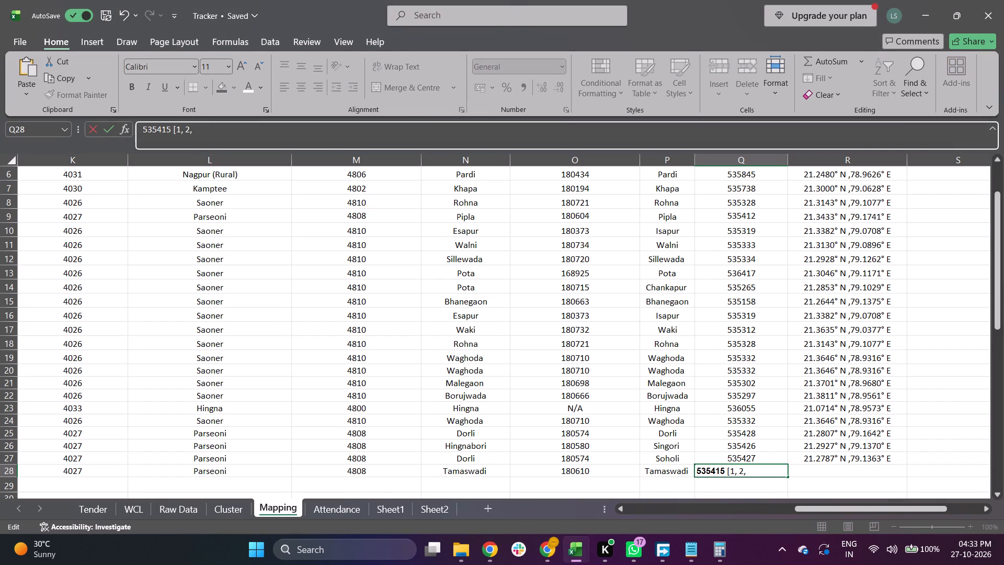
key(BackSpace)
key(BackSpace)
key(BackSpace)
key(BackSpace)
key(BackSpace)
key(BackSpace)
key(BackSpace)
key(Tab)
Copy the formatting of cell Q27 onto the village LGD code in Q28 with Format Painter.
key(Left)
key(Up)
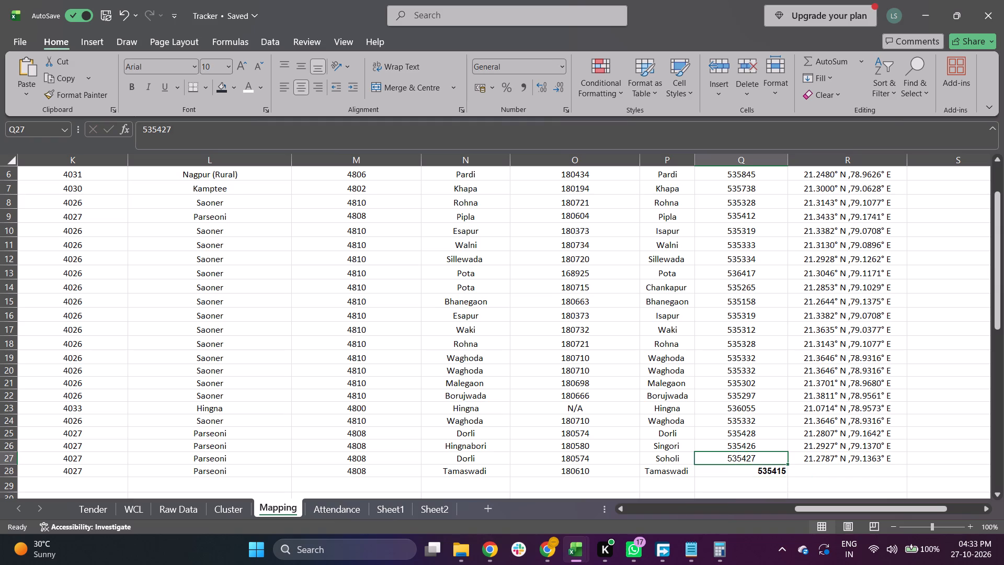
click(87, 94)
key(Down)
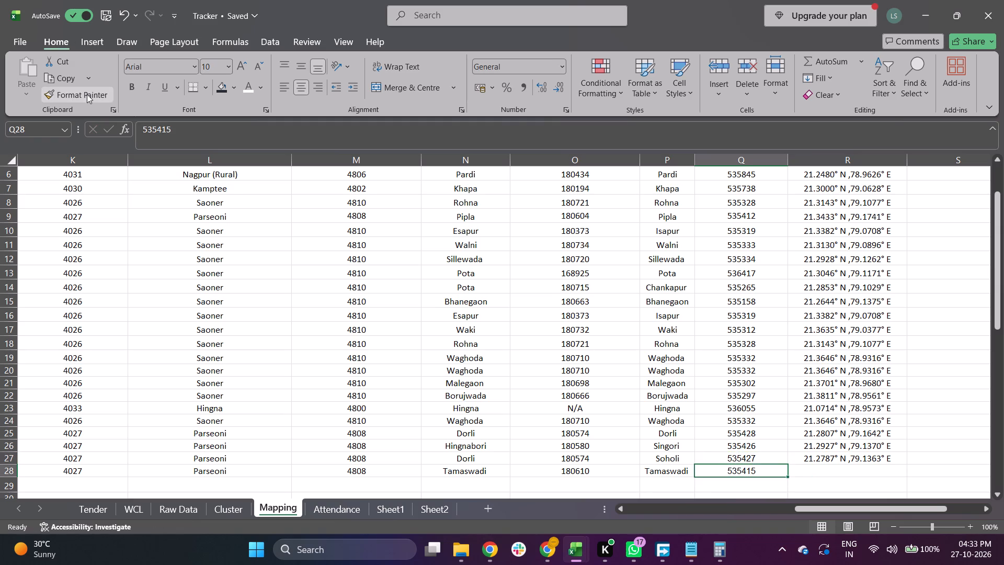
Review the Tamaswadi entry in row 28 across its columns, from the village details back to the serial number.
key(Down)
key(Down)
key(Down)
key(Left)
key(Left)
key(Left)
key(Left)
key(Left)
key(Left)
key(Left)
key(Left)
key(Left)
key(Left)
key(Left)
key(Left)
key(Left)
key(Left)
key(Left)
key(Left)
key(Left)
key(Left)
key(Left)
key(Left)
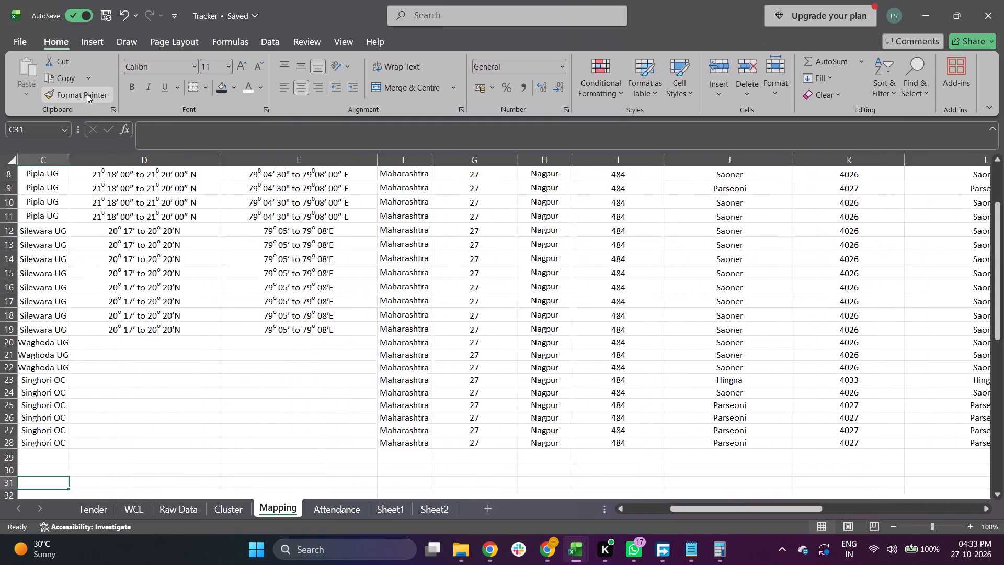
key(Up)
key(Up)
key(Up)
key(Right)
key(Right)
key(Right)
key(Right)
key(Right)
key(Right)
key(Right)
key(Right)
key(Right)
key(Right)
key(Right)
key(Right)
key(Right)
key(Right)
key(Right)
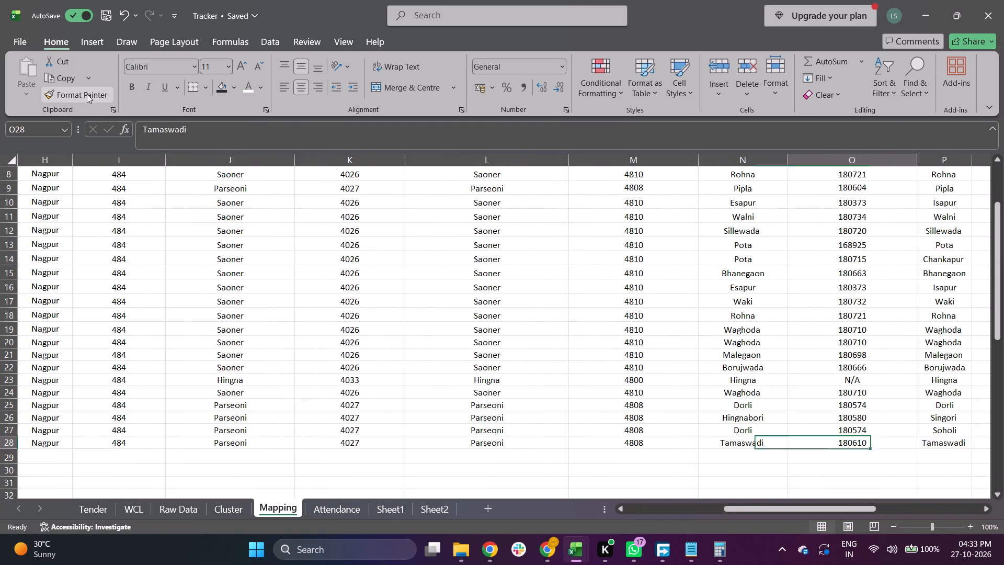
key(Right)
key(Right)
key(Left)
key(Left)
key(Left)
key(Left)
key(Left)
key(Left)
key(Left)
key(Left)
key(Left)
key(Left)
key(Left)
key(Left)
key(Left)
key(Left)
key(Left)
key(Left)
key(Left)
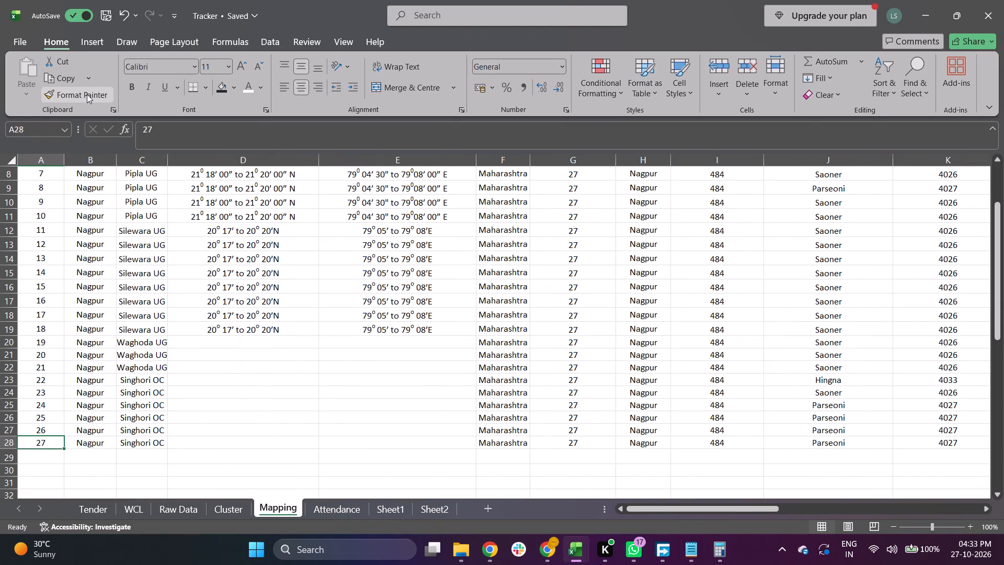
Look through the Mapping sheet's rows along the S.No. column, from the header down past the last entry.
key(Up)
key(Up)
key(Up)
key(Up)
key(Up)
key(Up)
key(Up)
key(Up)
key(Up)
key(Up)
key(Up)
key(Up)
key(Up)
key(Up)
key(Up)
key(Up)
key(Up)
key(Up)
key(Up)
key(Up)
key(Down)
key(Down)
key(Down)
key(Down)
key(Down)
key(Down)
key(Down)
key(Down)
key(Down)
key(Down)
key(Down)
key(Down)
key(Down)
key(Down)
key(Down)
key(Down)
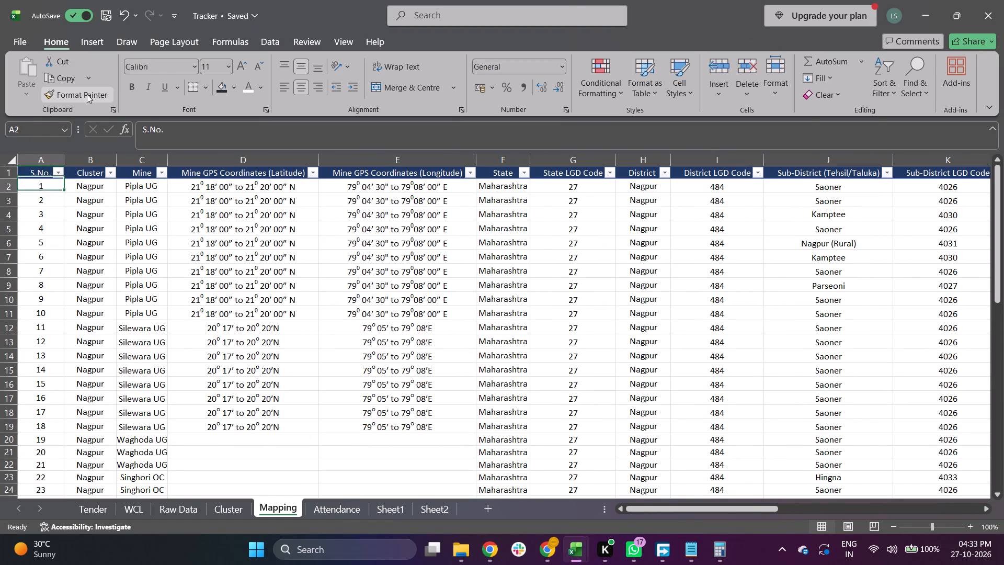
key(Down)
key(Down)
key(Down)
key(Down)
key(Down)
key(Down)
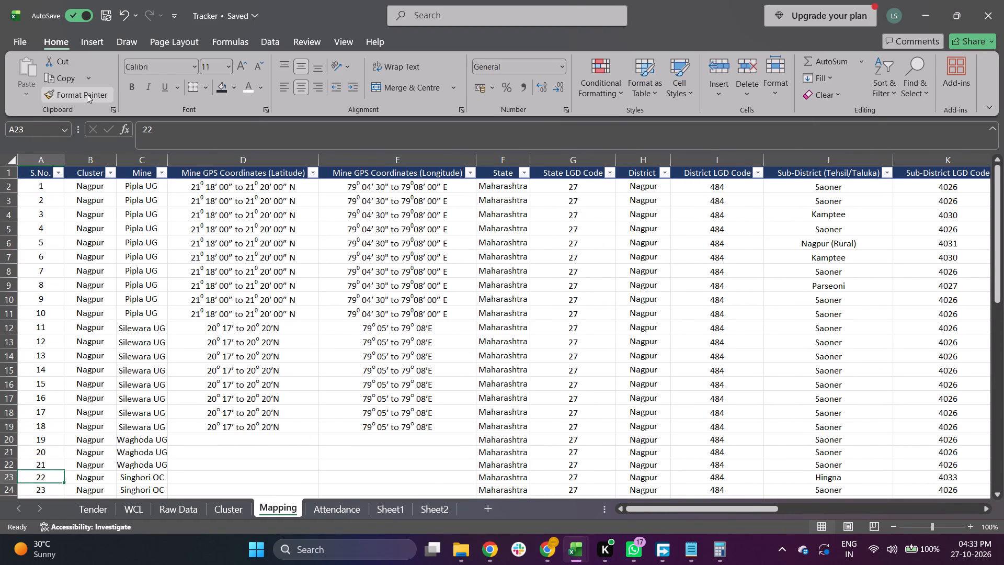
key(Down)
key(Down)
key(Down)
key(Down)
key(Down)
key(Down)
key(Down)
key(Down)
Recheck the district, sub-district, Gram Panchayat and LGD code entries in Tamaswadi's row 28.
key(Right)
key(Right)
key(Right)
key(Right)
key(Right)
key(Right)
key(Right)
key(Right)
key(Right)
key(Right)
key(Right)
key(Right)
key(Right)
key(Right)
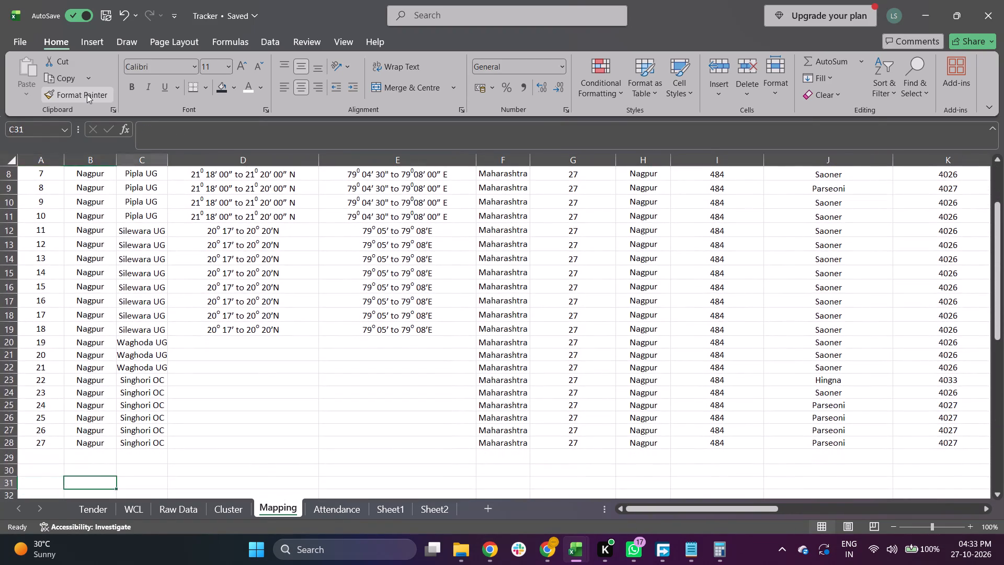
key(Right)
key(Up)
key(Up)
key(Up)
key(Left)
key(Left)
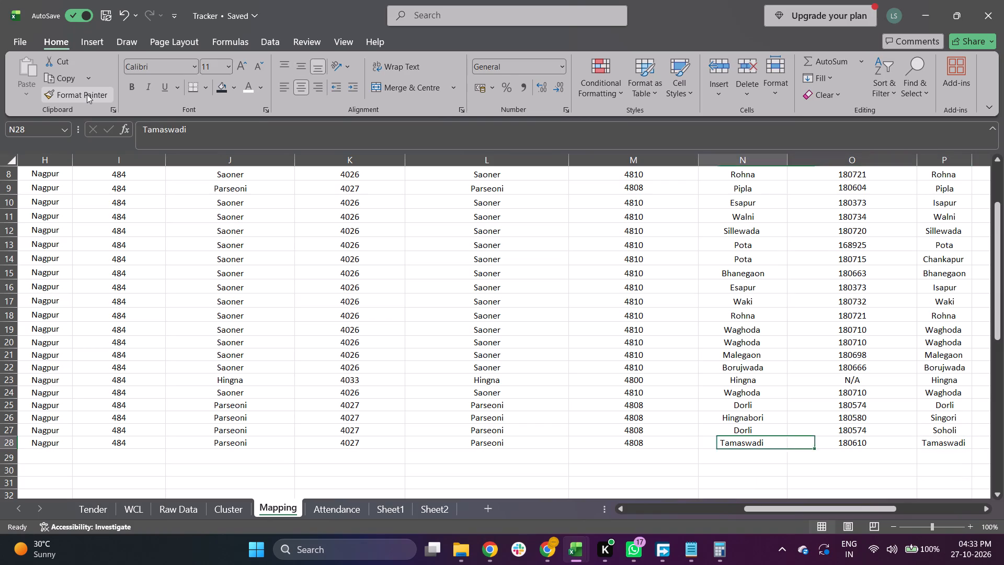
key(Left)
key(Left)
key(Left)
key(Left)
key(Left)
key(Left)
key(Left)
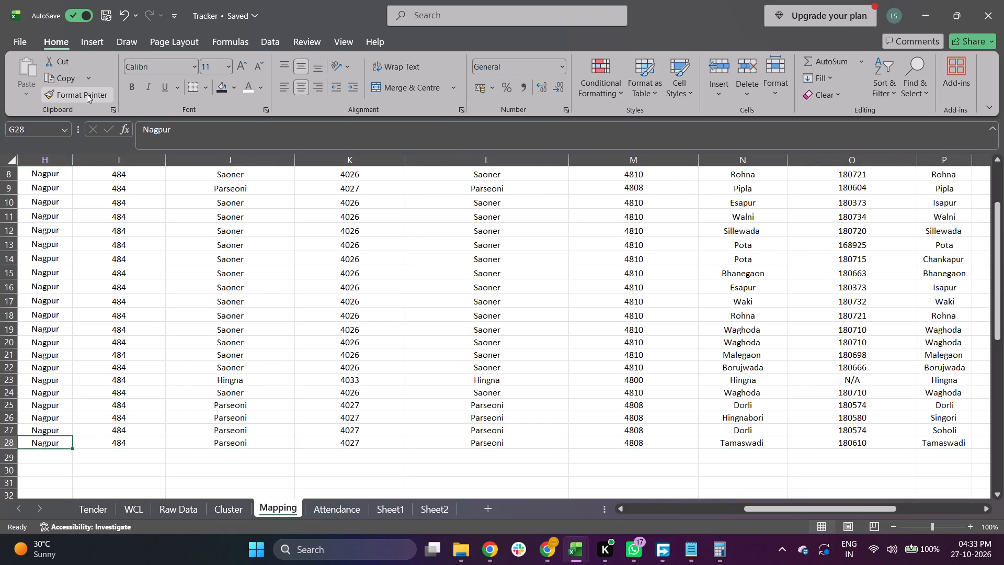
Recheck Tamaswadi's row 28 across the columns, from the state and district entries through to the village and coordinates columns.
key(Left)
key(Left)
key(Left)
key(Left)
key(Left)
key(Right)
key(Right)
key(Right)
key(Right)
key(Right)
key(Right)
key(Right)
key(Right)
key(Right)
key(Right)
key(Right)
key(Right)
key(Right)
key(Right)
key(Right)
key(Right)
key(Right)
key(Right)
key(Right)
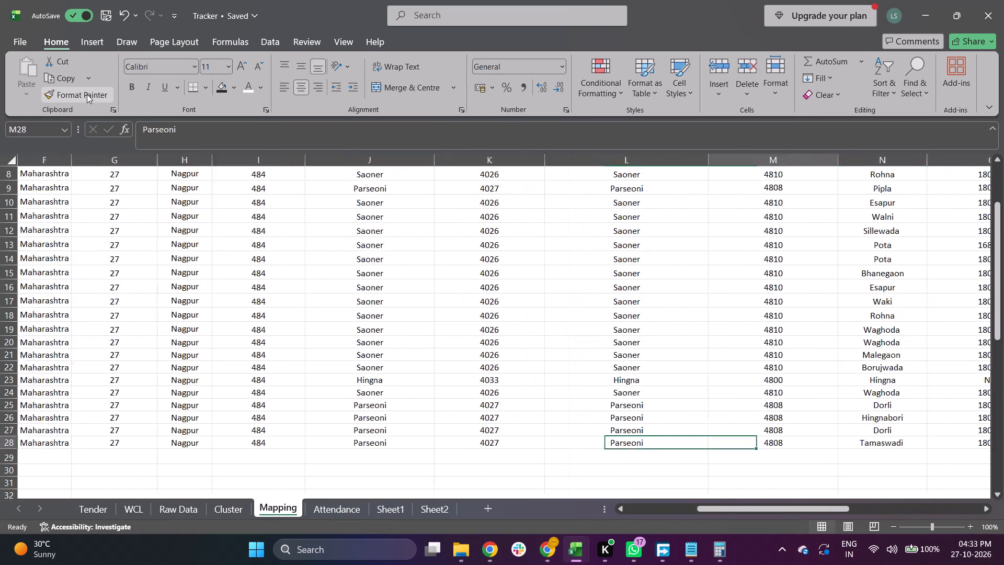
key(Left)
key(Left)
key(Left)
key(Left)
key(Left)
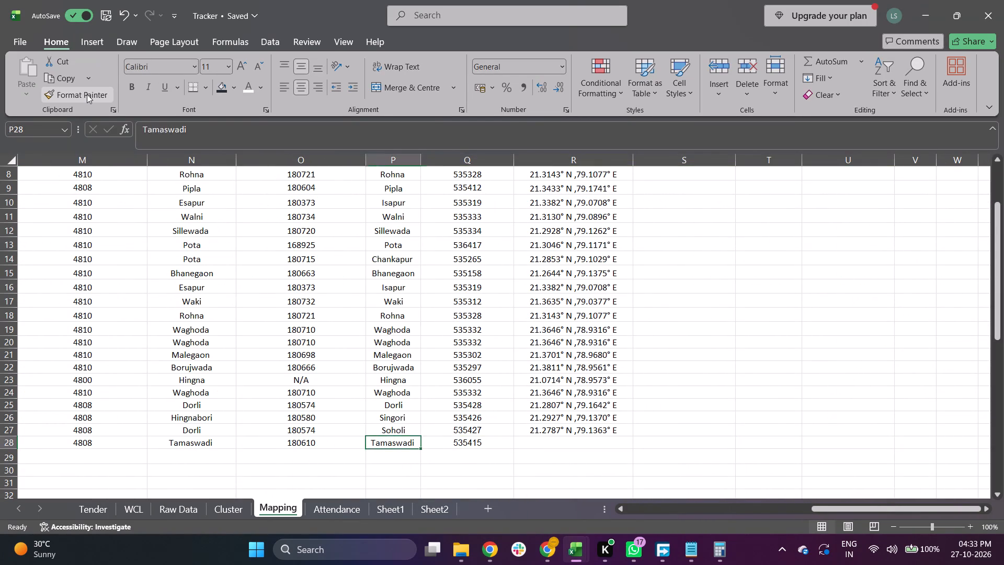
key(Left)
key(Left)
key(Left)
key(Left)
key(Left)
key(Right)
key(Right)
key(Right)
key(Right)
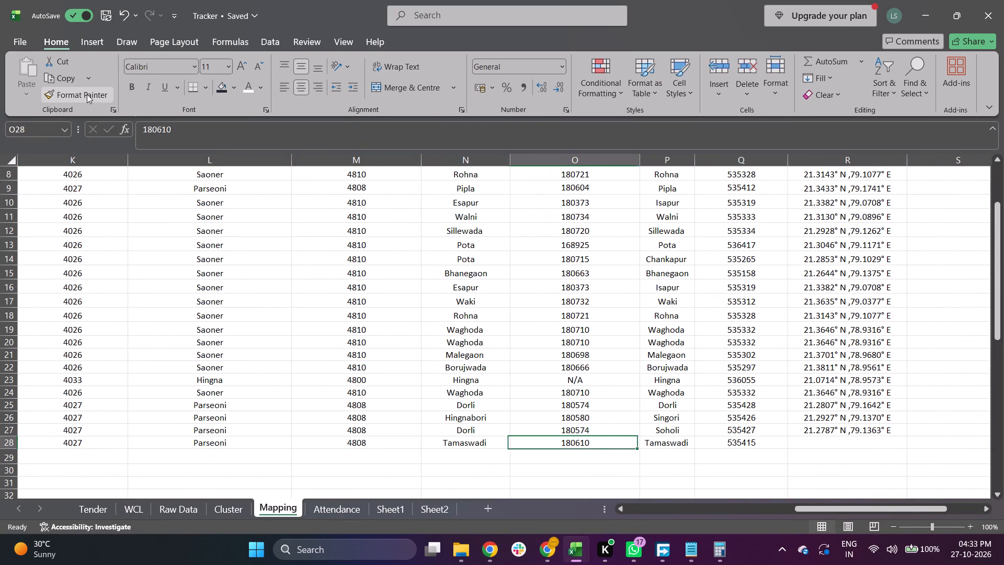
key(Right)
key(Right)
key(Right)
key(Left)
key(Left)
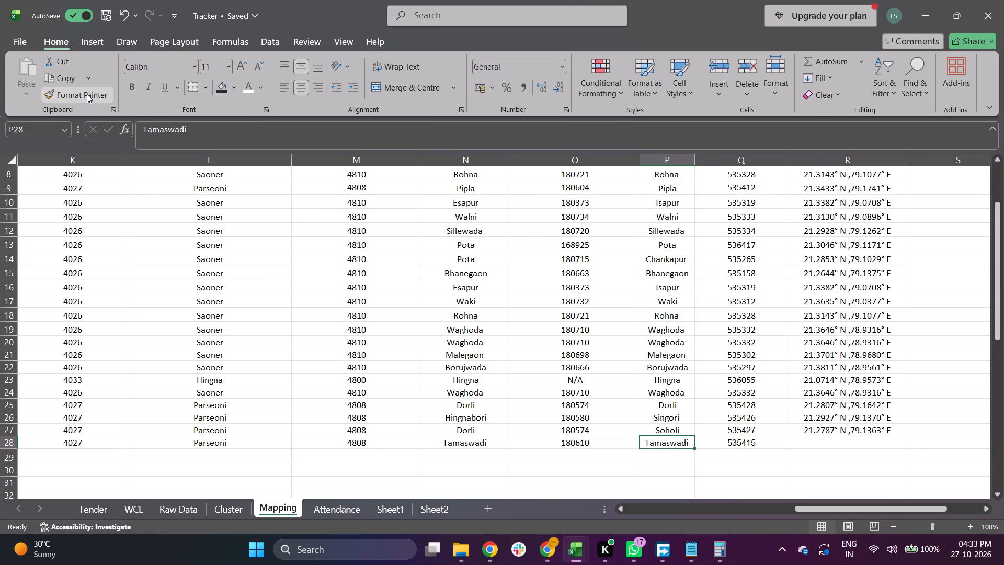
Switch to Bhuvan Panchayat in Chrome and locate village Tamaswadi under panchayat Tamaswadi in Parseoni block on the map.
key(alt+Tab)
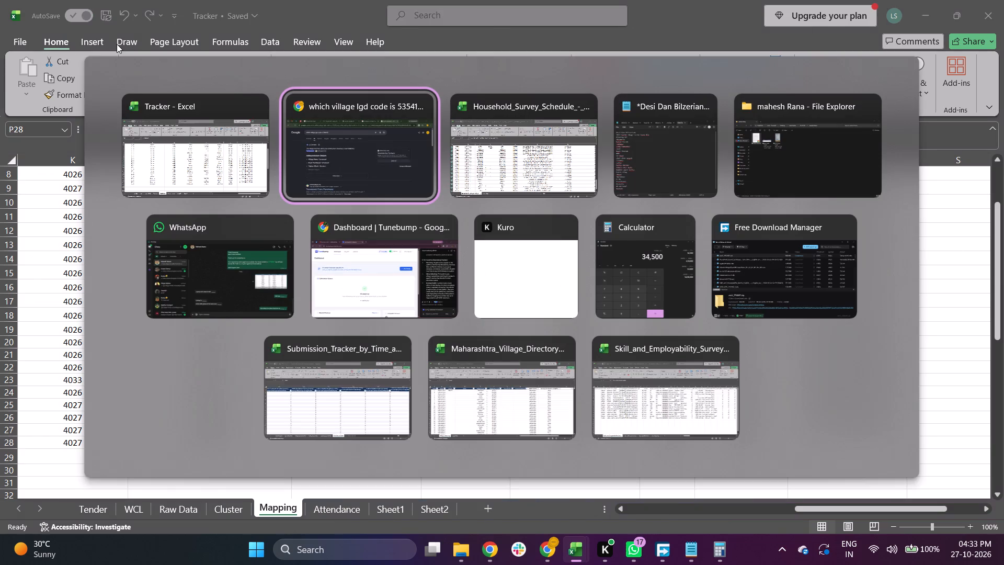
click(149, 0)
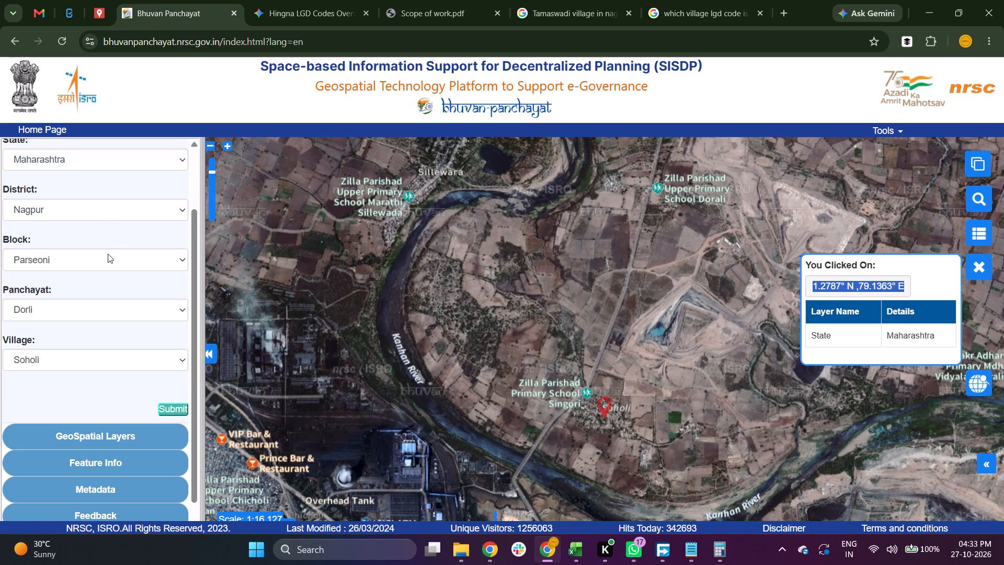
click(97, 318)
scroll(97, 318, down, 2)
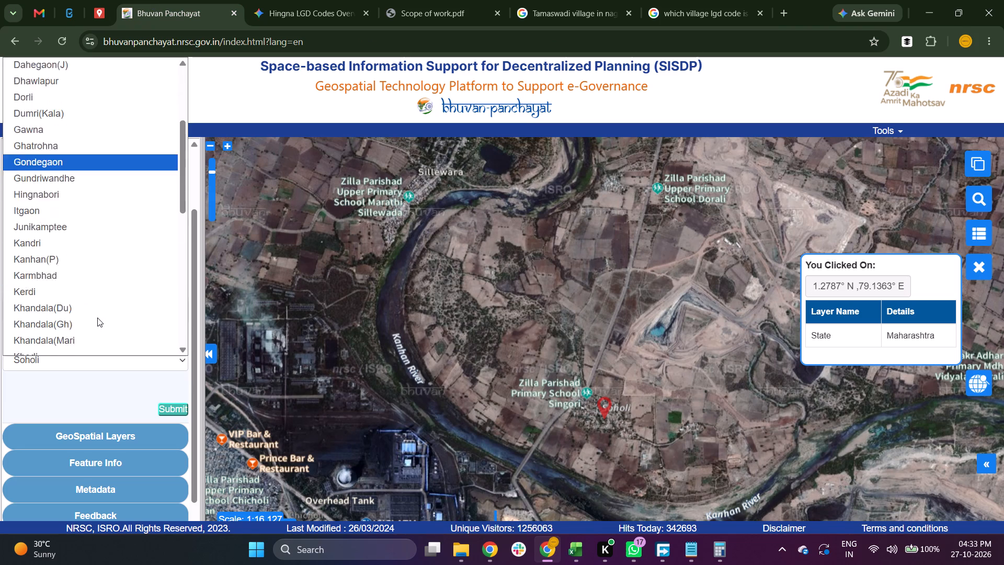
scroll(97, 318, down, 7)
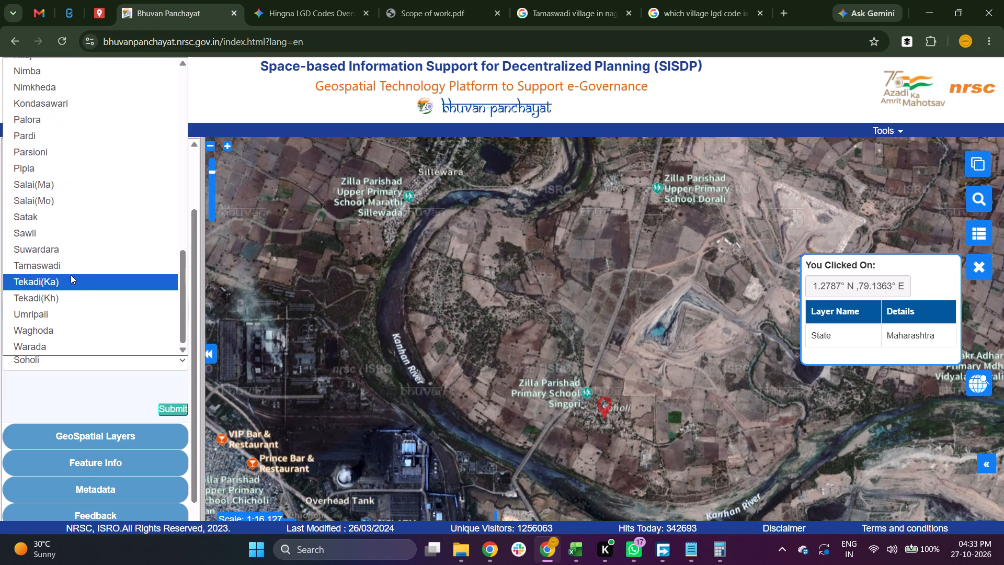
click(70, 266)
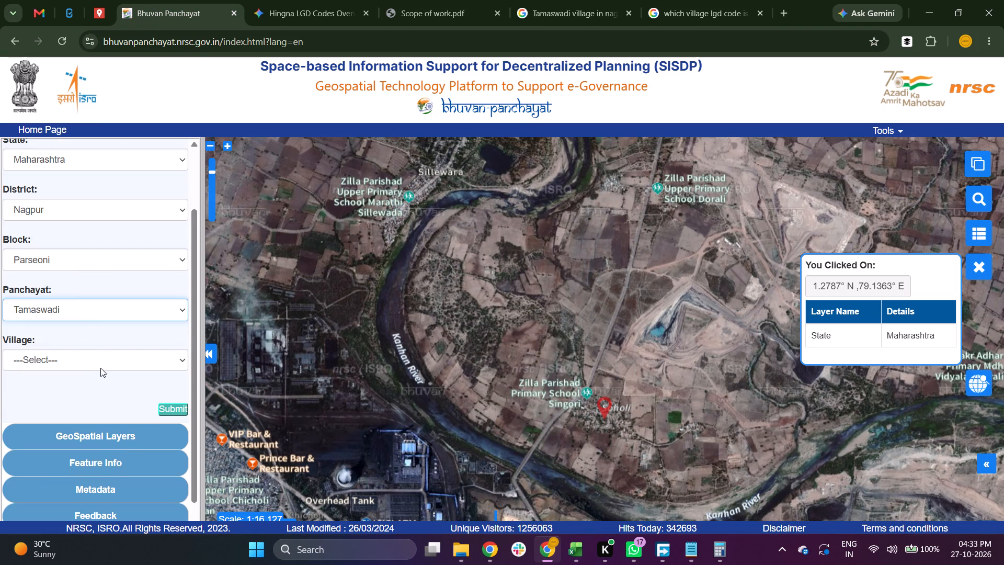
click(100, 367)
click(98, 394)
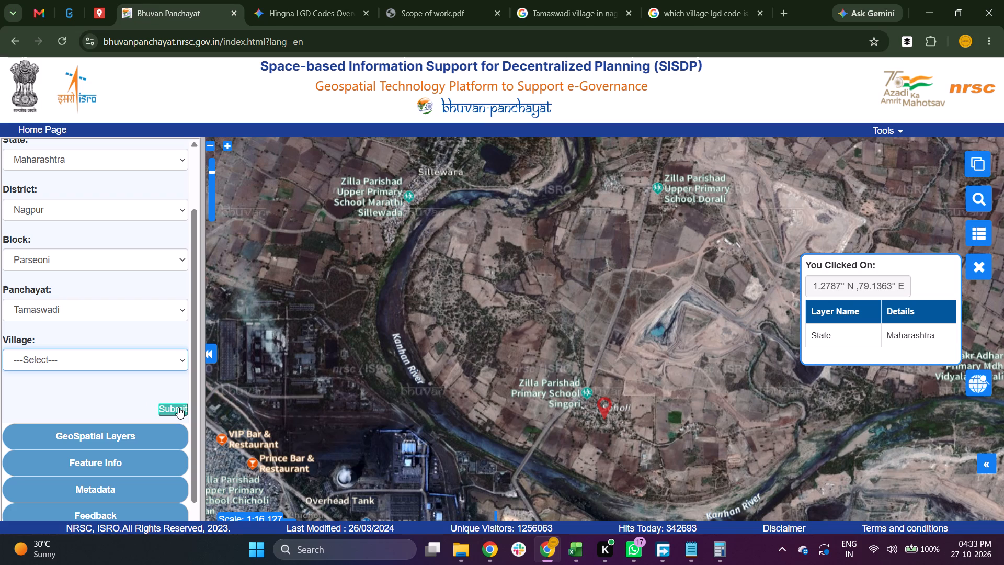
click(980, 267)
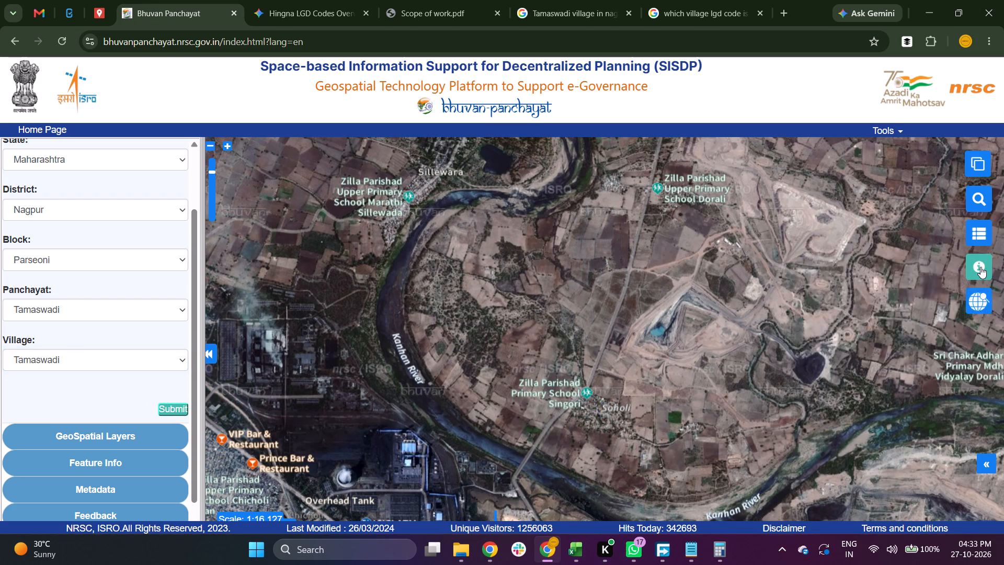
click(184, 407)
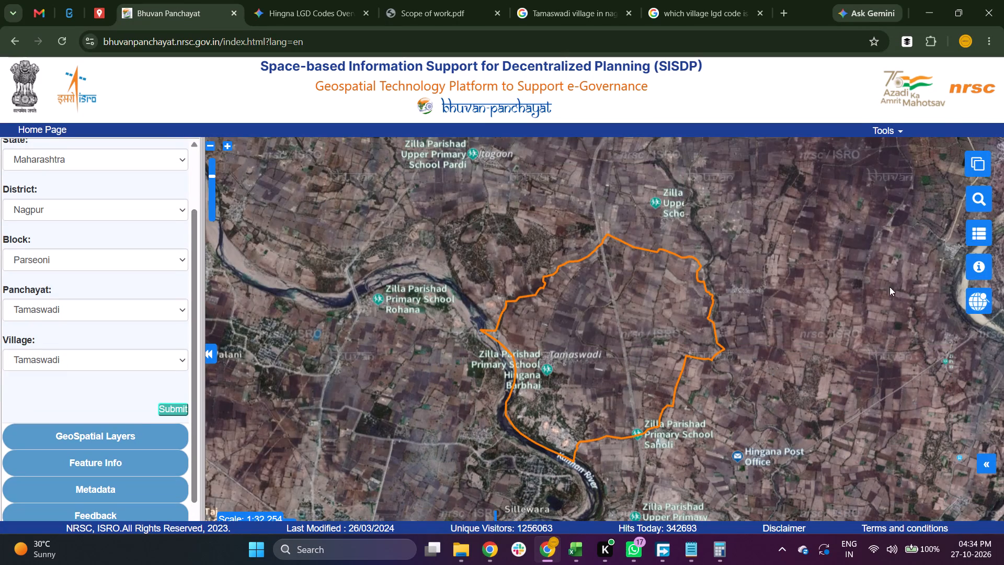
Pick a point beside Tamaswadi's map label and copy its coordinates, 21.3116° N ,79.1321° E, into cell R28 of the Tracker's Mapping sheet.
click(977, 261)
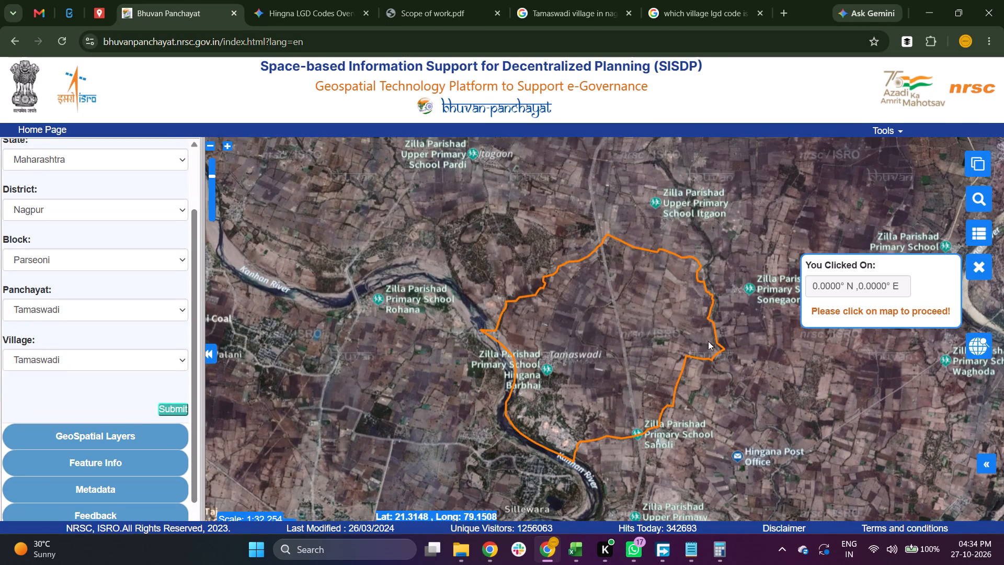
click(575, 359)
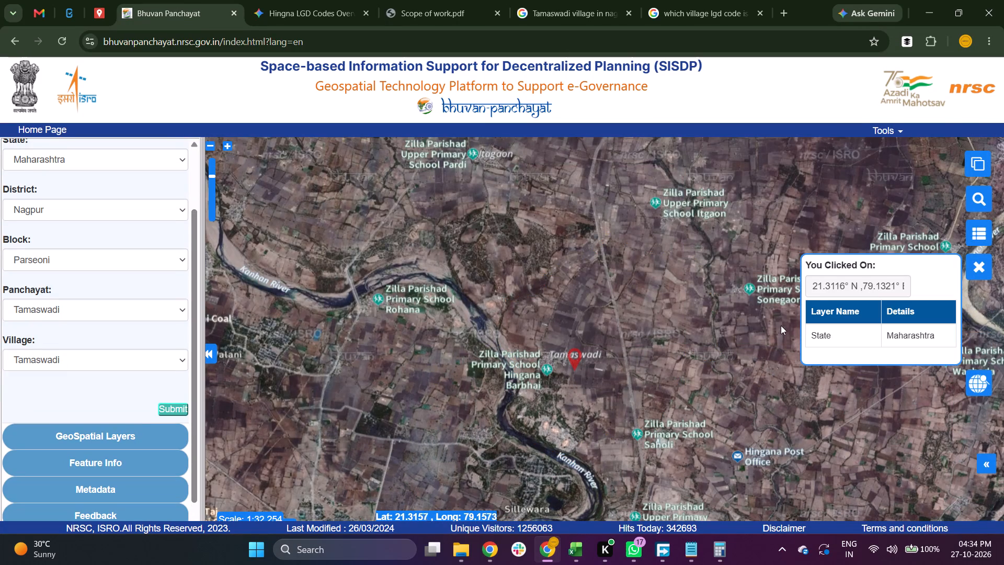
drag(814, 287, 930, 288)
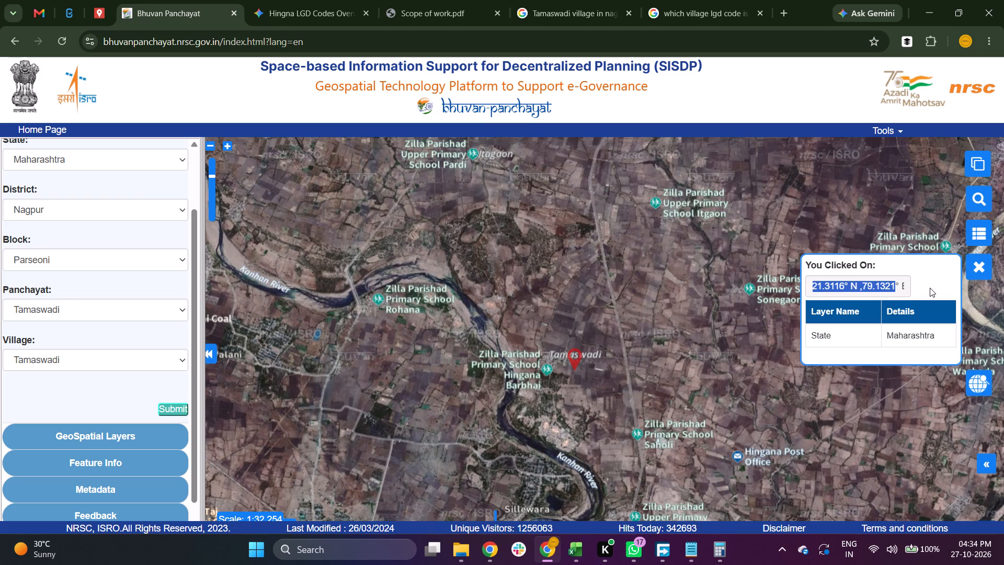
key(ctrl+c)
key(ctrl+c)
key(ctrl+c)
key(alt+Tab)
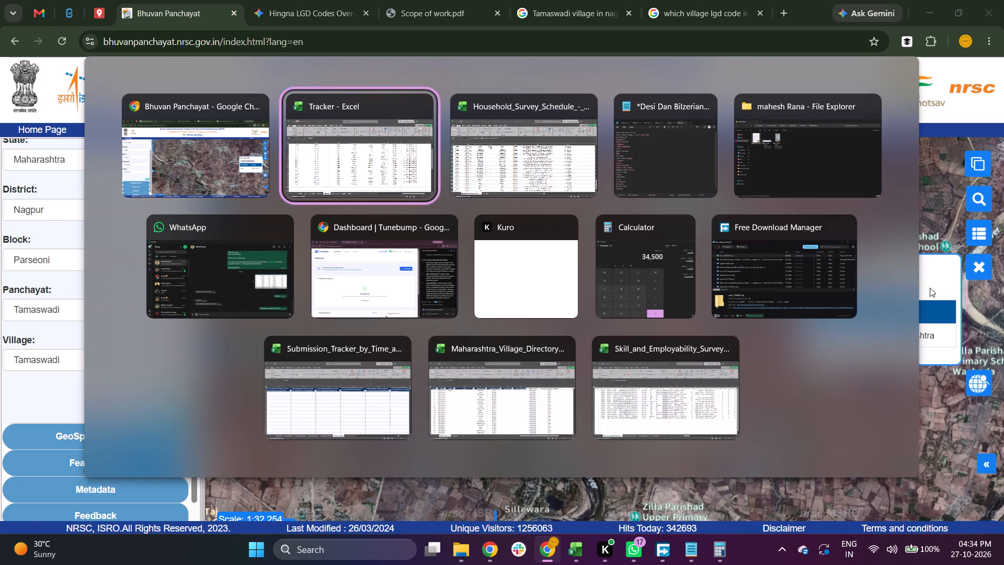
key(Right)
key(Right)
key(ctrl+v)
Review the Tamaswadi entry in row 28 across all its columns, from the coordinates back to the first columns and forward again.
key(Right)
key(Right)
key(Right)
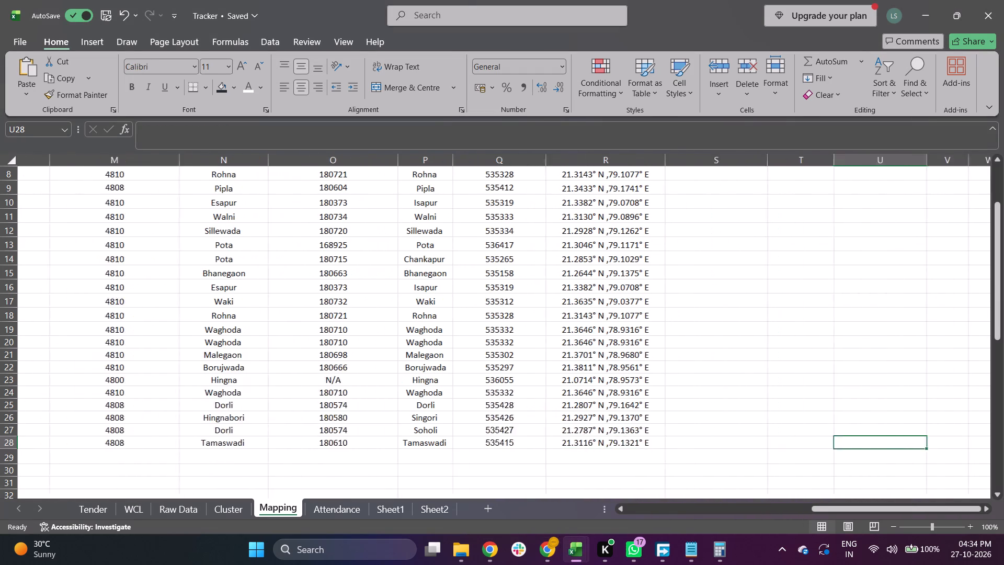
key(Right)
key(Left)
key(Left)
key(Left)
key(Left)
key(Left)
key(Left)
key(Left)
key(Left)
key(Left)
key(Left)
key(Left)
key(Left)
key(Left)
key(Left)
key(Left)
key(Left)
key(Left)
key(Left)
key(Left)
key(Left)
key(Right)
key(Right)
key(Right)
key(Right)
key(Right)
key(Right)
key(Right)
key(Right)
key(Right)
key(Right)
key(Right)
key(Right)
key(Right)
key(Right)
key(Right)
key(Right)
key(Right)
key(Right)
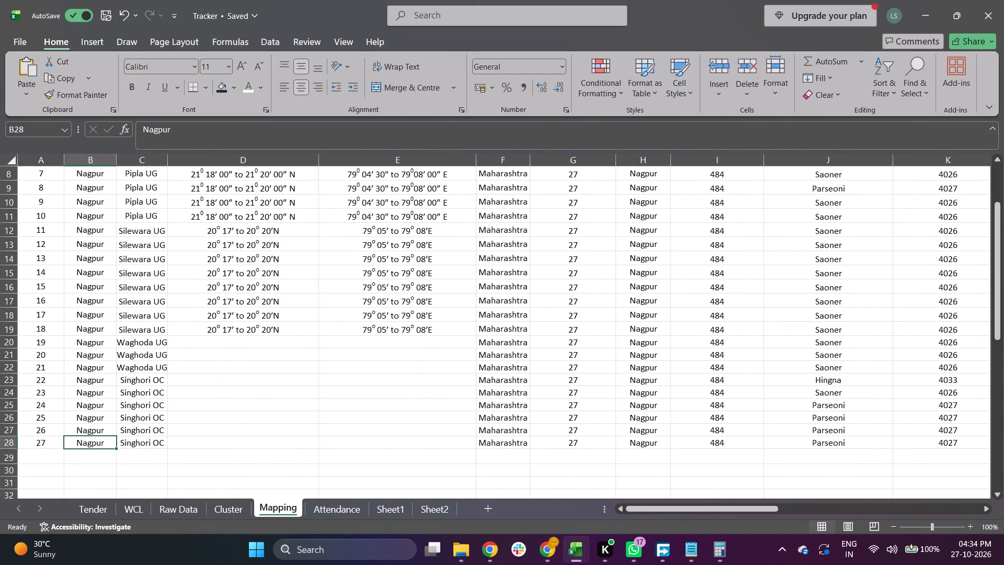
key(Left)
key(Left)
key(Left)
key(Left)
key(Left)
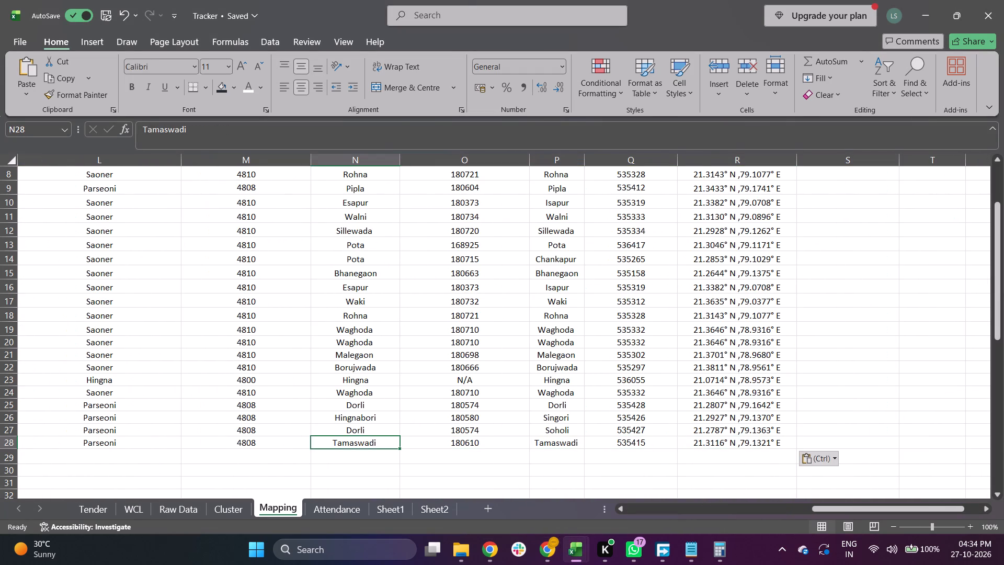
Copy the village name Tamaswadi from Mapping cell P28 into cells H539 and J539 of the Household Survey Schedule workbook.
key(Right)
key(Right)
key(ctrl+c)
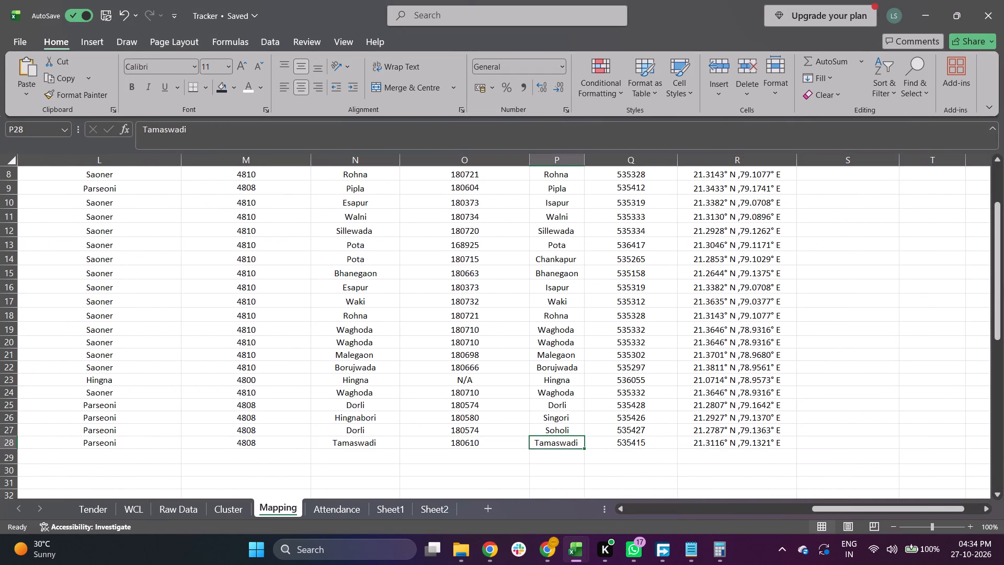
key(alt+Tab)
key(alt+Tab)
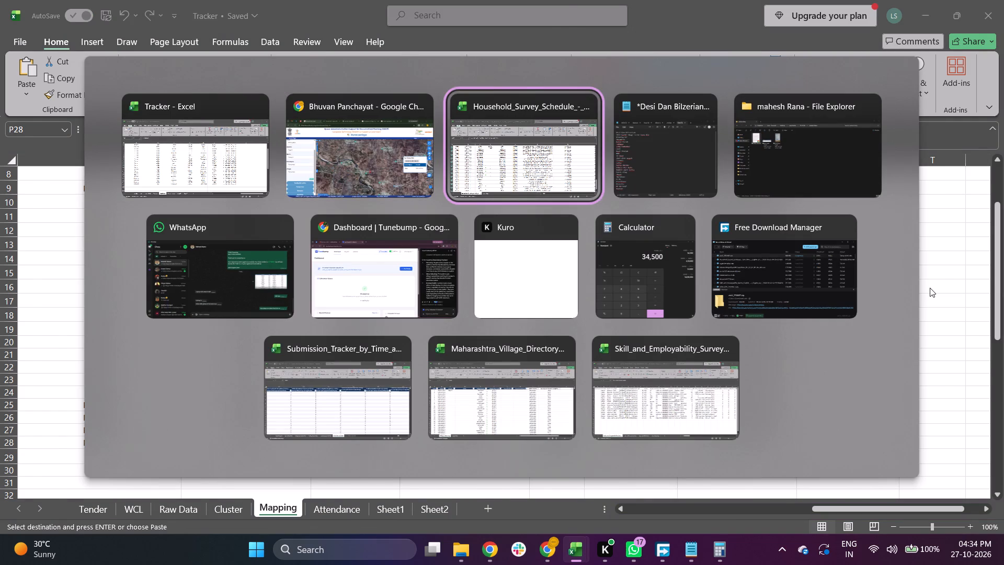
key(Up)
key(Up)
key(Up)
key(Up)
key(Up)
key(Up)
key(Left)
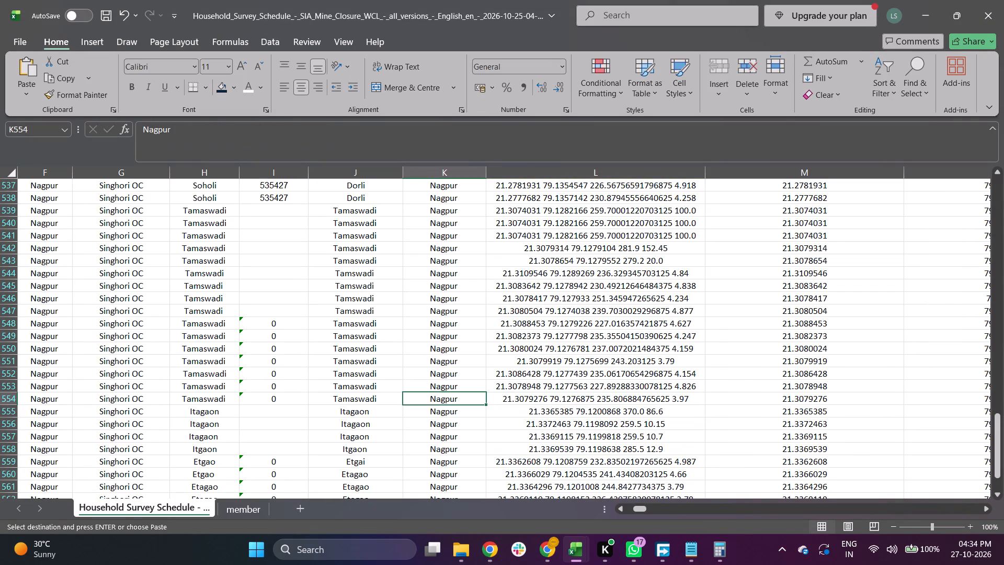
key(Up)
key(Up)
key(Up)
key(Up)
key(Up)
key(Up)
key(Up)
key(Up)
key(Up)
key(Up)
key(Up)
key(Up)
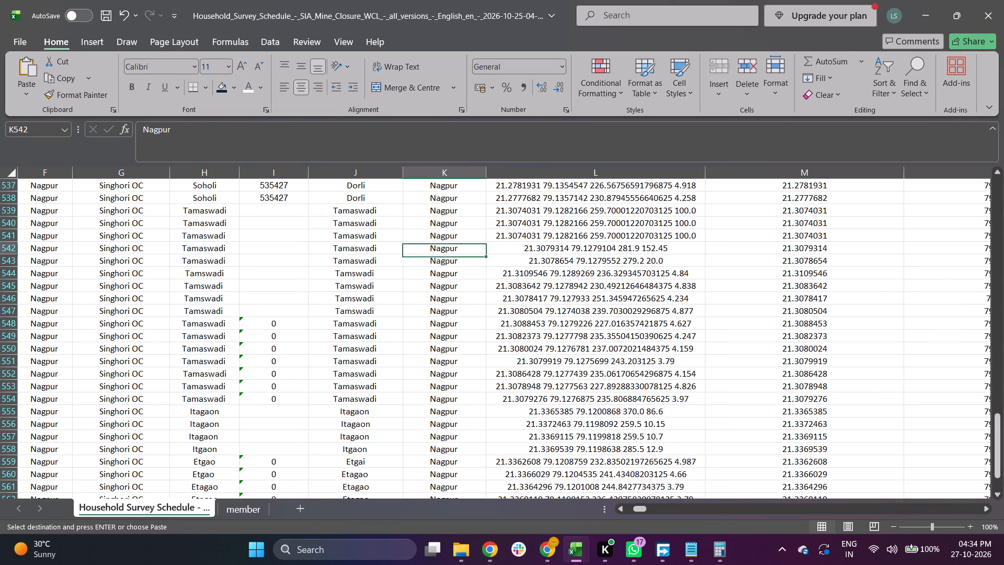
key(Up)
key(Up)
key(Up)
key(Left)
key(Left)
key(Left)
key(ctrl+v)
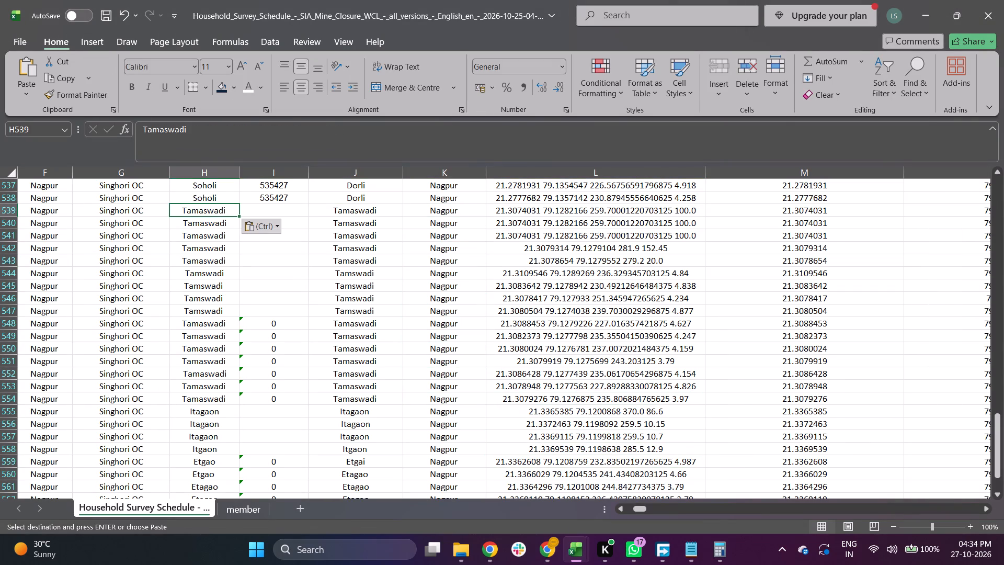
key(Right)
key(Right)
key(ctrl+v)
Copy the village LGD code 535415 from the Tracker's cell Q28 into cell I539 of the Household Survey Schedule workbook.
key(alt+Tab)
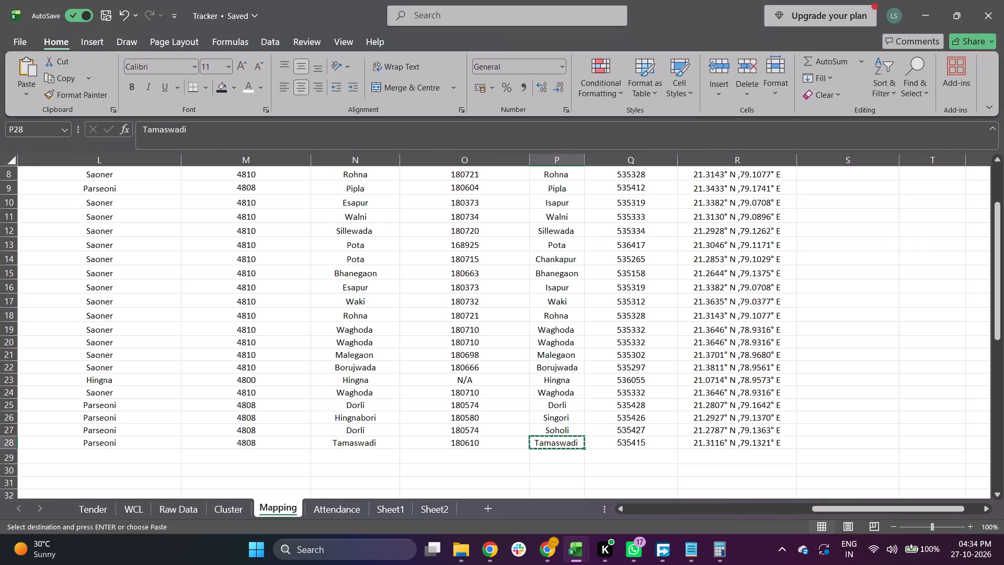
key(Right)
key(ctrl+c)
key(alt+Tab)
key(Left)
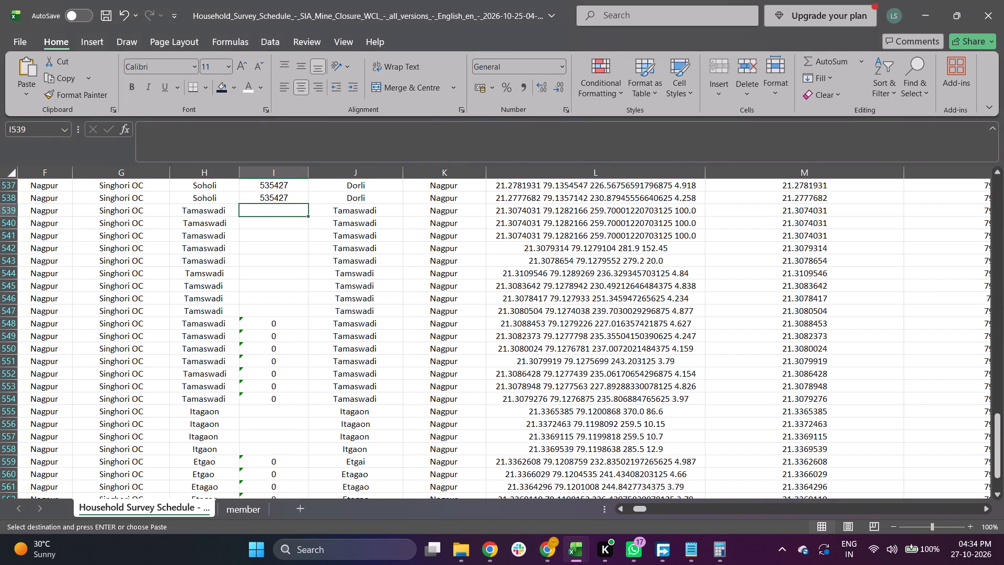
key(ctrl+v)
Copy the Tamaswadi name and LGD code 535415 from H539:J539 into columns H to J of rows 540 to 543.
key(Left)
key(shift+Right)
key(shift+Right)
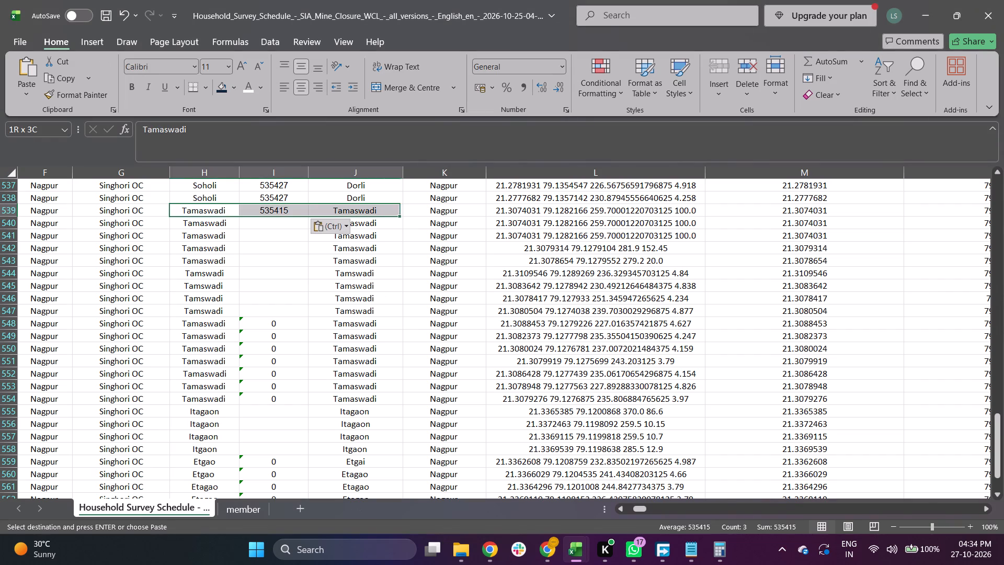
key(ctrl+c)
key(Down)
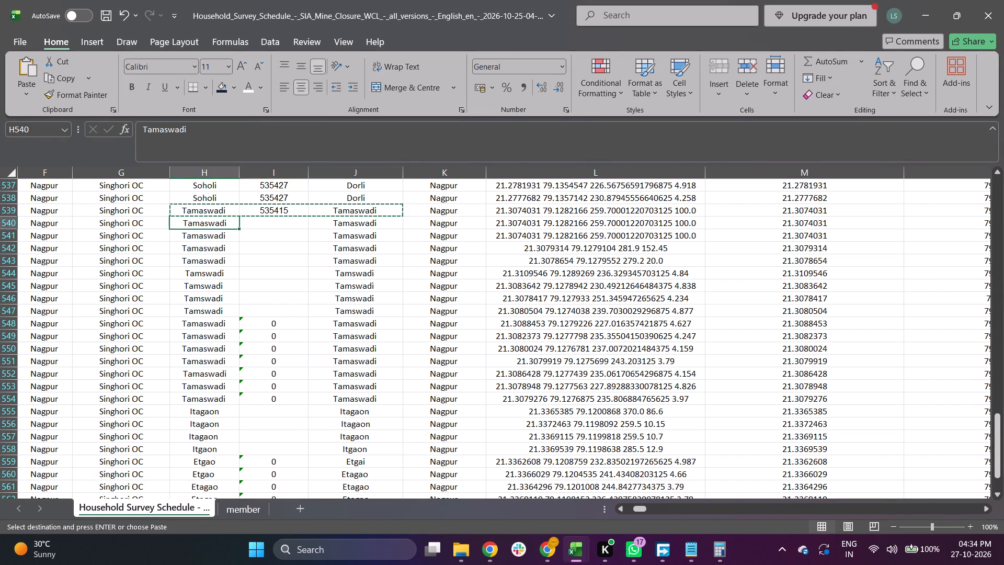
key(ctrl+v)
key(Down)
key(ctrl+v)
key(Down)
key(ctrl+v)
key(Down)
key(ctrl+v)
Replace the misspelled Tamswadi entries in rows 544 to 547 with the copied Tamaswadi, 535415, Tamaswadi values in columns H to J.
key(ctrl+Down)
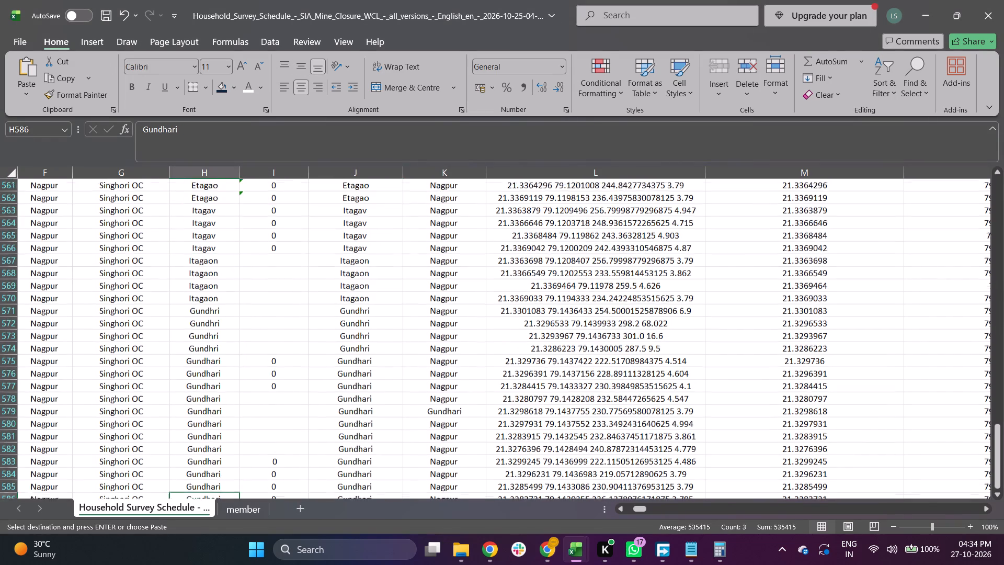
key(Up)
key(Up)
key(Up)
key(Up)
key(Up)
key(Up)
key(Up)
key(Up)
key(Up)
key(Up)
key(Up)
key(Up)
key(Up)
key(Up)
key(Up)
key(Up)
key(Up)
key(Up)
key(Up)
key(Up)
key(Up)
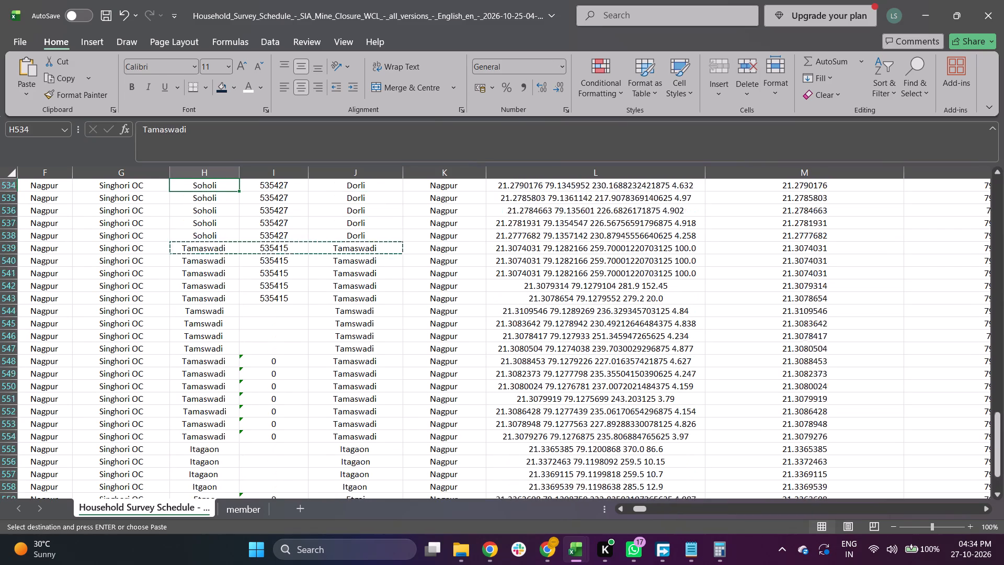
key(Down)
key(Down)
key(Down)
key(Down)
key(Down)
key(Down)
key(Down)
key(Down)
key(Down)
key(Down)
key(Down)
key(Down)
key(ctrl+v)
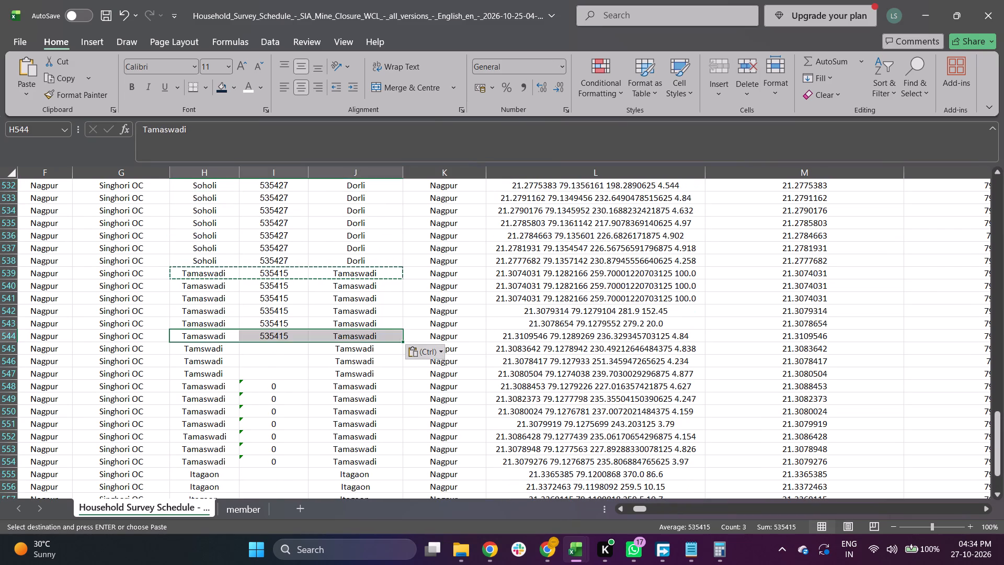
key(Down)
key(ctrl+v)
key(Down)
key(ctrl+v)
key(Down)
key(ctrl+v)
Paste the copied Tamaswadi, 535415, Tamaswadi values over columns H to J of rows 548 to 553.
key(Down)
key(ctrl+v)
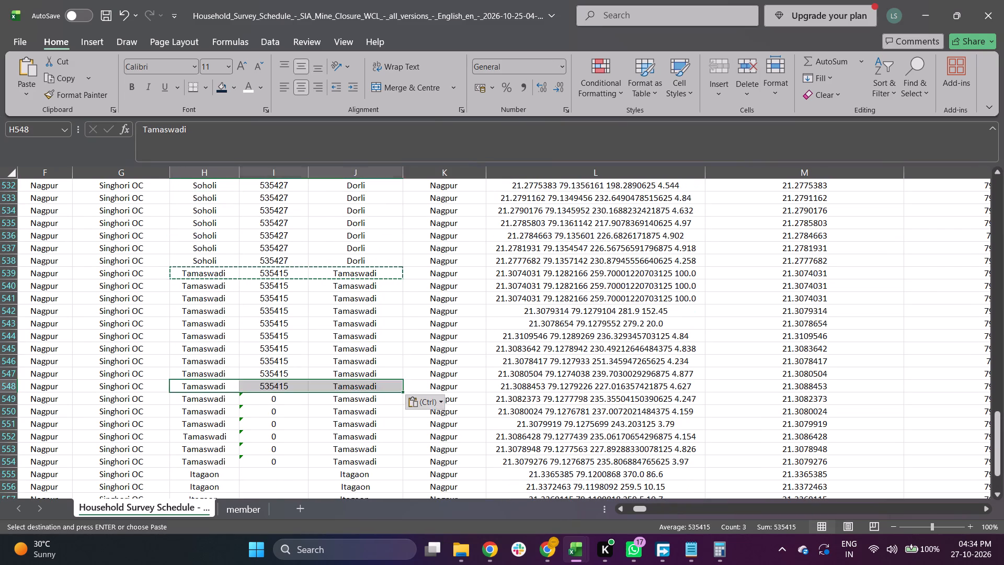
key(Down)
key(ctrl+v)
key(Down)
key(ctrl+v)
key(Down)
key(ctrl+v)
key(Down)
key(ctrl+v)
key(Down)
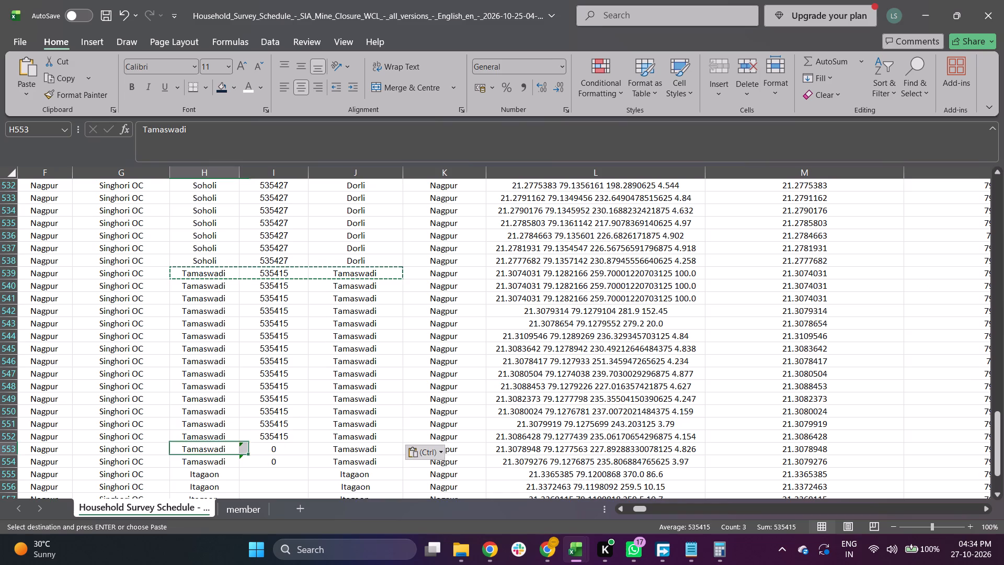
key(ctrl+v)
Paste the copied Tamaswadi name and code 535415 into columns H to J of the last Tamaswadi row, 554.
key(ctrl+Down)
key(Up)
key(Up)
key(Up)
key(Up)
key(Up)
key(Up)
key(Up)
key(Up)
key(Up)
key(Up)
key(Up)
key(Up)
key(Up)
key(Up)
key(Up)
key(Up)
key(Up)
key(Up)
key(Up)
key(Up)
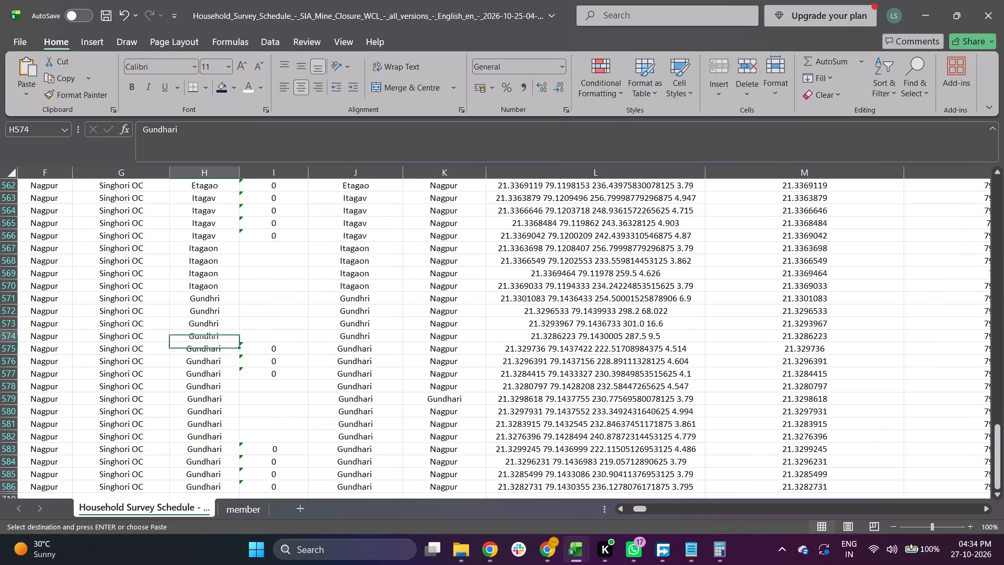
key(Down)
key(Down)
key(Down)
key(Down)
key(Down)
key(Down)
key(Down)
key(Down)
key(Down)
key(Down)
key(Down)
key(Down)
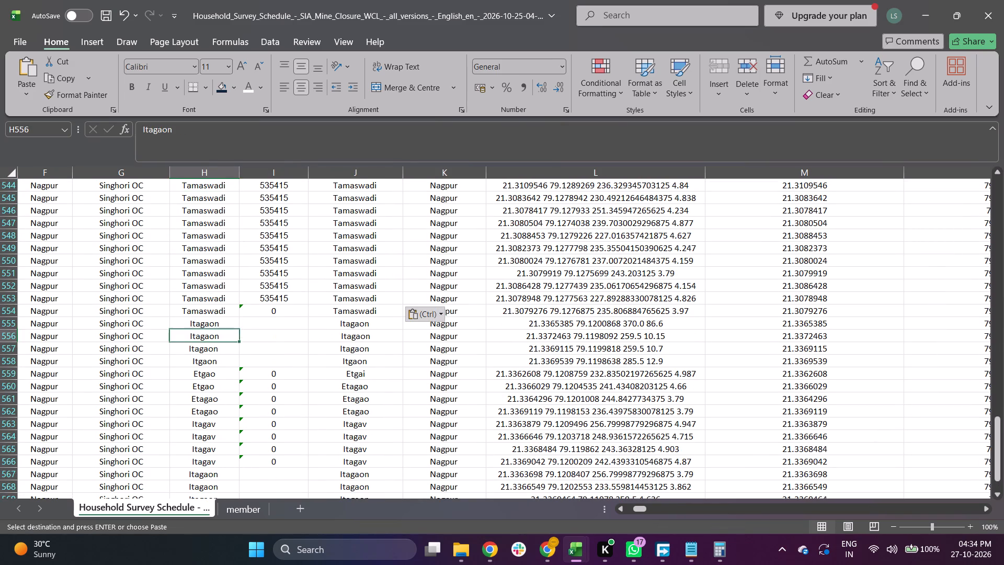
key(Up)
key(Up)
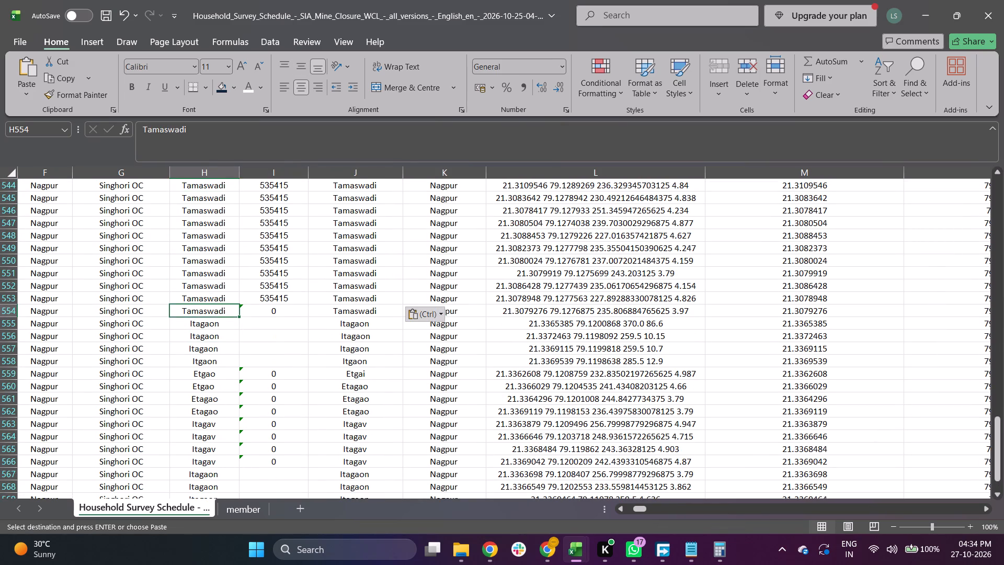
key(ctrl+v)
Check the village names and LGD codes through the Tamaswadi rows and on into the Itagaon entries below them.
key(Up)
key(Up)
key(Up)
key(Up)
key(Up)
key(Up)
key(Up)
key(Up)
key(Up)
key(Up)
key(Up)
key(Up)
key(Up)
key(Up)
key(Up)
key(Up)
key(Up)
key(Up)
key(Up)
key(Up)
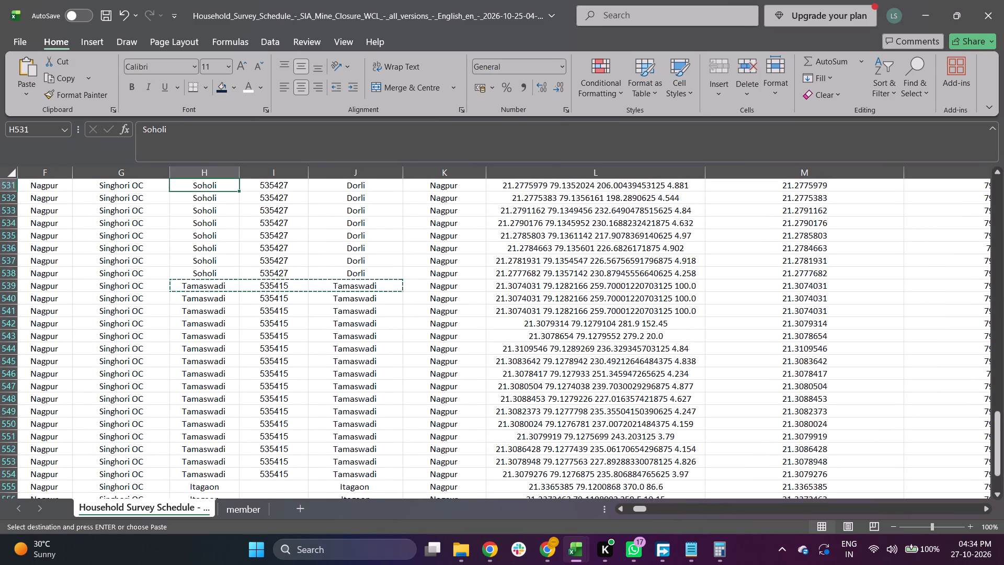
key(Down)
key(Down)
key(Down)
key(Down)
key(Down)
key(Down)
key(Down)
key(Down)
key(Down)
key(Down)
key(Down)
key(Down)
key(Down)
key(Down)
key(Down)
key(Down)
key(Down)
key(Down)
key(Down)
key(Down)
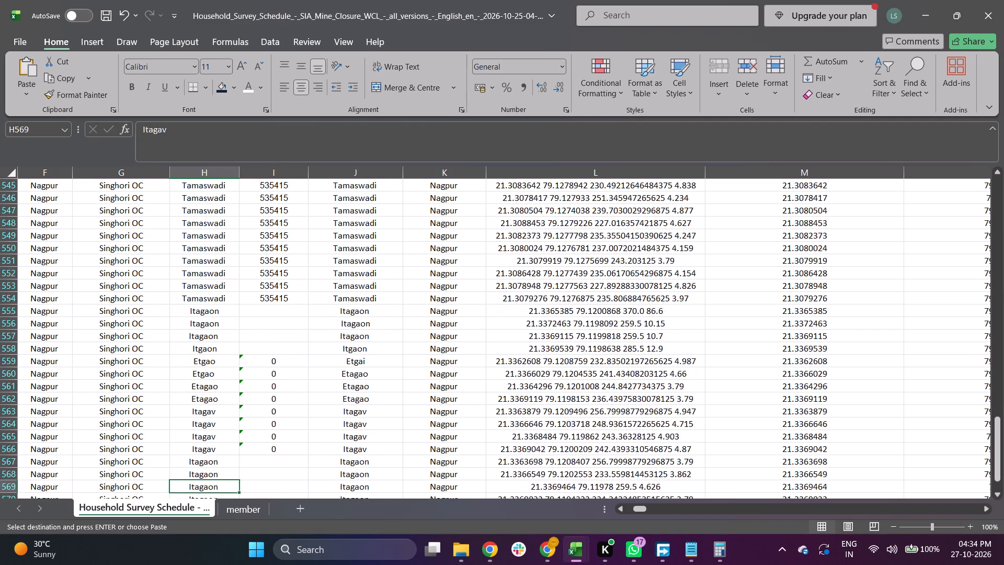
Check the village name spellings and LGD codes in the Itagaon and Gundhari rows, from row 555 to the end of the list.
key(Up)
key(Up)
key(Up)
key(Up)
key(Up)
key(Up)
key(Up)
key(Up)
key(Up)
key(Up)
key(Up)
key(Up)
key(Up)
key(Up)
key(Up)
key(Up)
key(Up)
key(Up)
key(Up)
key(Up)
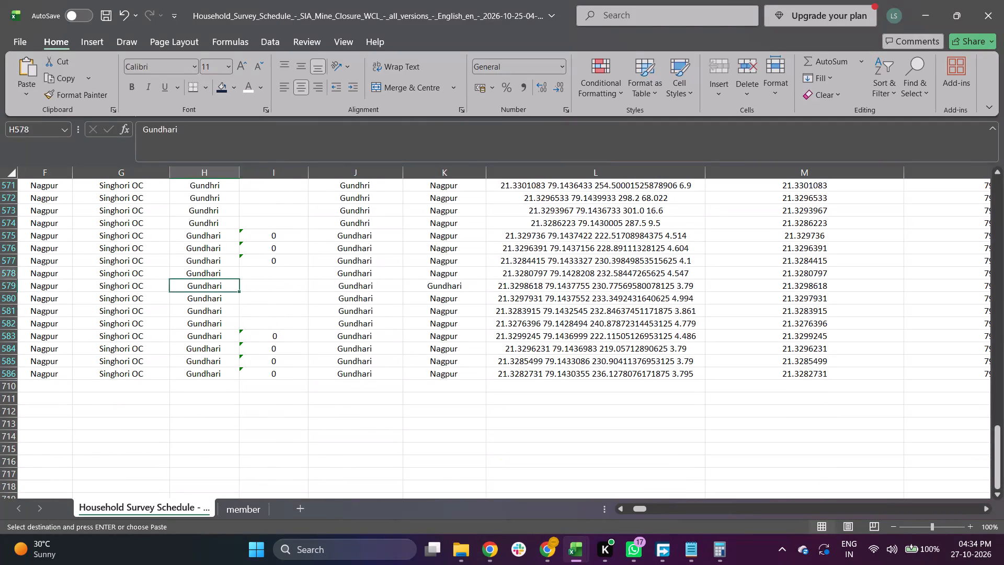
key(Down)
key(Down)
key(Down)
key(Down)
key(Down)
key(Down)
key(Down)
key(Up)
key(Up)
key(Up)
key(Up)
key(Up)
key(Up)
key(Up)
key(Up)
key(Up)
key(Up)
key(Up)
key(Up)
key(Up)
key(Up)
key(Up)
key(Up)
key(Up)
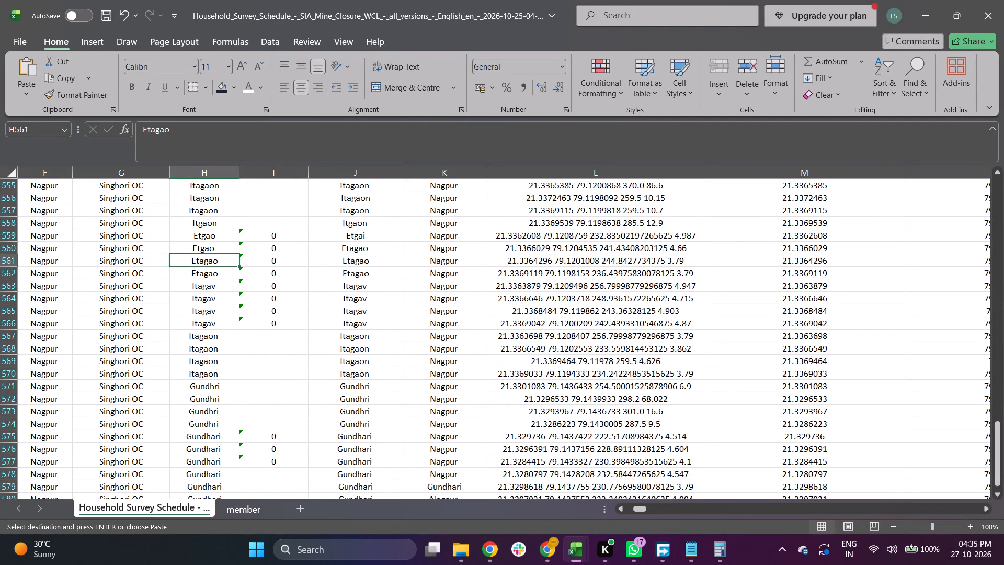
key(Down)
key(Down)
key(Down)
key(Down)
key(Down)
key(Down)
key(Down)
key(Down)
key(Down)
key(Down)
key(Down)
key(Down)
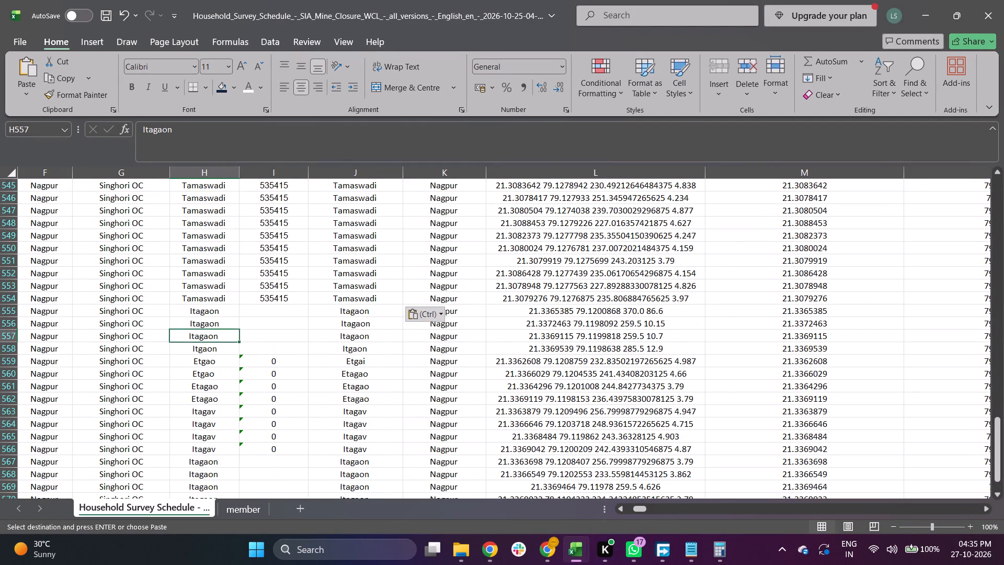
key(Up)
key(Up)
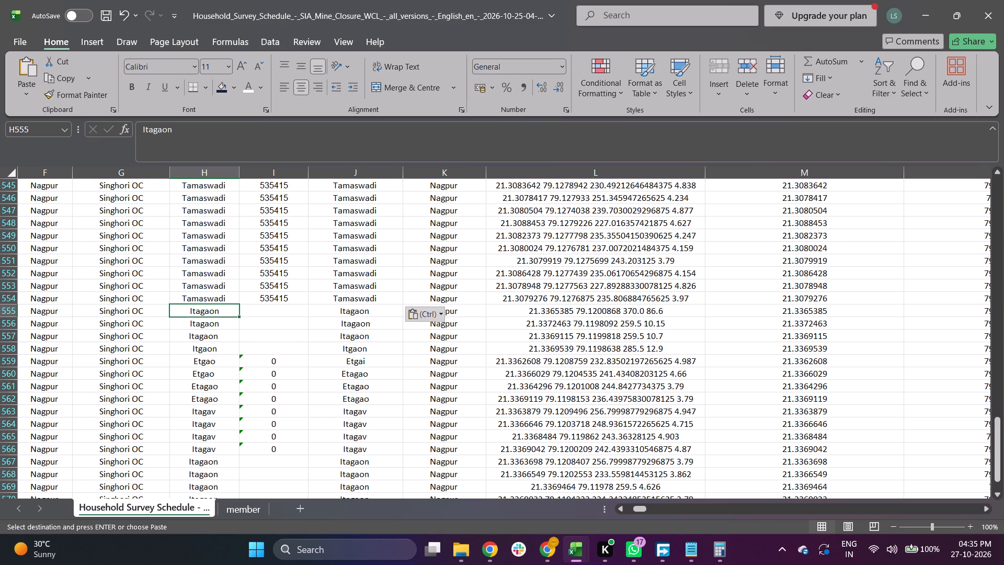
Check the entries of the first Itagaon row, 555, across columns F to K.
key(Right)
key(Left)
key(Left)
key(Left)
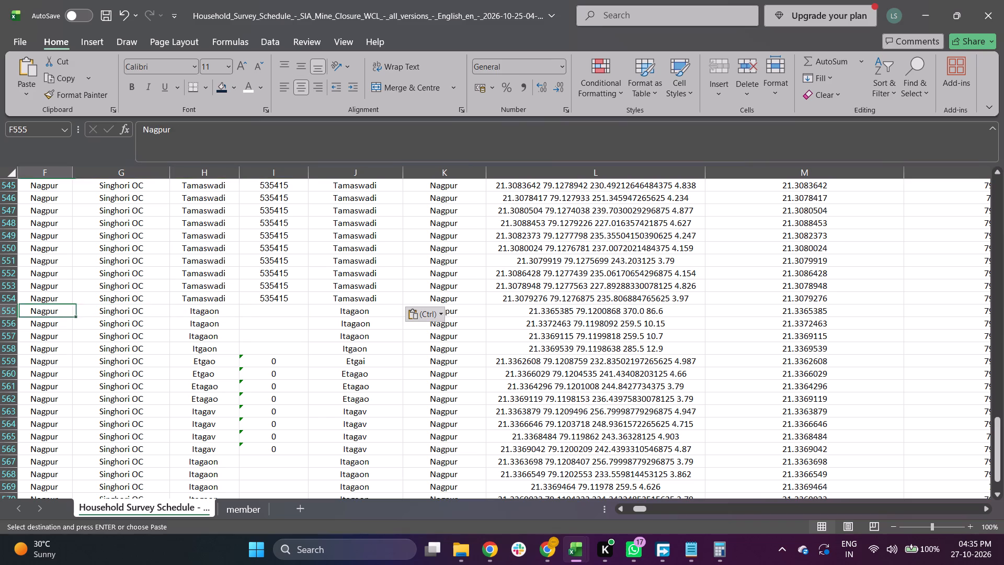
key(Right)
key(Right)
key(Right)
key(Right)
key(Right)
key(Left)
key(Left)
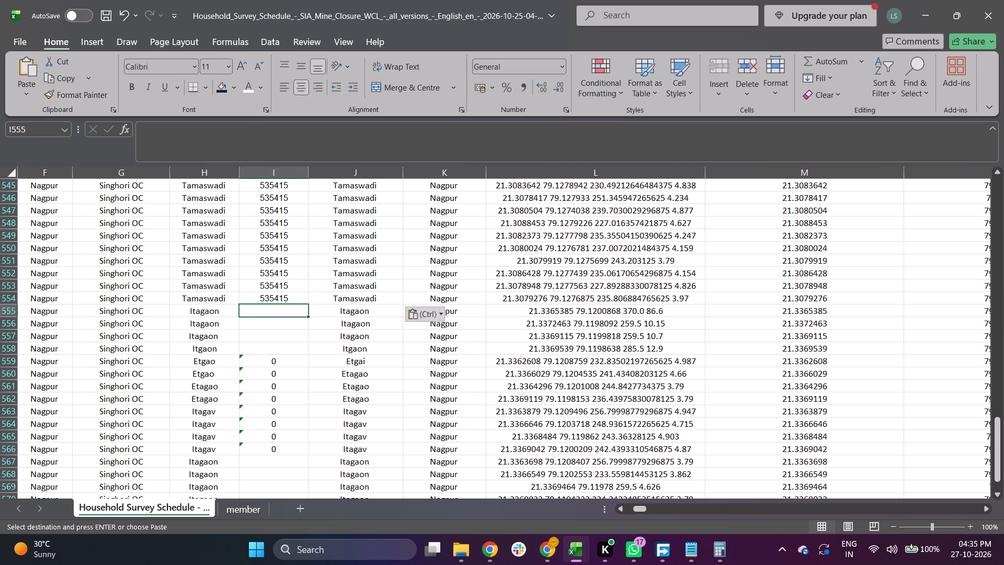
key(Left)
key(Left)
key(Right)
Look back over the village names from the start of the filtered list through the Singori, Soholi and Tamaswadi rows to the Itagaon entries.
key(ctrl+Up)
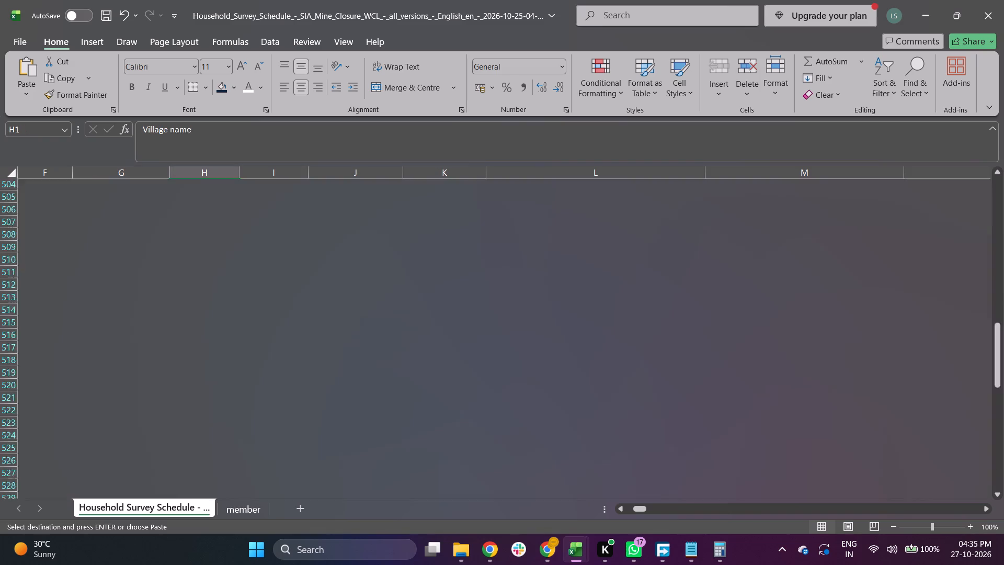
key(Down)
key(Down)
key(Down)
key(Down)
key(Down)
key(Down)
key(Down)
key(Down)
key(Down)
key(Down)
key(Down)
key(Down)
key(Down)
key(Down)
key(Down)
key(Down)
key(Down)
key(Down)
key(Down)
key(Down)
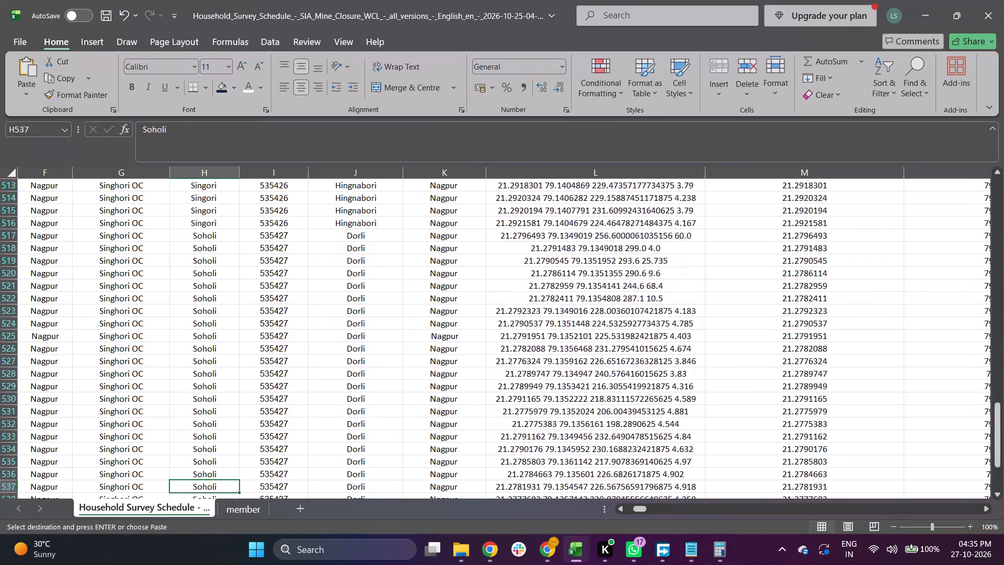
key(Down)
key(Down)
key(Down)
key(Down)
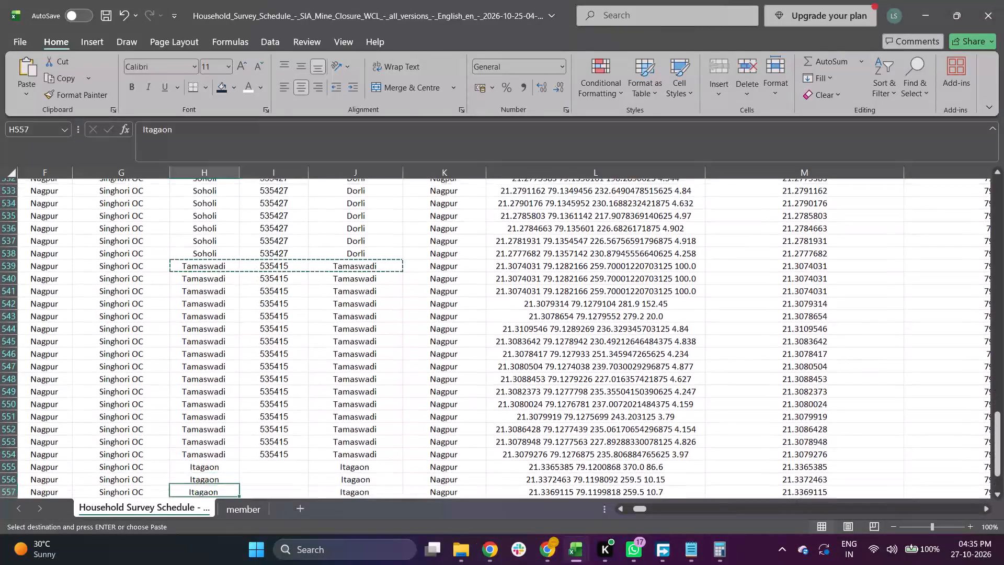
key(Down)
key(Down)
Copy Itagaon from cell H555 and use it in Chrome to search Google for "Itagaon village in nagpur district".
key(Up)
key(Up)
key(Up)
key(Up)
key(ctrl+c)
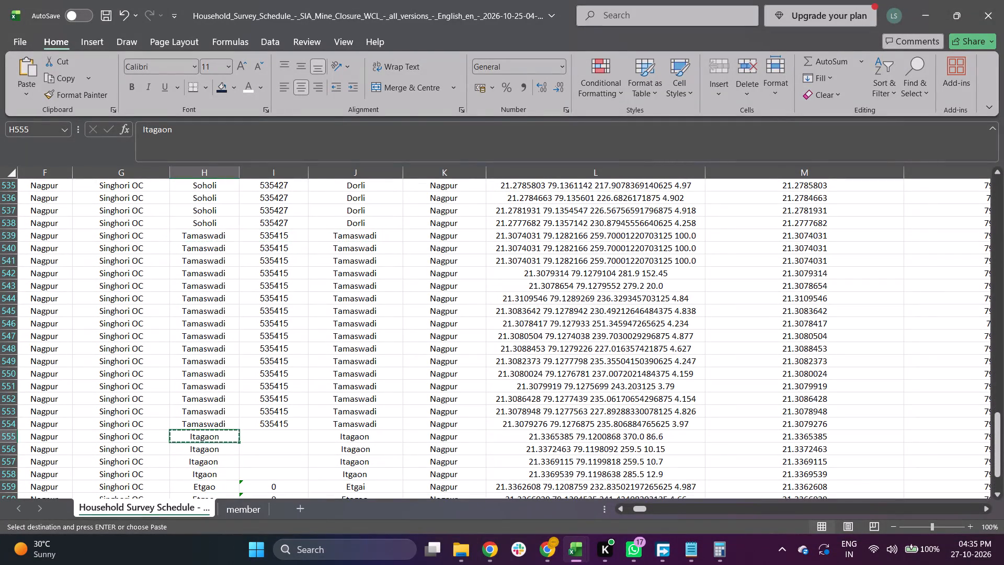
key(alt+Tab)
key(alt+Tab)
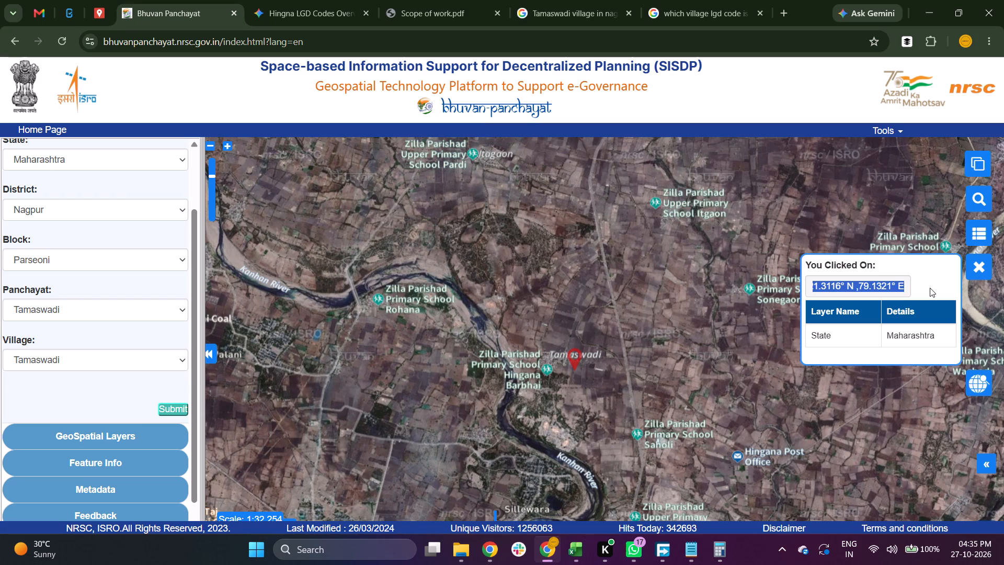
click(577, 1)
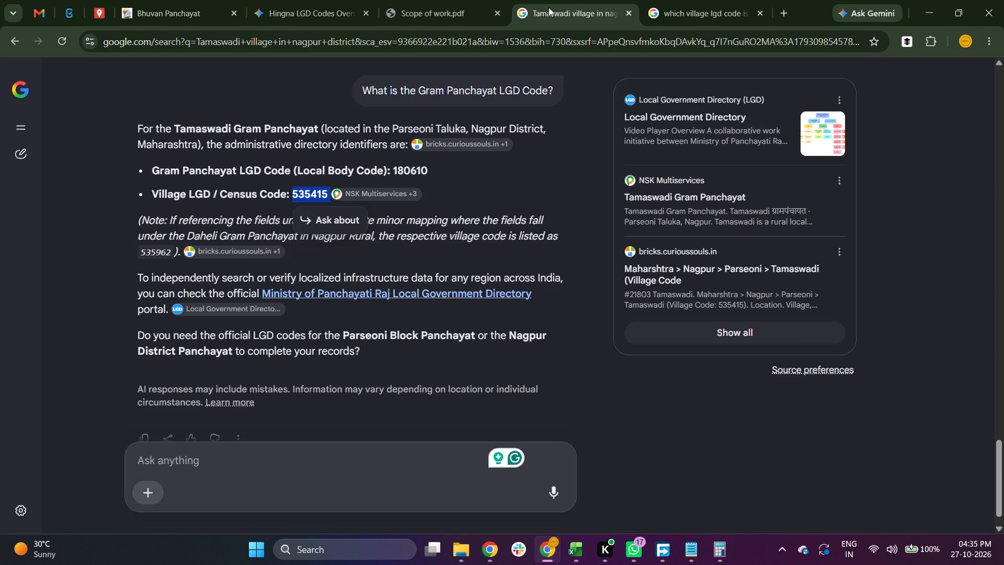
scroll(246, 121, up, 15)
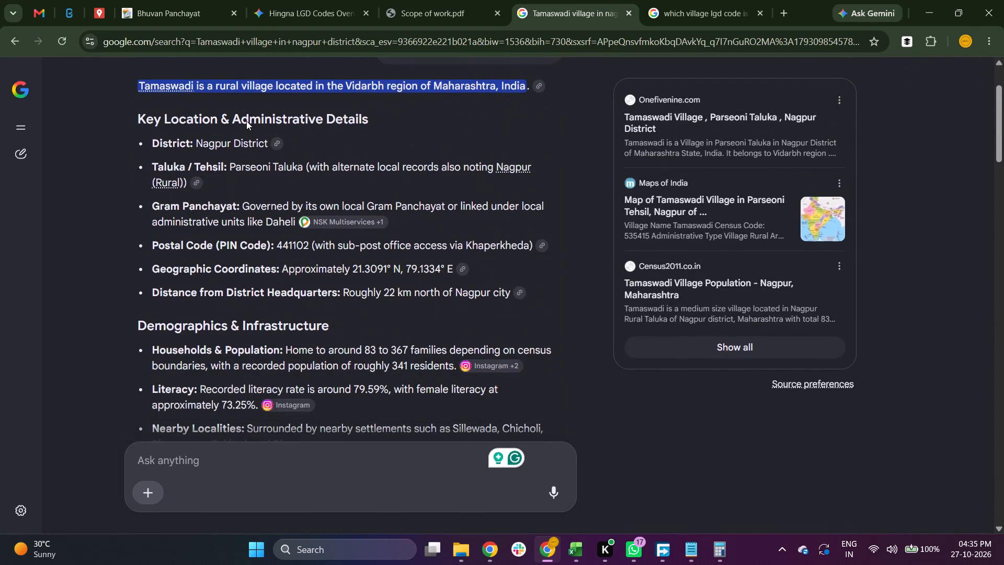
scroll(111, 127, right, 6)
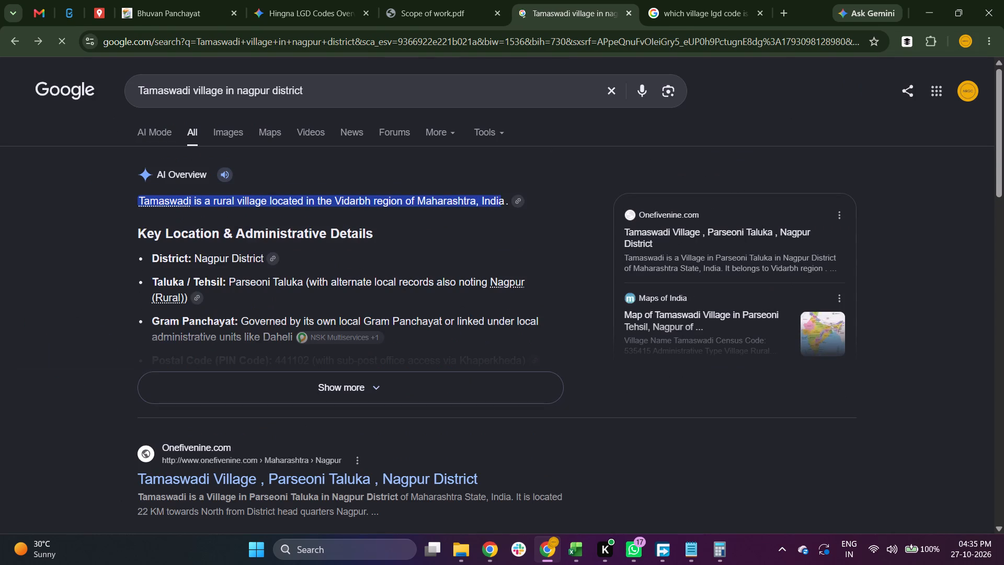
double_click(162, 84)
key(ctrl+v)
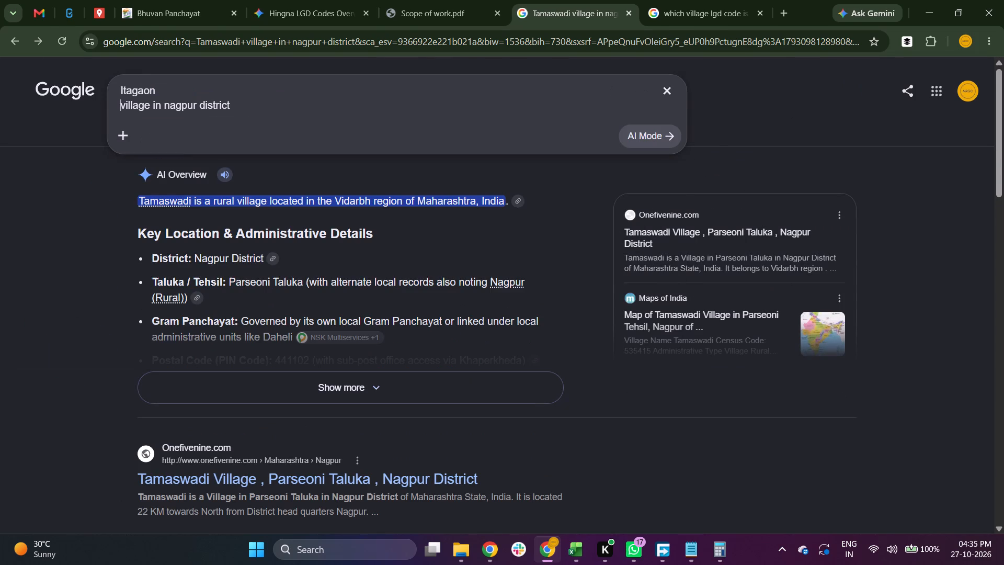
key(BackSpace)
key(space)
key(Return)
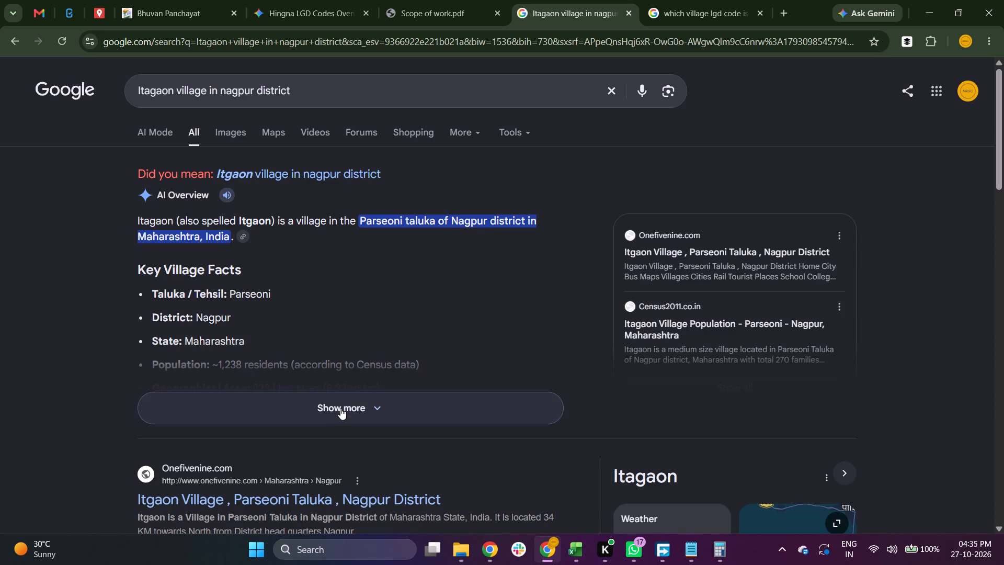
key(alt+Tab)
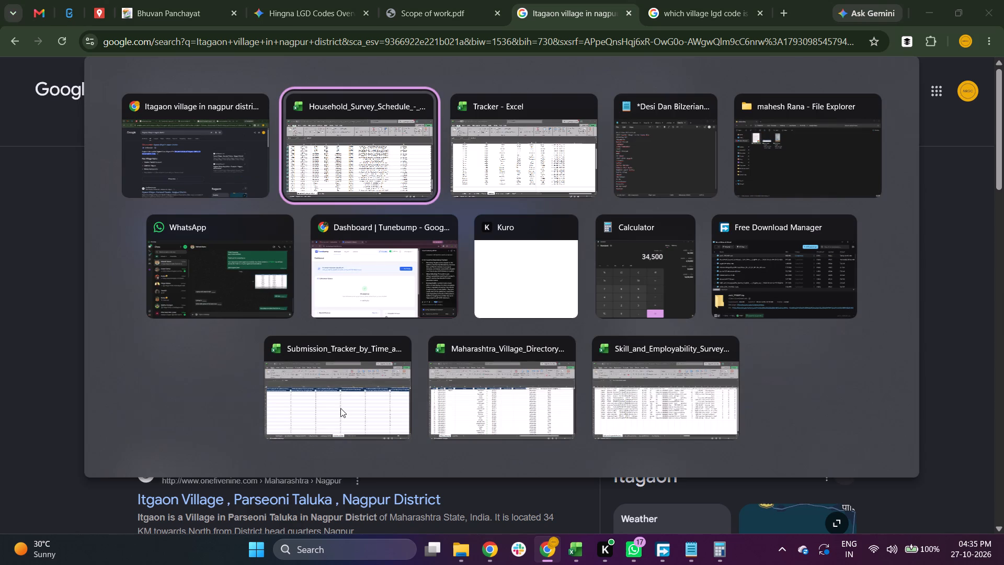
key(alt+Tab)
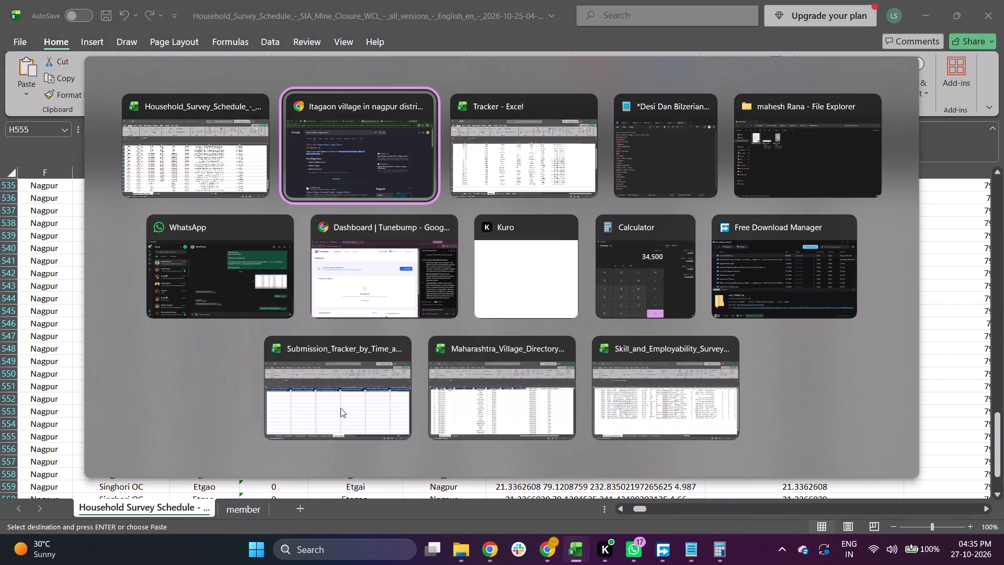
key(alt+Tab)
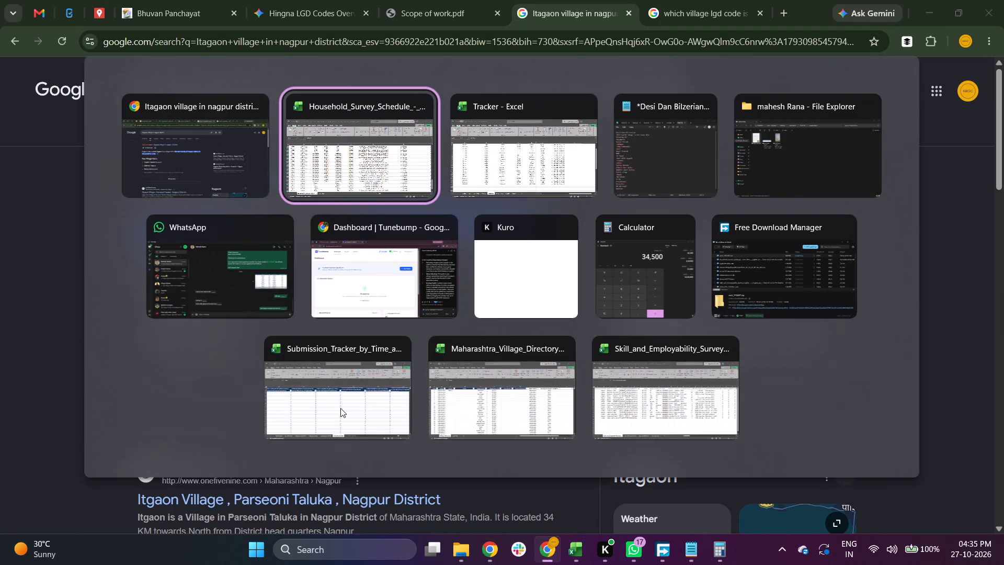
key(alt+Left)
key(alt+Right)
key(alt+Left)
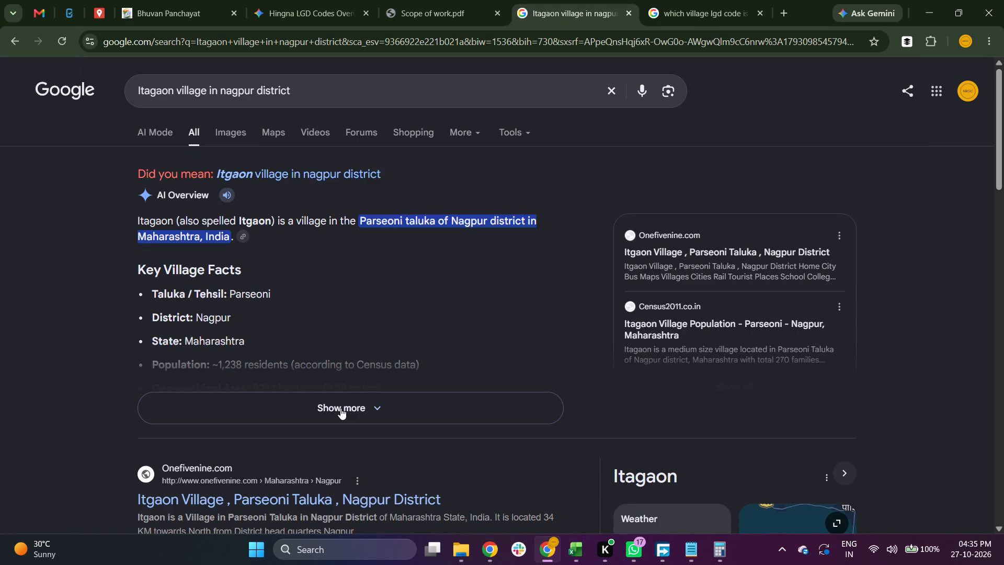
Read the full AI overview for Itagaon and ask the follow-up question "what is the correct spelling?".
click(374, 406)
scroll(409, 326, down, 5)
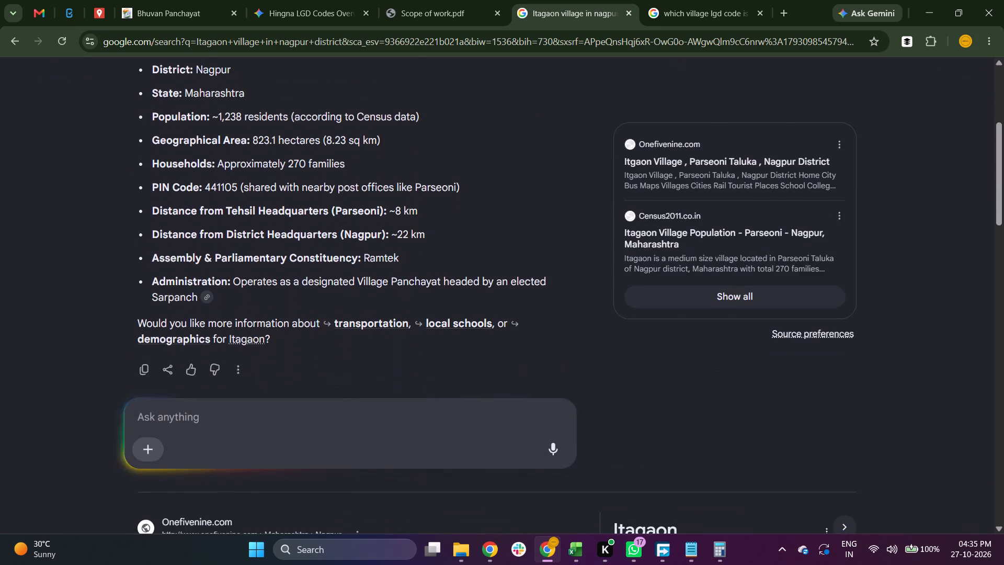
scroll(409, 326, down, 1)
click(392, 352)
text(what is the correct spelling?)
key(Return)
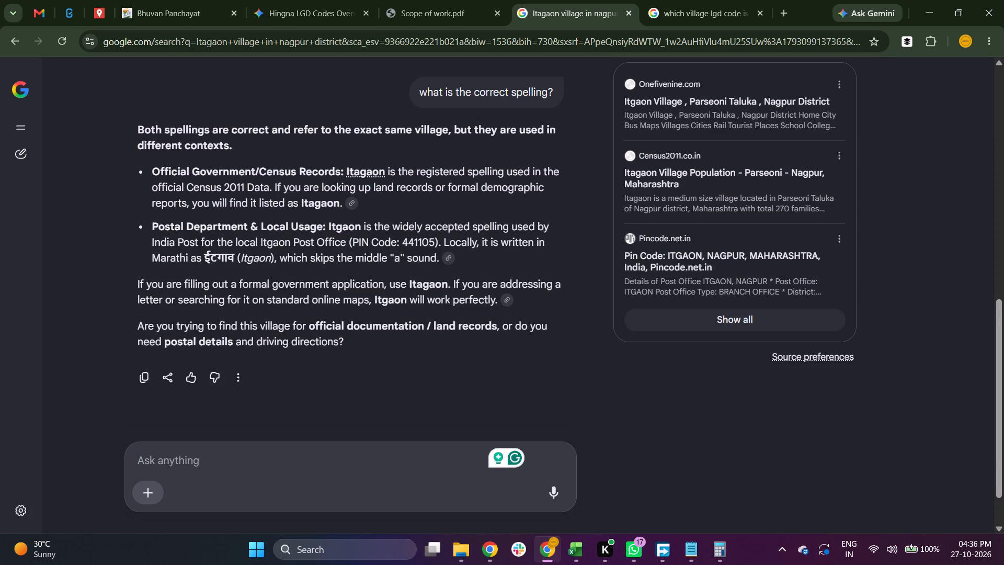
scroll(395, 141, up, 1)
In Bhuvan Panchayat, choose the Itgaon panchayat and Itagaon village, and close the old clicked-location details.
click(186, 0)
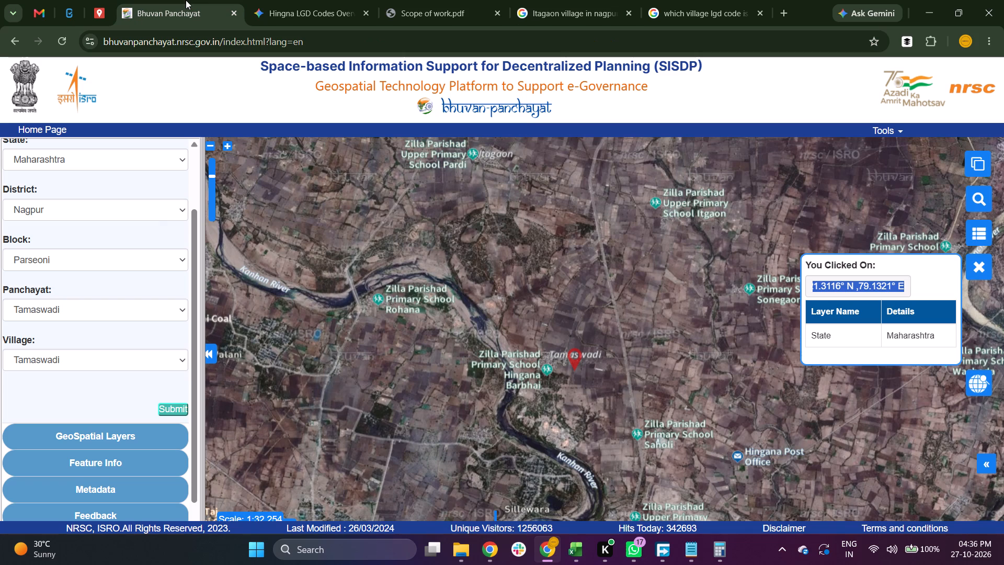
click(133, 319)
scroll(133, 319, up, 1)
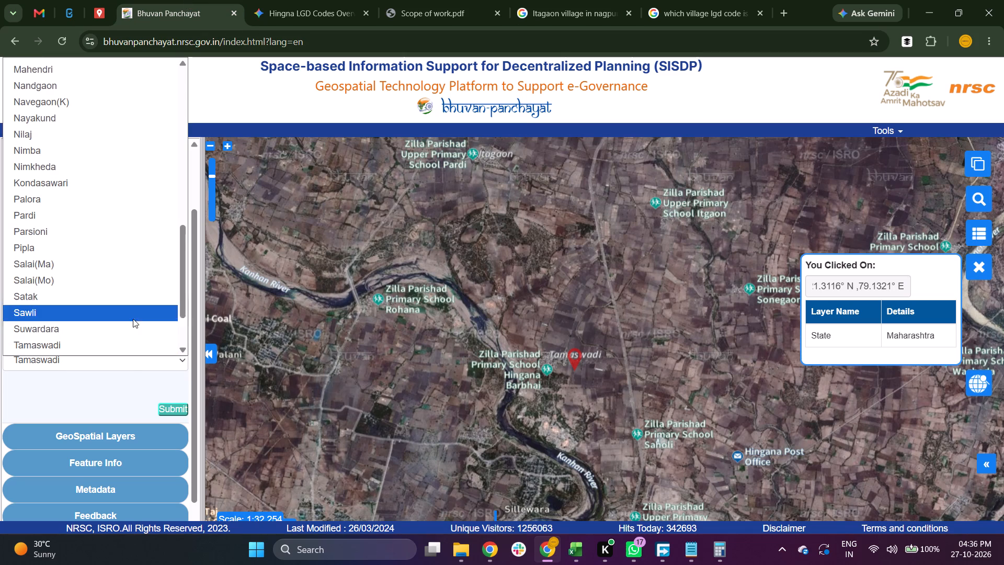
scroll(133, 319, up, 4)
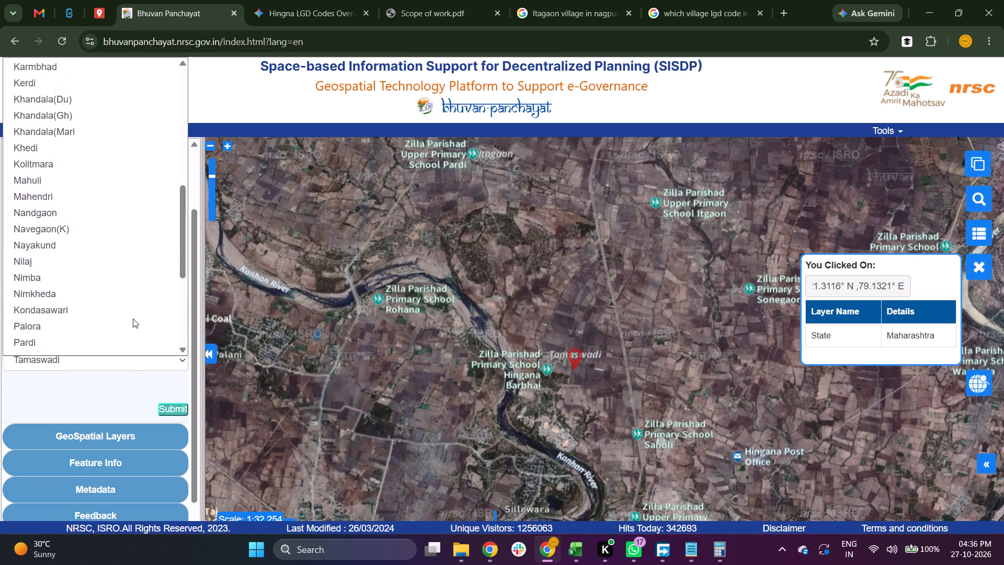
scroll(133, 319, up, 2)
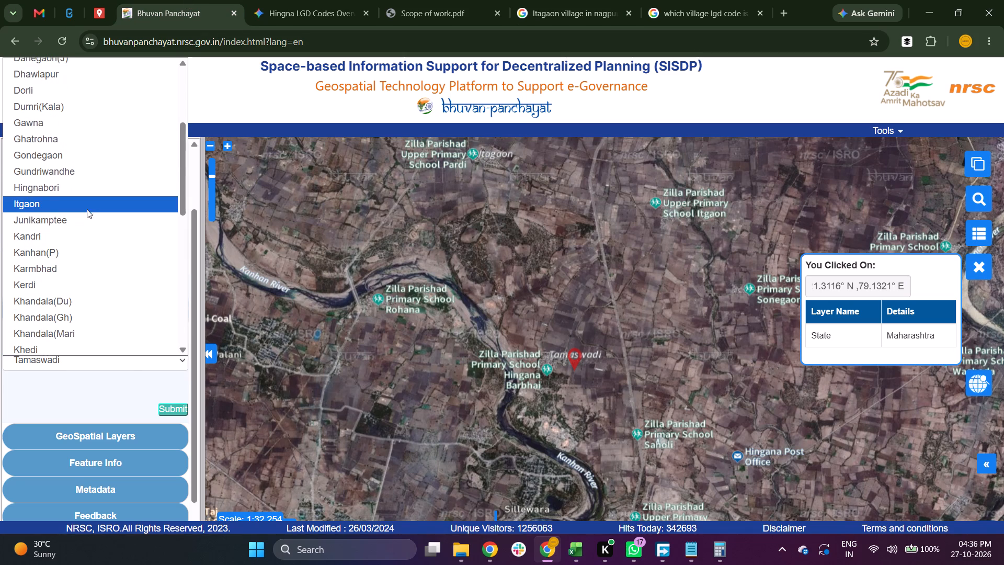
click(87, 206)
click(96, 361)
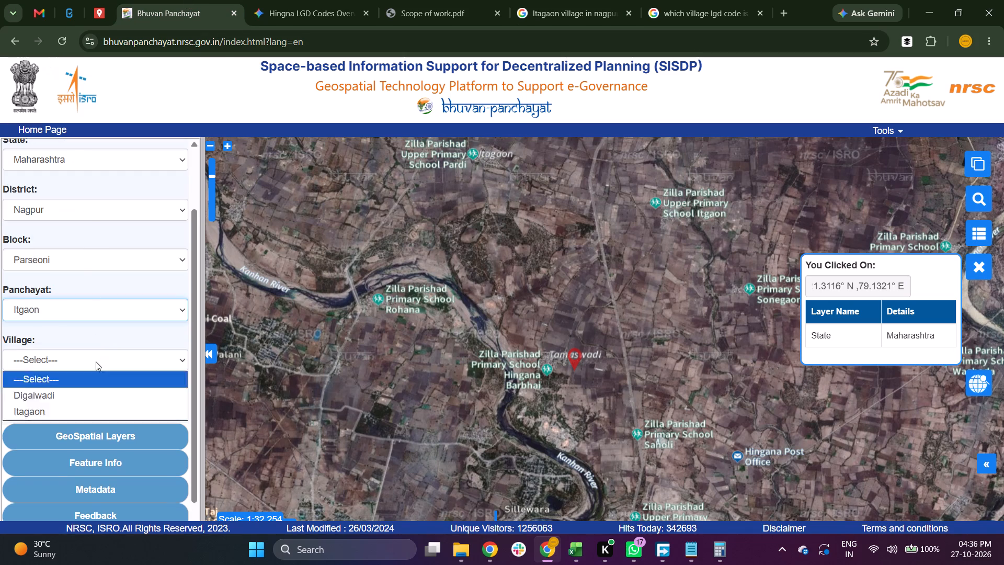
click(83, 412)
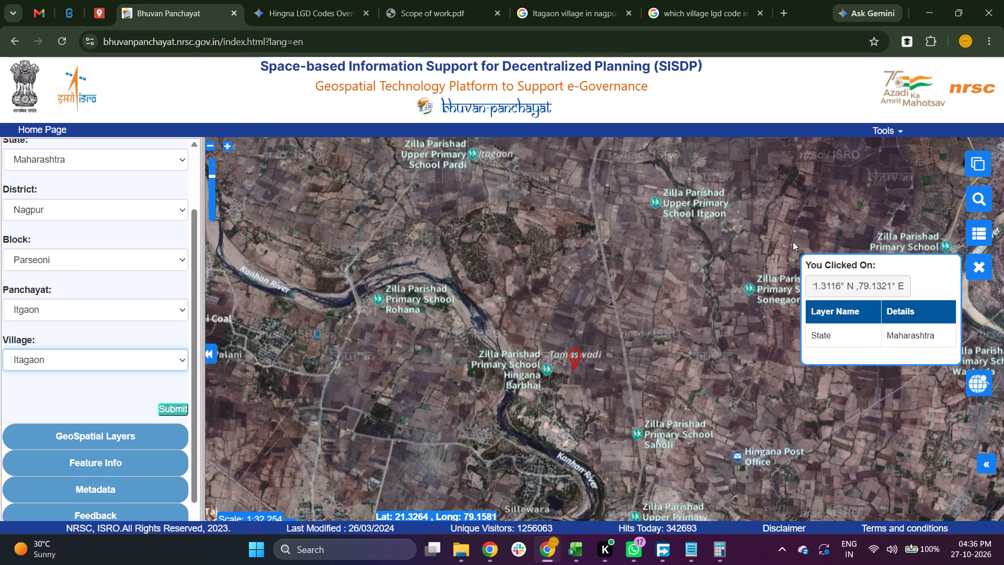
click(986, 270)
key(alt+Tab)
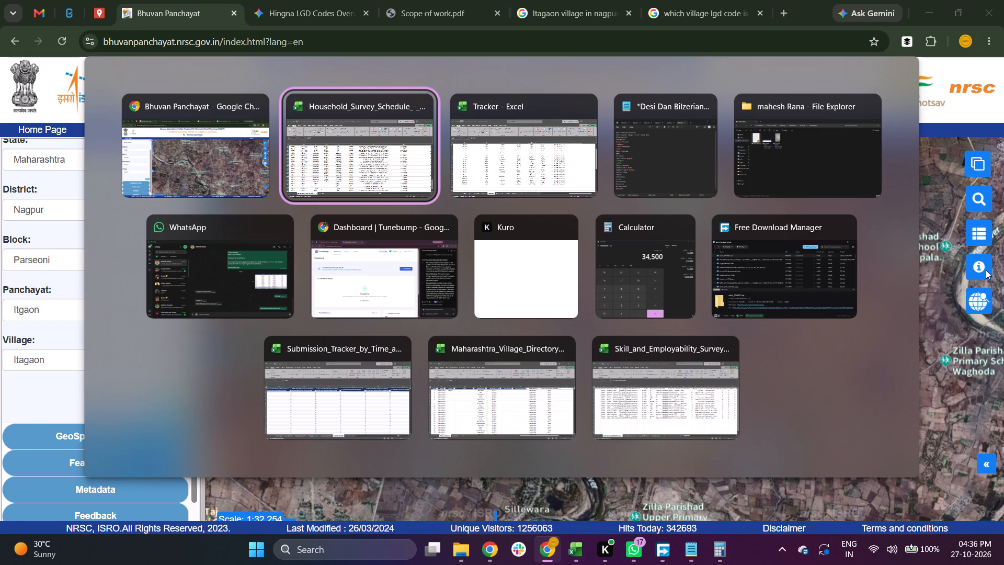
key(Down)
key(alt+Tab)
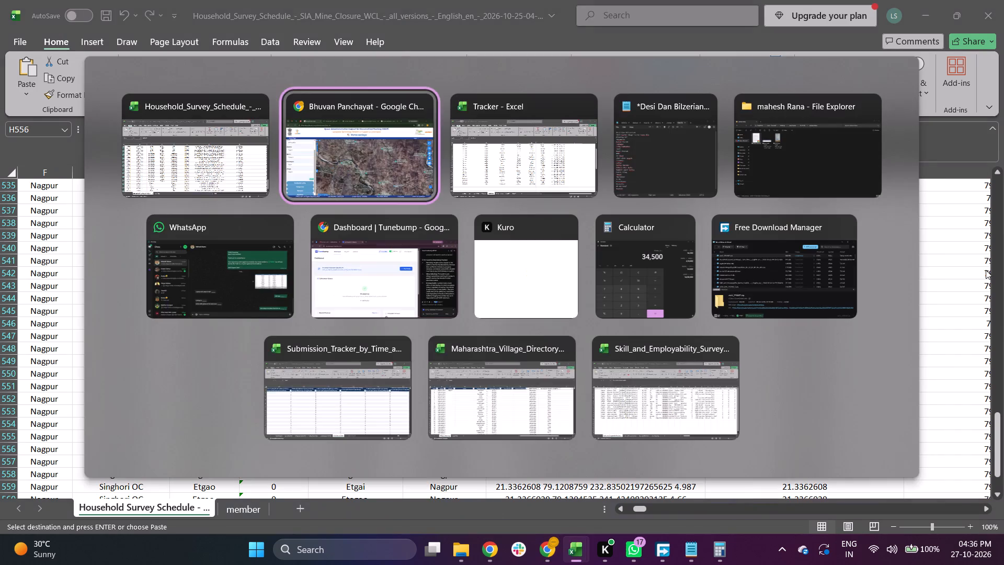
In the Tracker's Mapping sheet, start row 29 with serial number 28, filling Nagpur and Singhori OC down from the row above.
key(alt+Tab)
key(Down)
key(Left)
key(Left)
key(Left)
key(Left)
key(Left)
key(Left)
key(Left)
key(Left)
key(Left)
key(Left)
key(Left)
key(Left)
key(Left)
key(Left)
key(Left)
key(Left)
key(Left)
key(Left)
key(Left)
key(Left)
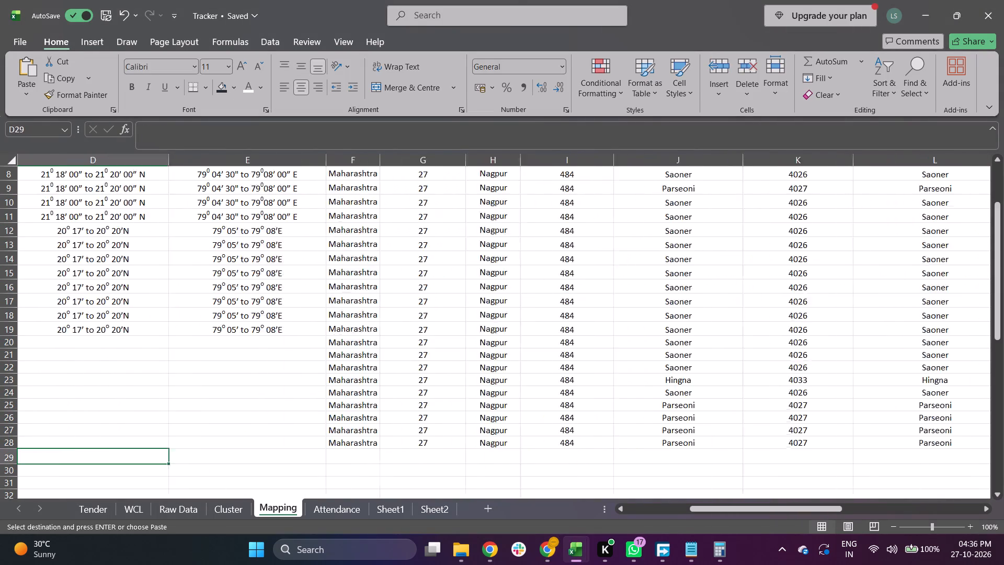
text(28)
key(Tab)
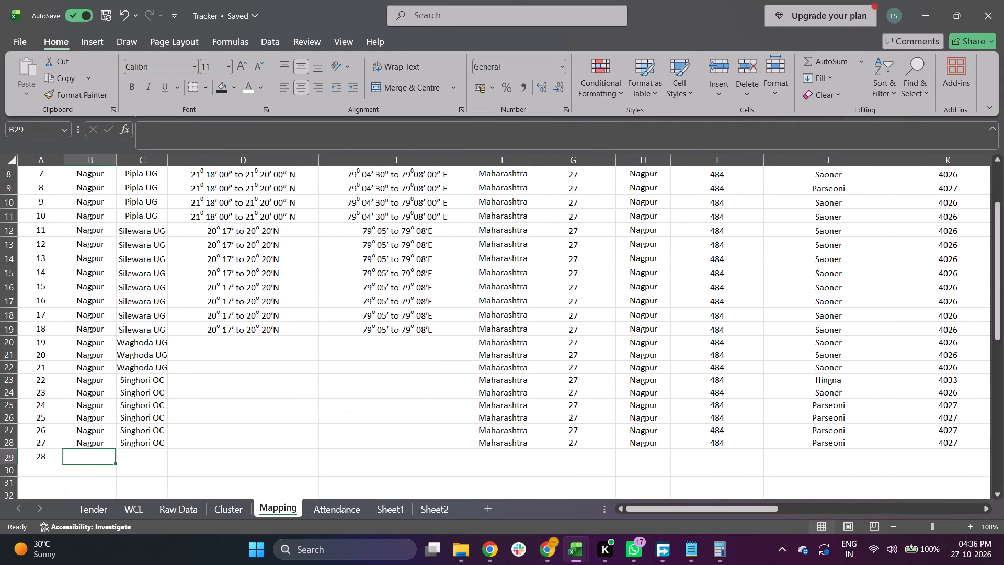
key(ctrl+d)
key(Right)
key(Tab)
key(Left)
key(ctrl+d)
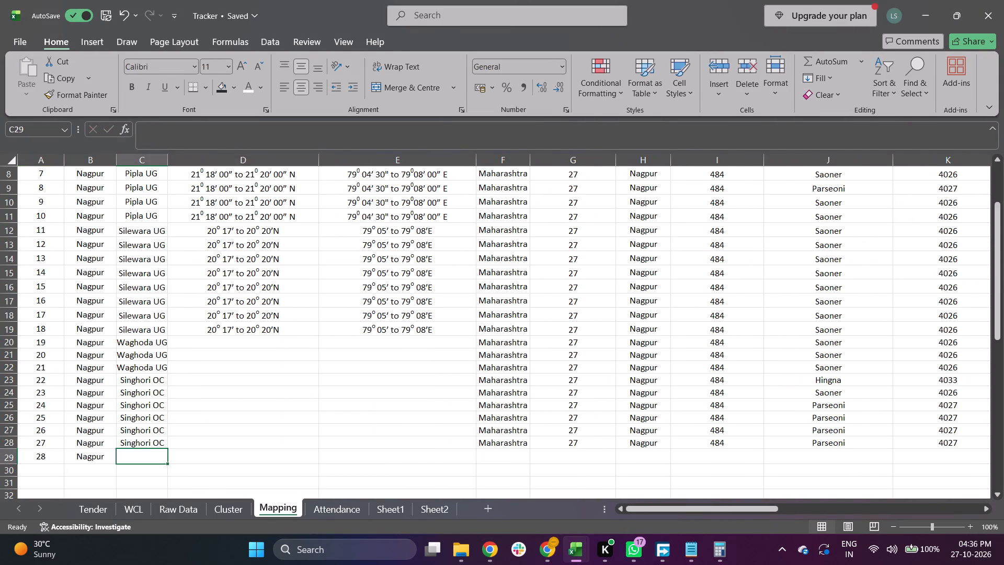
Fill F29 to M29 down from the row above: Maharashtra 27, Nagpur 484, Parseoni 4027 and Parseoni 4808.
key(Right)
key(Right)
key(Right)
key(ctrl+d)
key(Right)
key(ctrl+d)
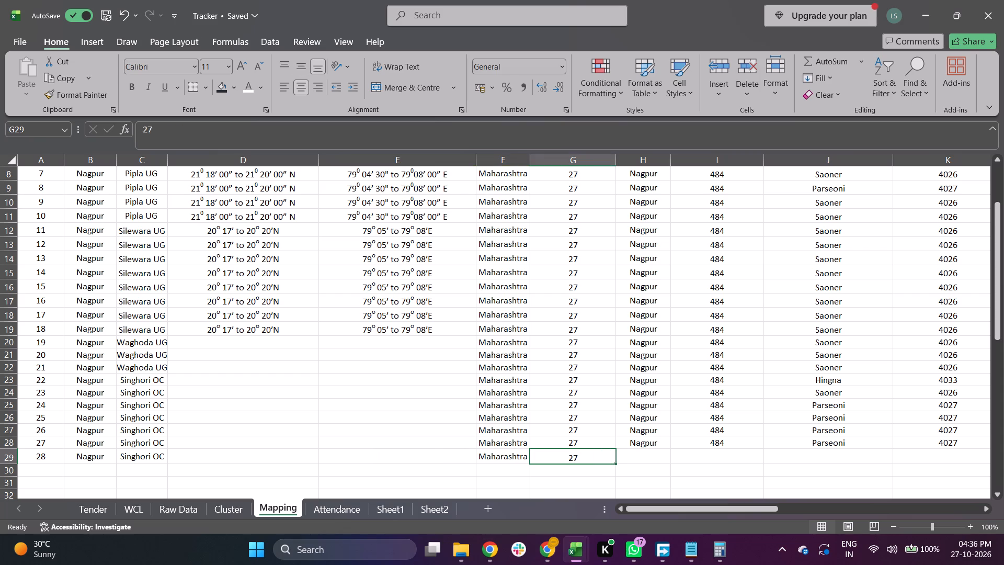
key(Right)
key(ctrl+d)
key(Right)
key(ctrl+d)
key(Right)
key(ctrl+d)
key(Right)
key(ctrl+d)
key(Right)
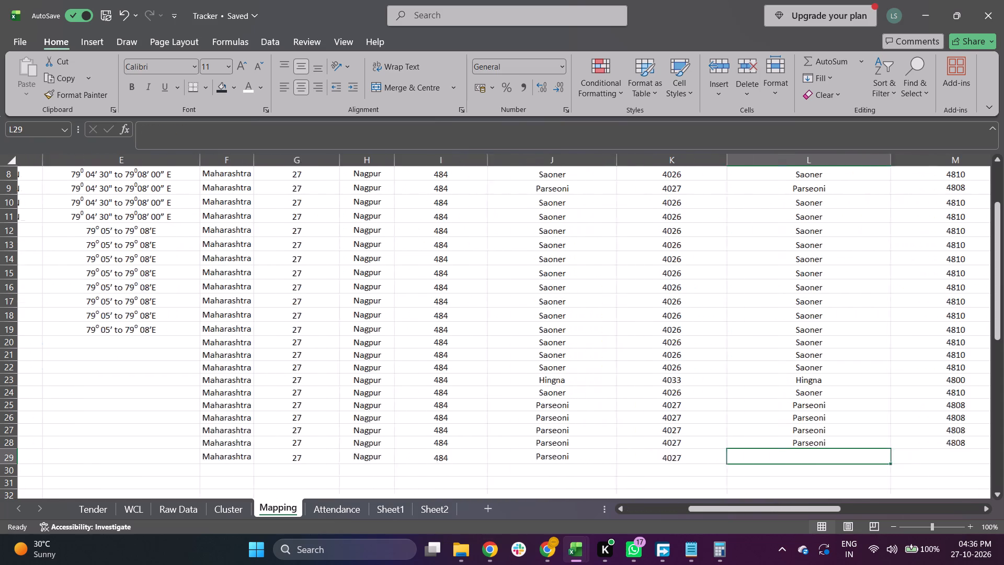
key(ctrl+d)
key(Right)
key(ctrl+d)
Copy Itagaon from H556 of the Household Survey workbook into N29 and P29 of the Tracker.
key(Right)
key(Right)
key(Right)
key(alt+Tab)
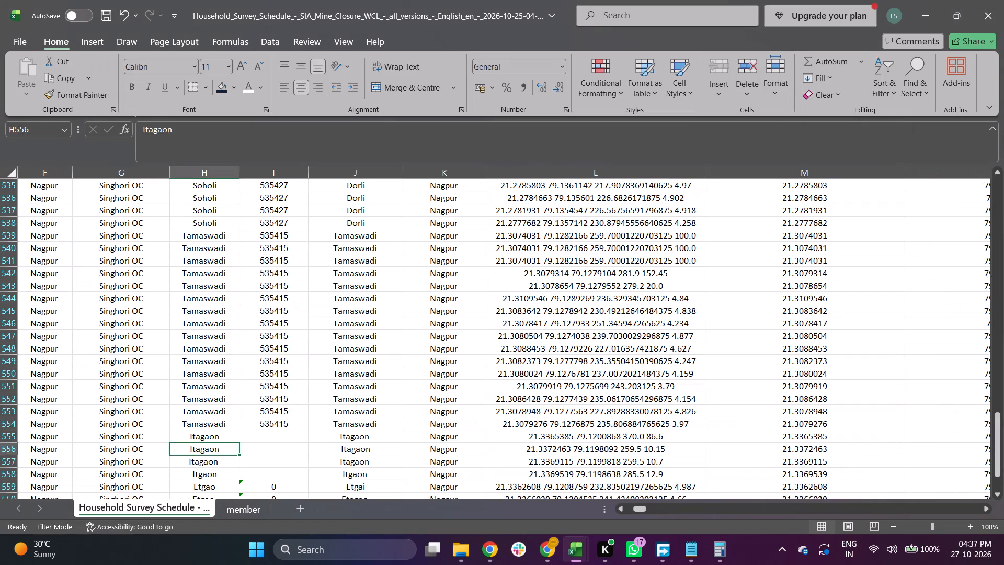
key(ctrl+c)
key(alt+Tab)
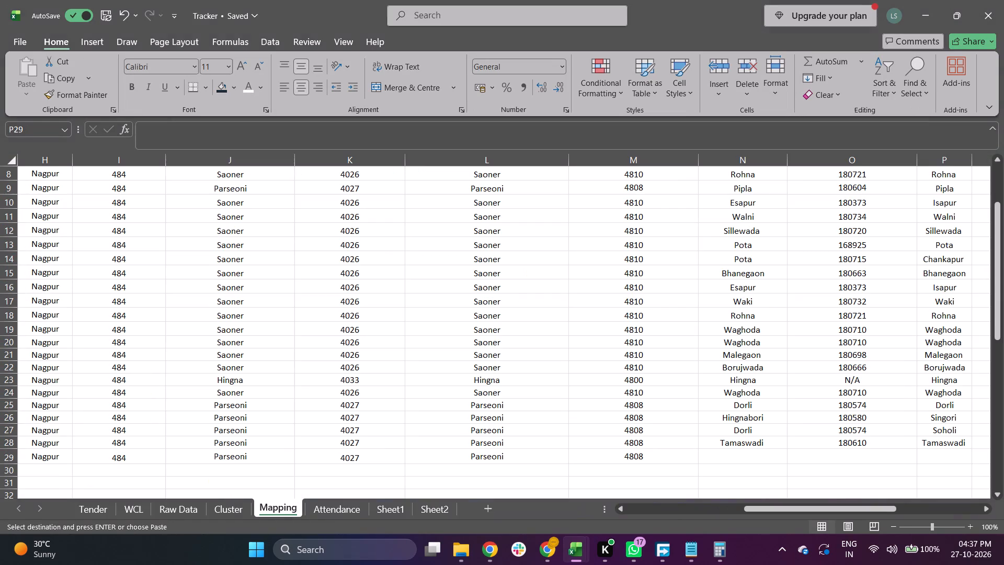
key(Left)
key(Left)
key(ctrl+v)
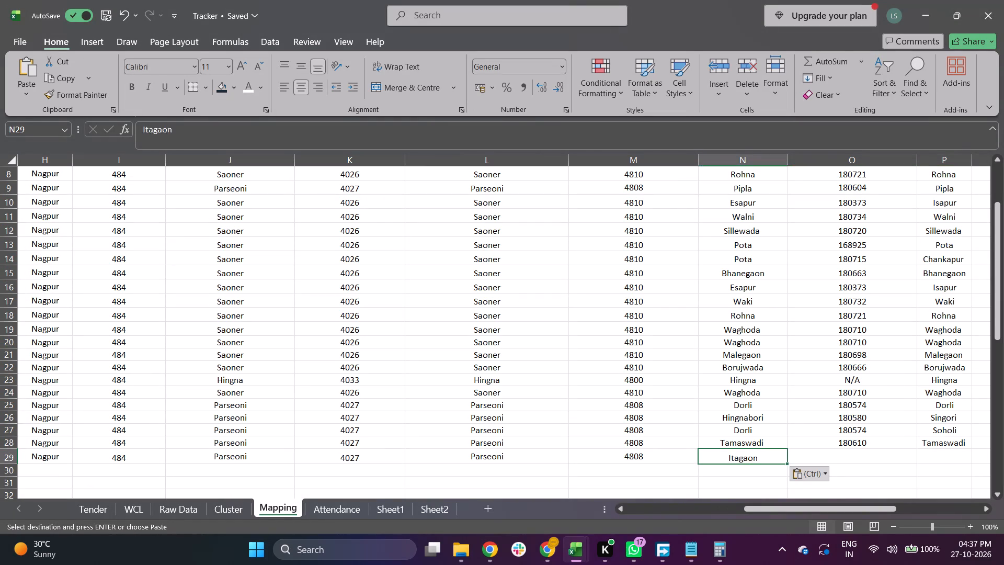
key(Right)
key(Right)
key(ctrl+v)
Locate Itagaon in Bhuvan Panchayat, pick its map point and copy the coordinates 21.3367° N, 79.1213° E into Tracker cell R29.
key(Right)
key(Right)
key(Right)
key(Left)
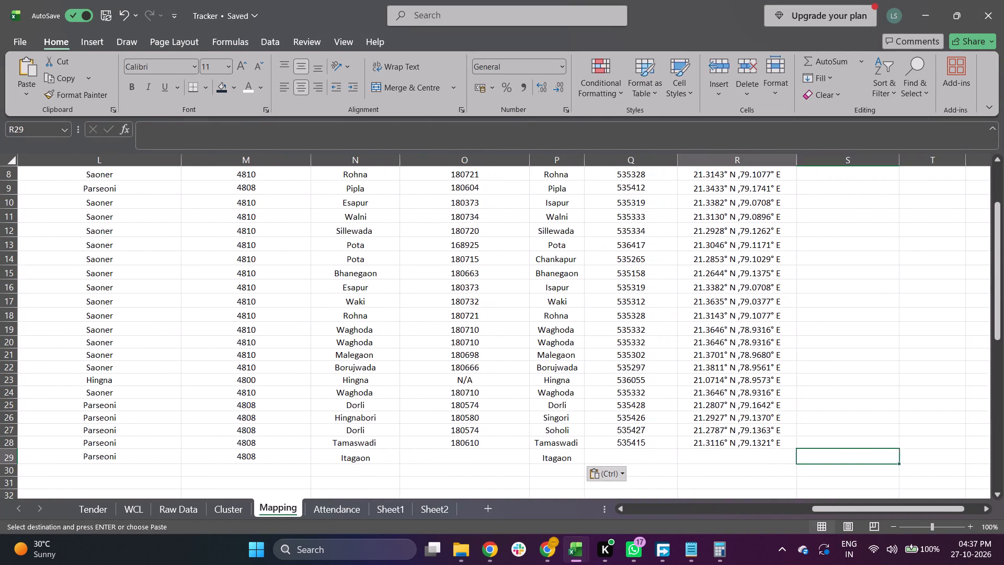
key(Left)
key(Left)
key(Left)
key(Right)
key(Right)
key(Right)
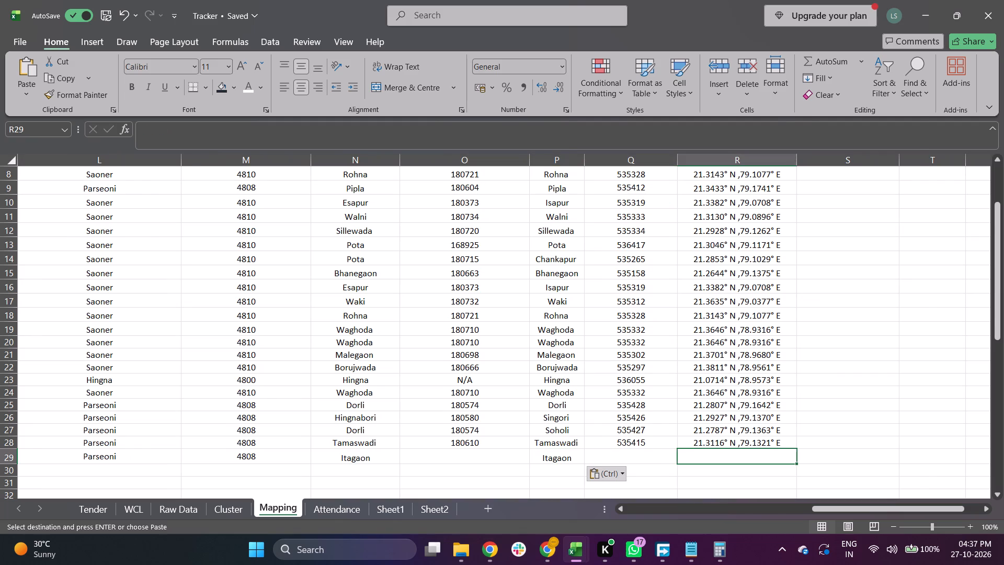
key(alt+Tab)
key(alt+Right)
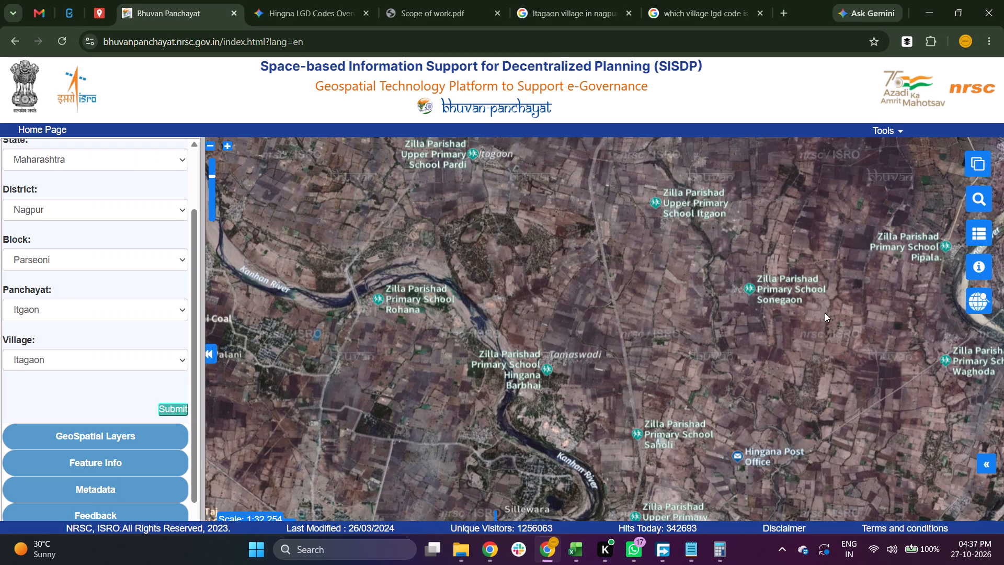
click(185, 412)
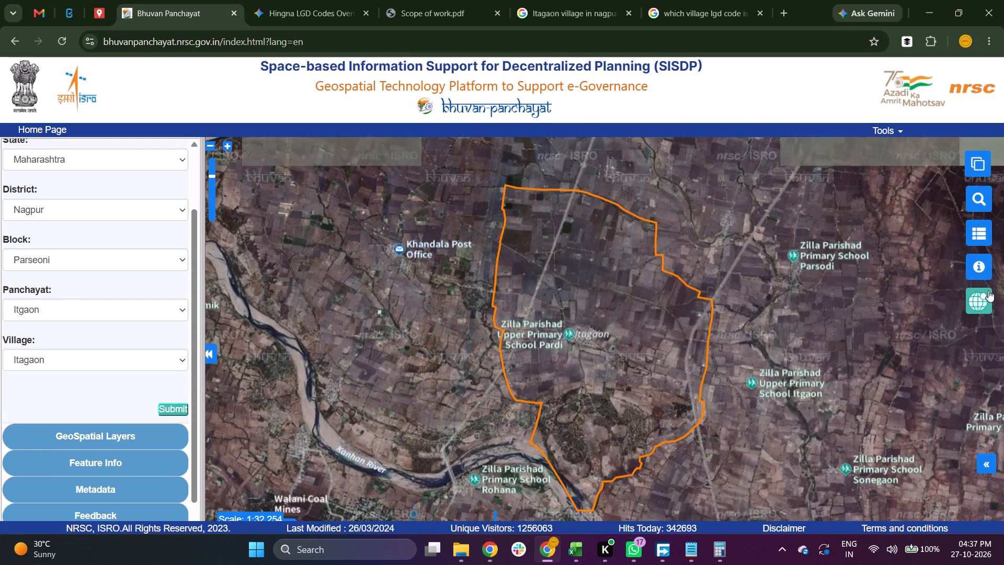
click(984, 261)
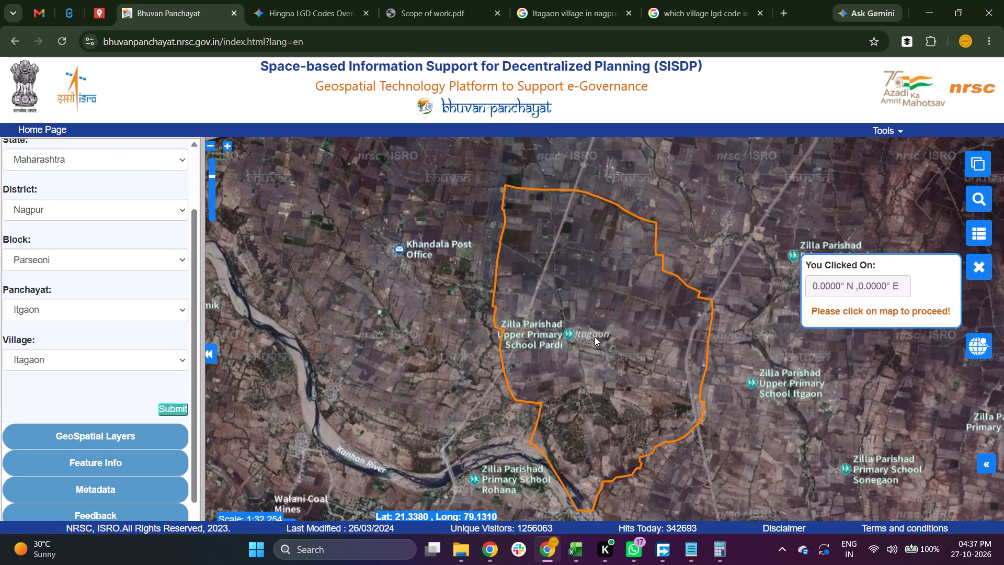
click(583, 335)
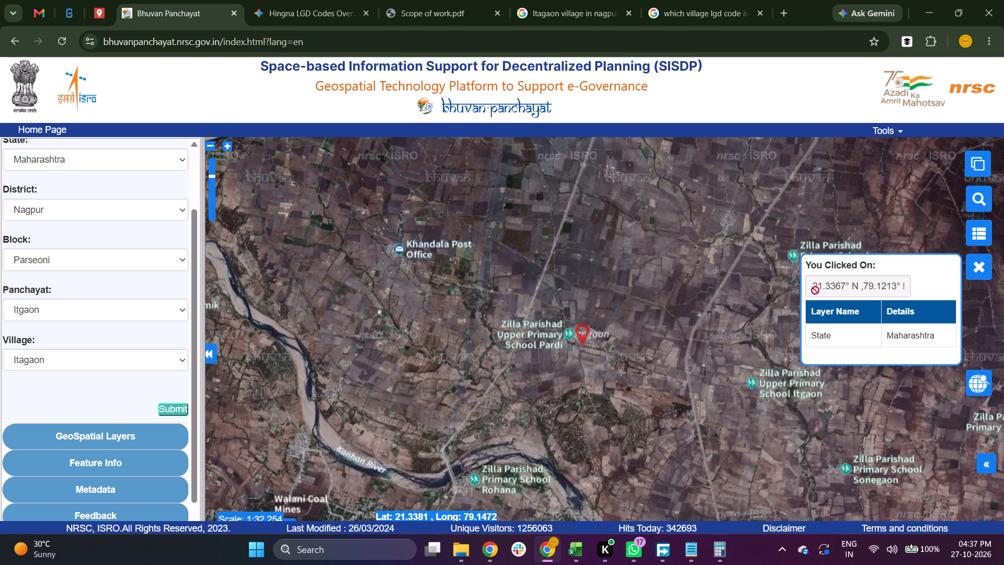
drag(814, 282, 952, 284)
key(ctrl+c)
key(ctrl+c)
key(ctrl+c)
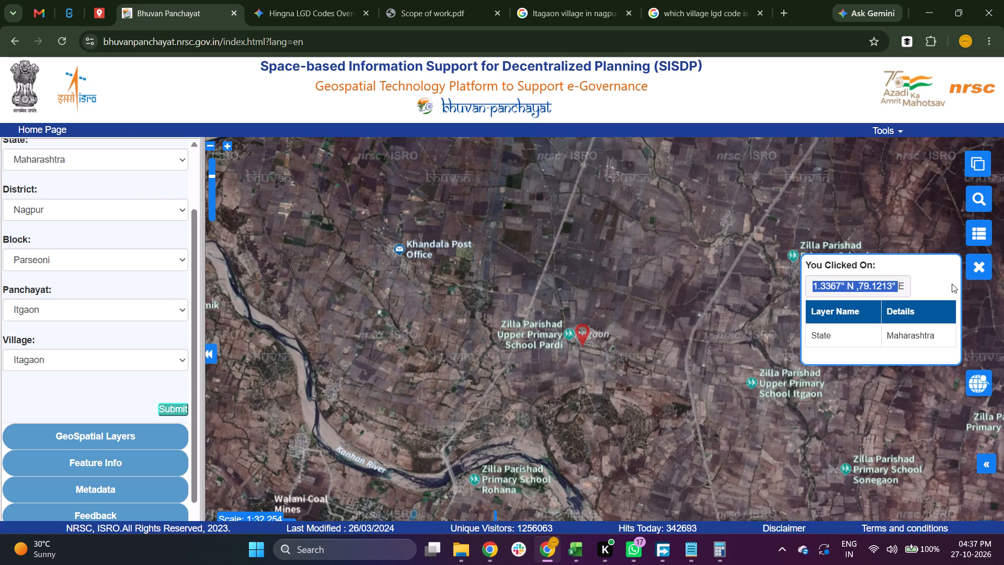
key(alt+Tab)
key(ctrl+v)
In Chrome's Google AI conversation about Itagaon, ask "what is the gram panchayat lgd code?".
key(Left)
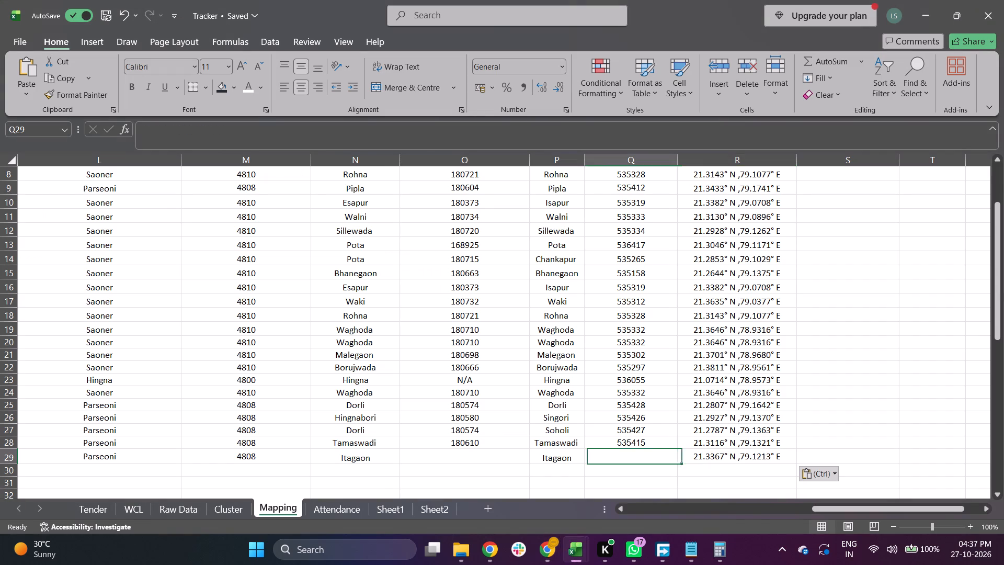
key(Left)
key(Left)
key(Left)
key(Right)
key(Right)
key(Right)
key(Left)
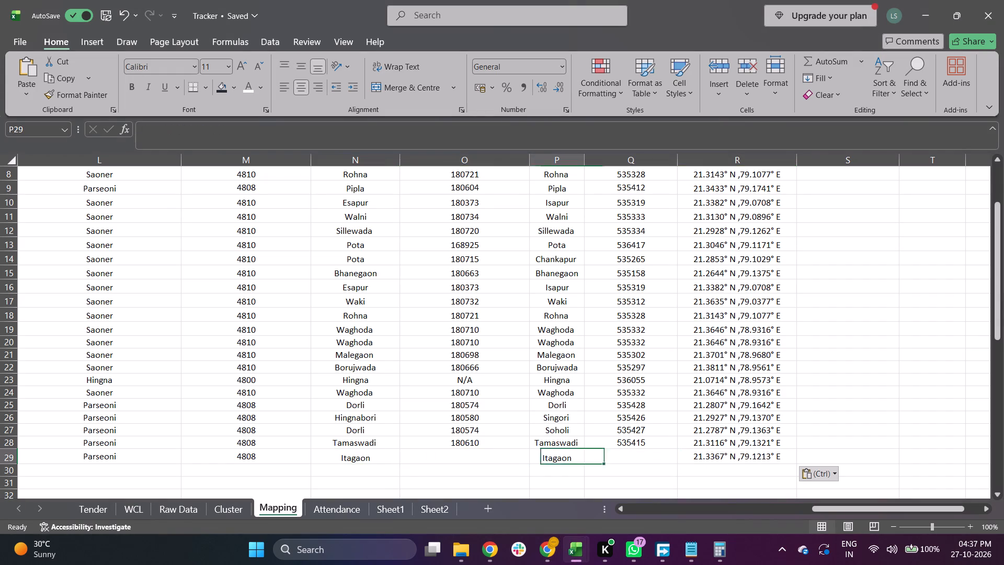
key(Left)
key(Left)
key(alt+Tab)
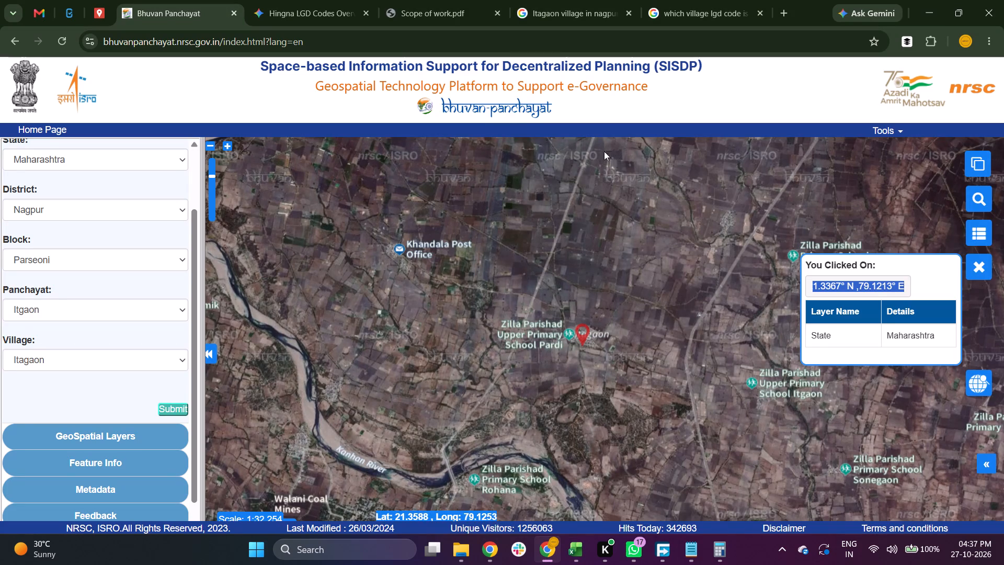
click(687, 11)
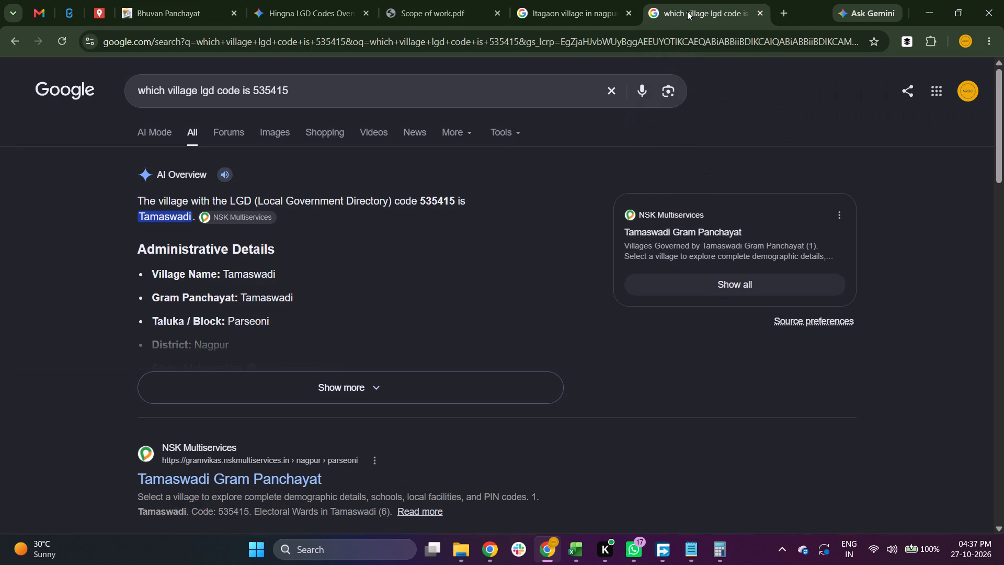
click(557, 5)
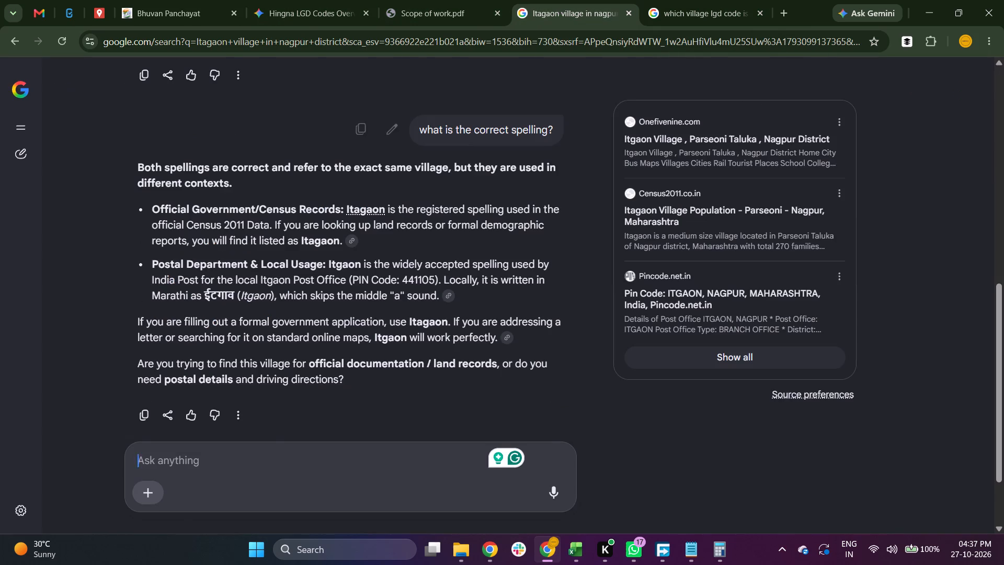
text(what is the gram)
key(space)
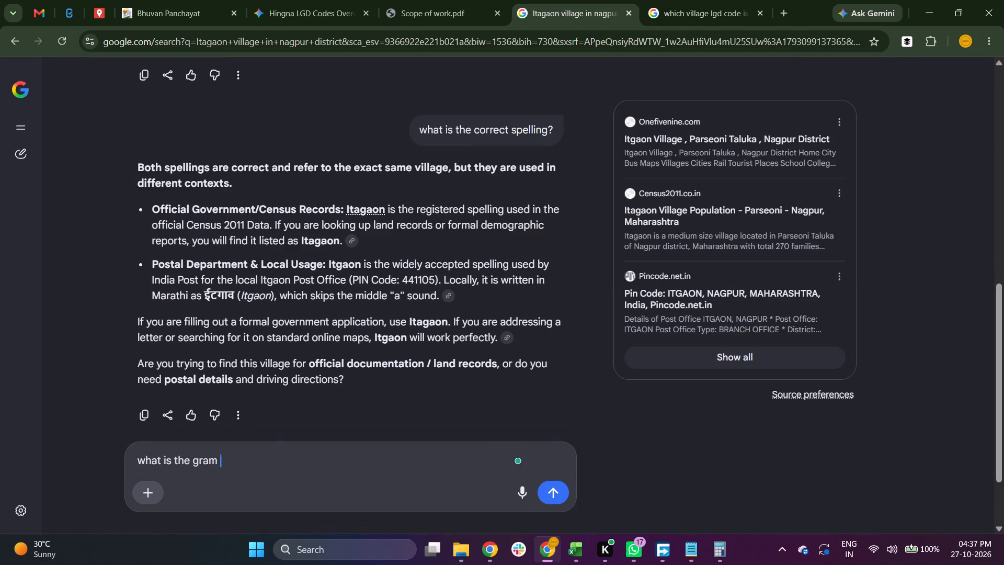
text(panchayat lgd code?)
key(Return)
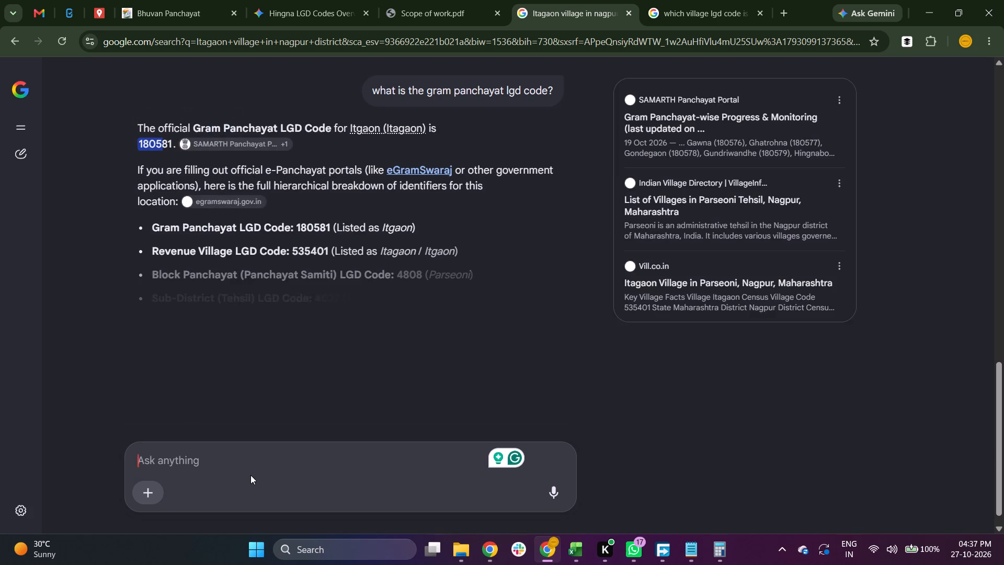
Copy the gram panchayat LGD code 180581 from the answer into Tracker cell O29 and centre it.
double_click(147, 147)
key(ctrl+c)
key(ctrl+c)
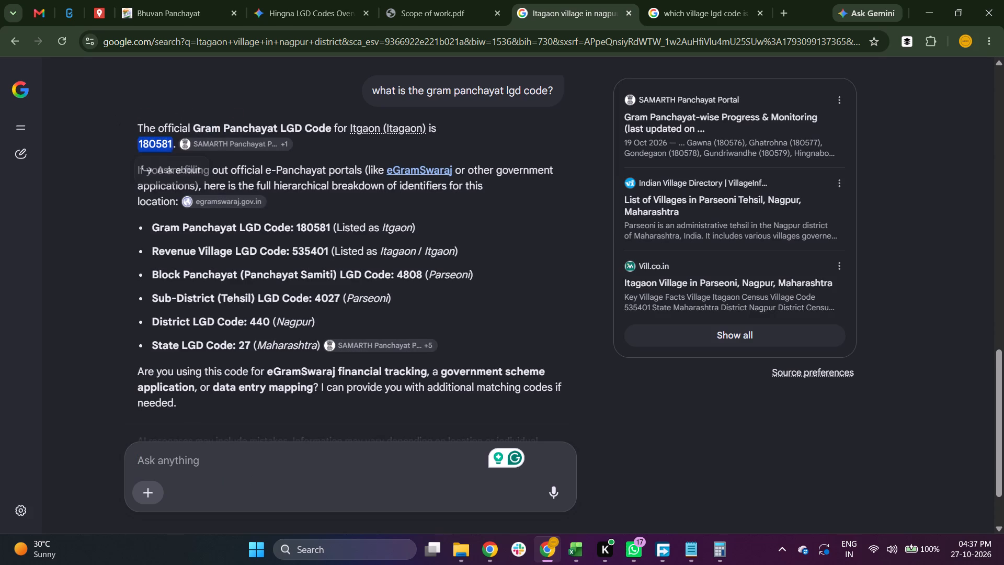
key(ctrl+c)
key(ctrl+c)
key(ctrl+c)
key(alt+Tab)
key(alt+Tab)
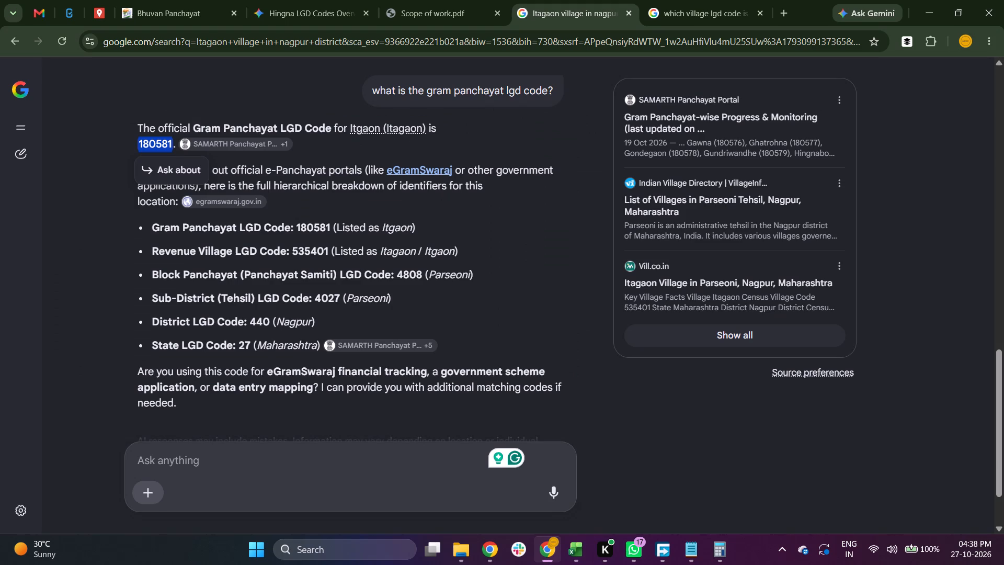
key(alt+Tab)
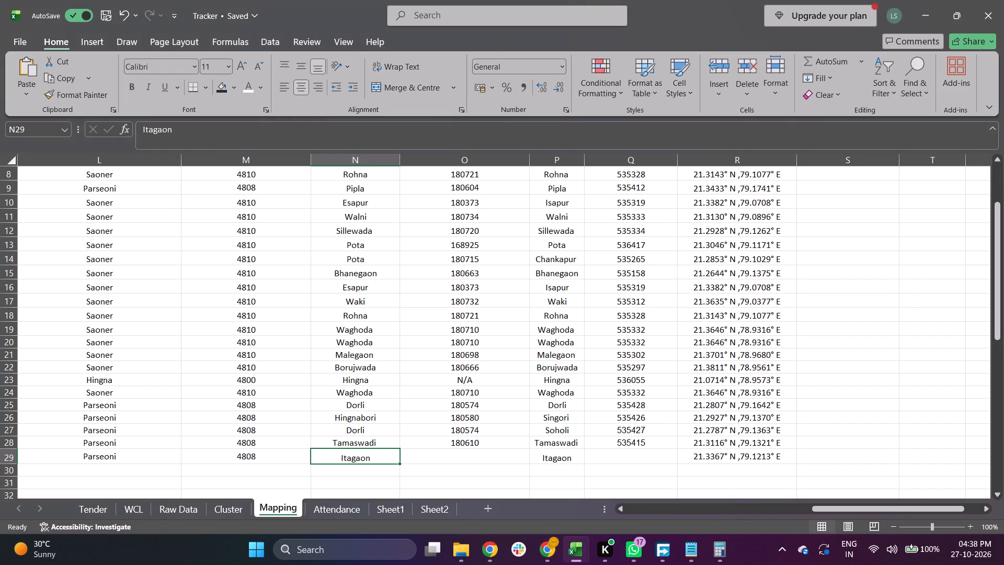
key(Right)
key(ctrl+v)
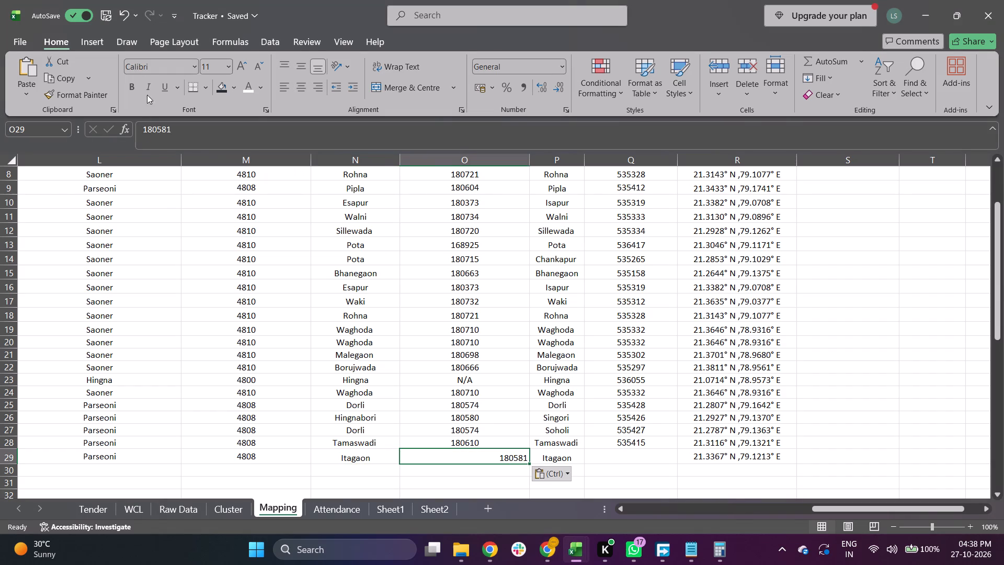
click(299, 86)
Copy the revenue village LGD code 535401 from the answer into Tracker cell Q29, centred and without bold.
key(Right)
key(Right)
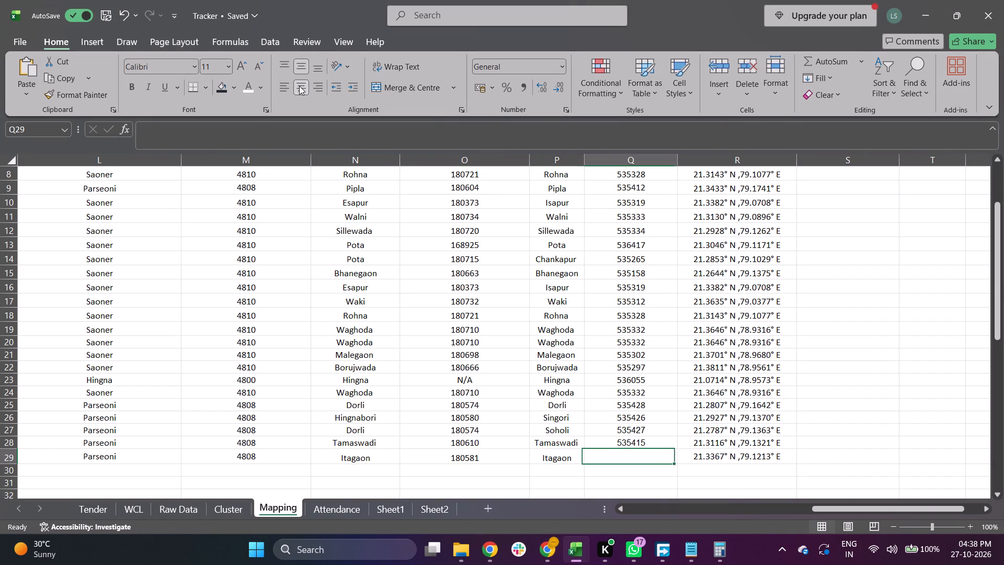
key(alt+Tab)
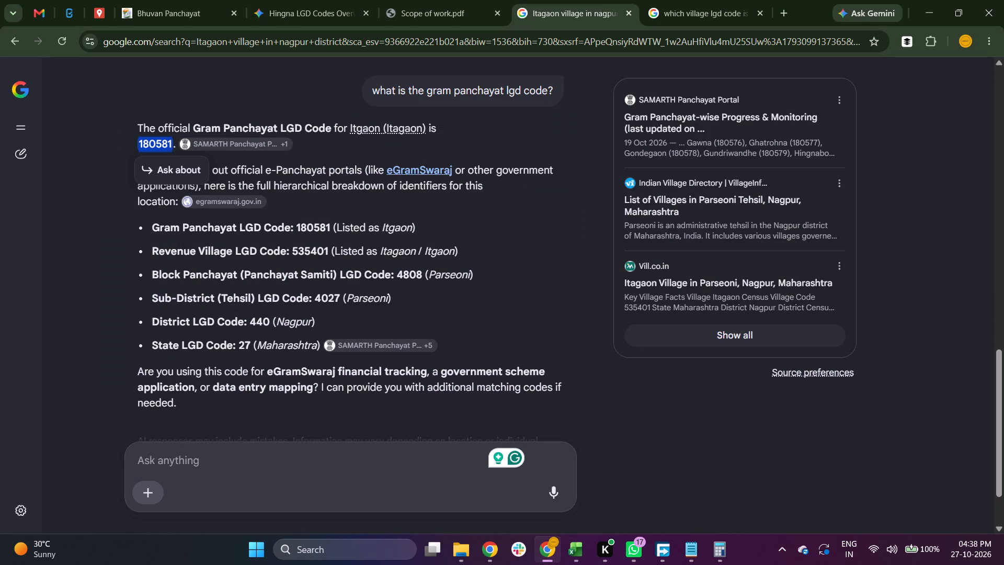
double_click(311, 246)
key(ctrl+c)
key(ctrl+c)
key(alt+Tab)
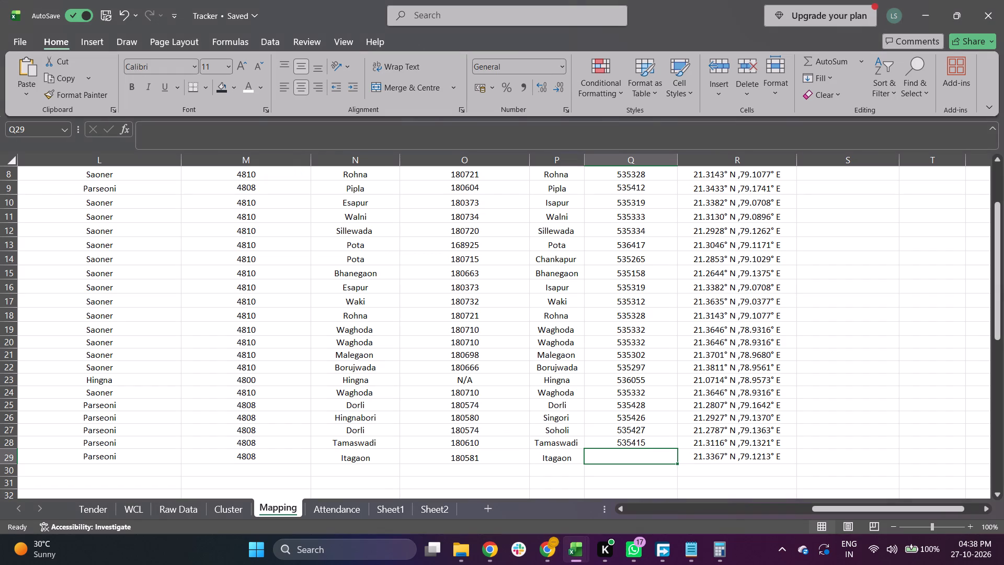
key(ctrl+v)
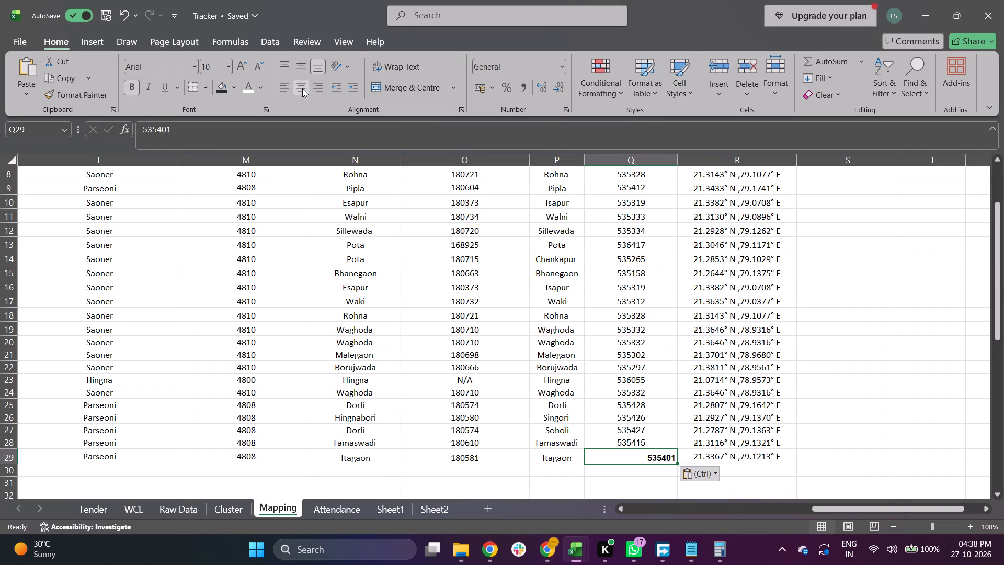
click(302, 88)
click(129, 86)
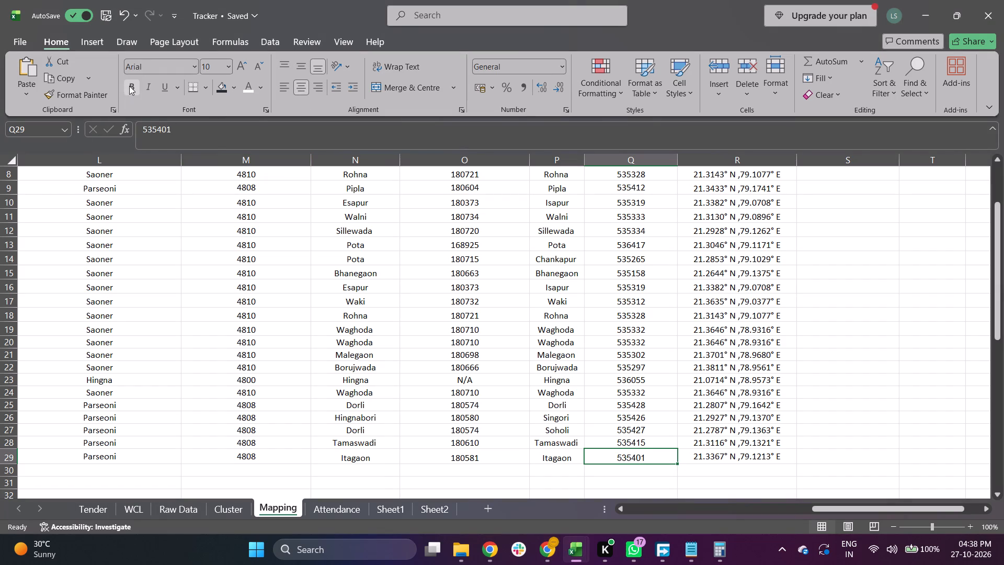
Copy village code 535401 from the Tracker into I555 of the Household Survey workbook for Itagaon.
key(ctrl+c)
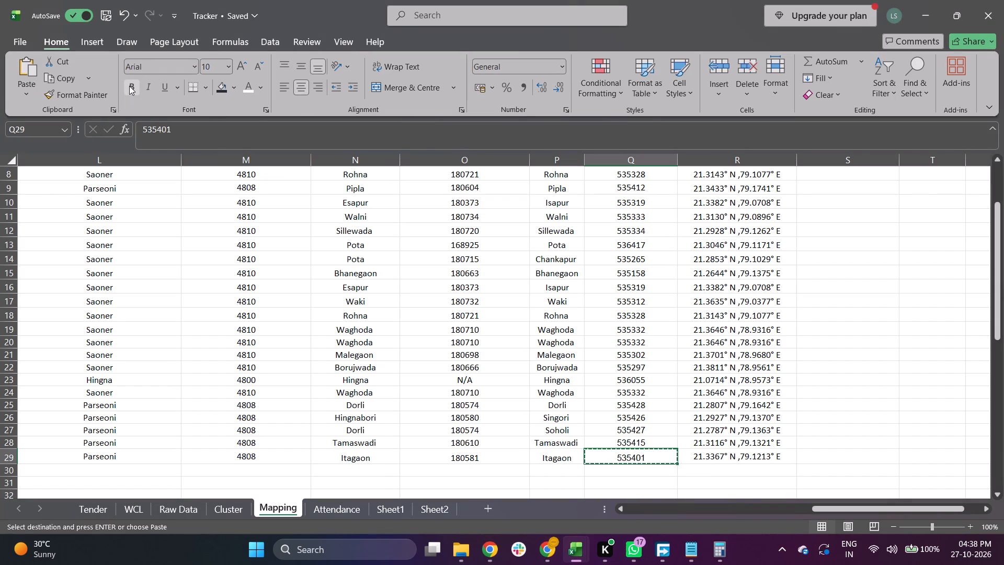
key(alt+Tab)
key(alt+Tab)
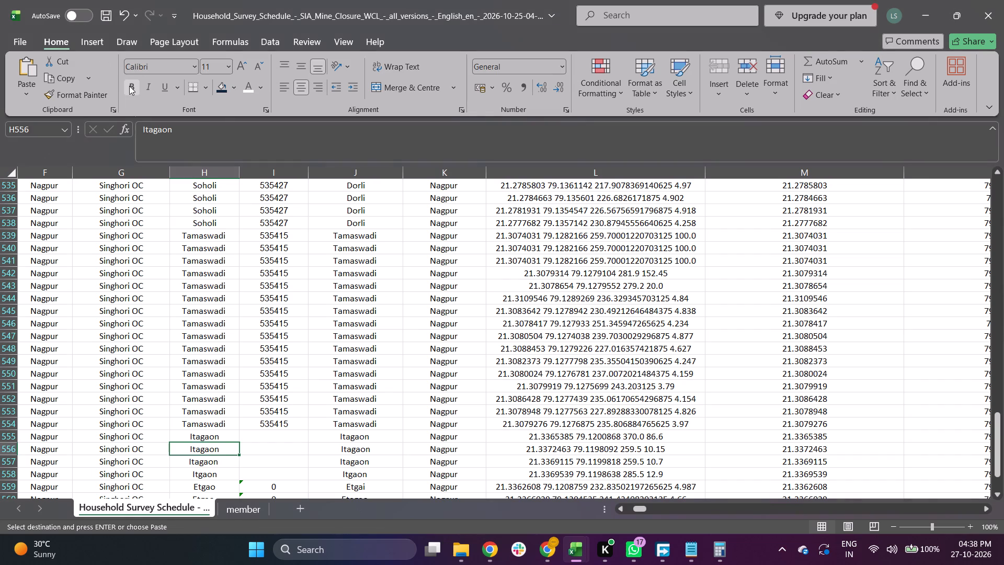
key(Right)
key(Up)
key(ctrl+v)
Copy the Itagaon village name, code 535401 and adjoining name from H555:J555 into rows 556 to 559.
key(Left)
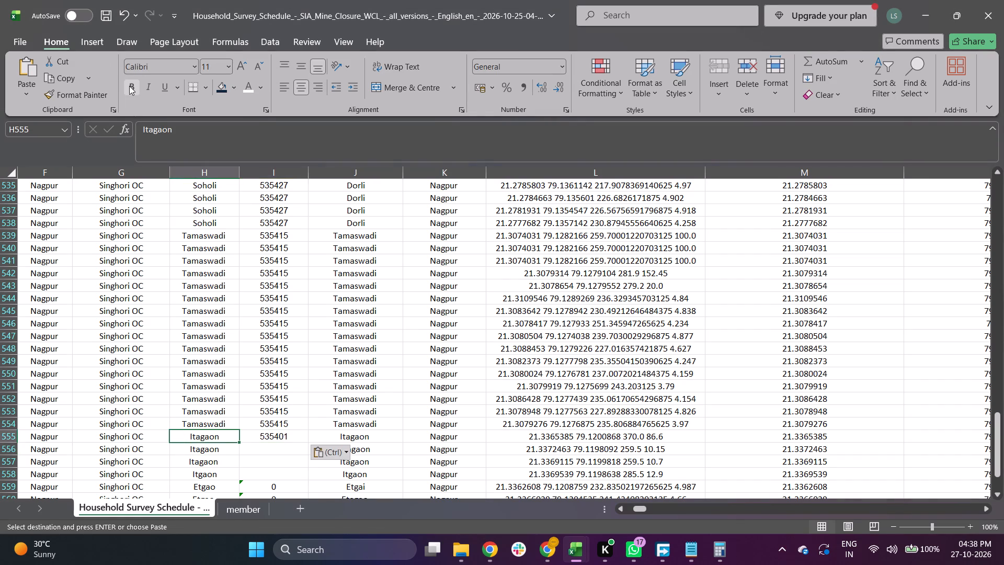
key(shift+Right)
key(shift+Right)
key(ctrl+c)
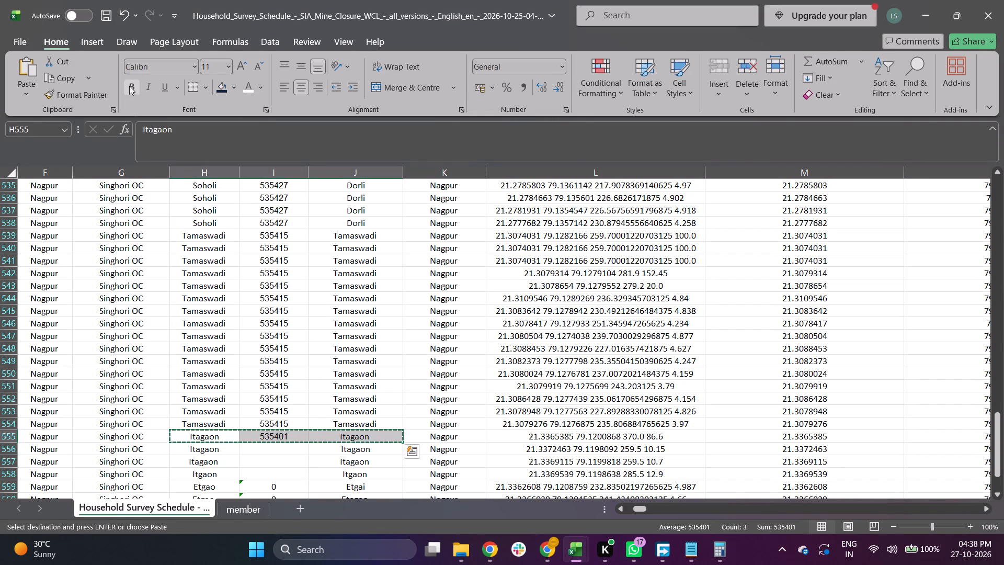
key(Down)
key(ctrl+v)
key(Down)
key(ctrl+v)
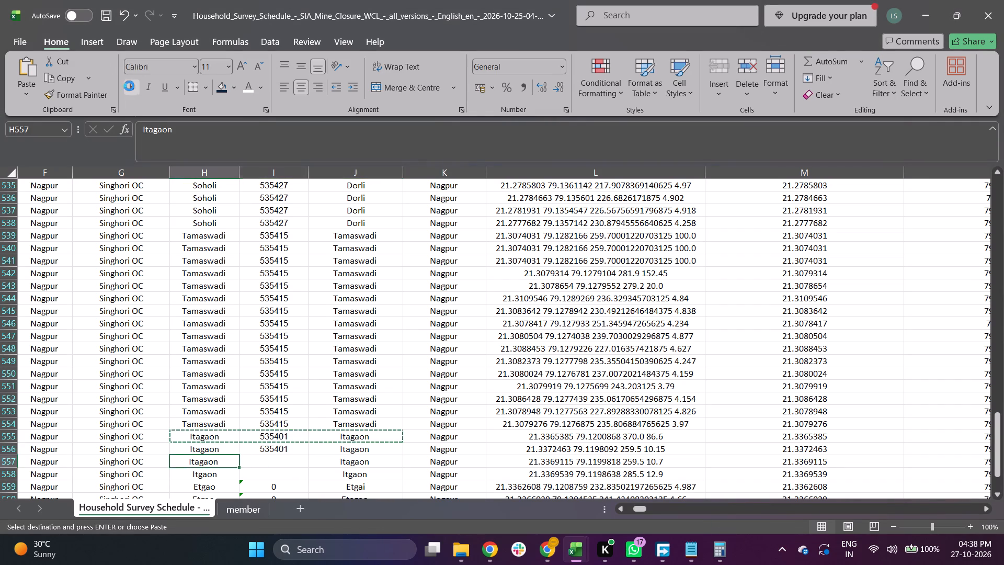
key(Down)
key(ctrl+v)
key(Down)
key(ctrl+v)
Replace the Etgao, Etagao and Itagav entries in columns H to J of rows 560 to 563 with the copied Itagaon, 535401, Itagaon.
key(Down)
key(Down)
key(Down)
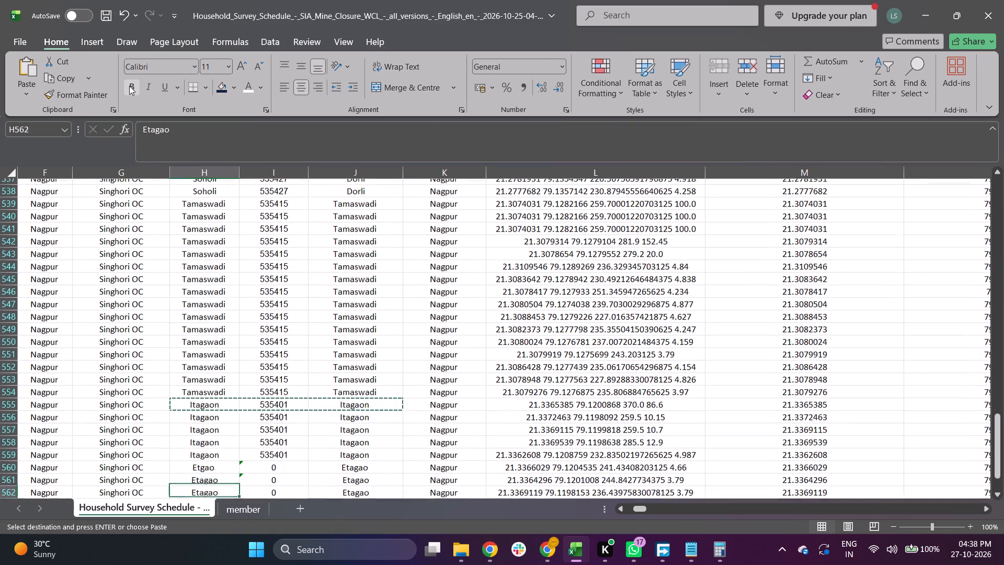
key(Down)
key(Up)
key(Up)
key(Up)
key(ctrl+v)
key(Down)
key(ctrl+v)
key(Down)
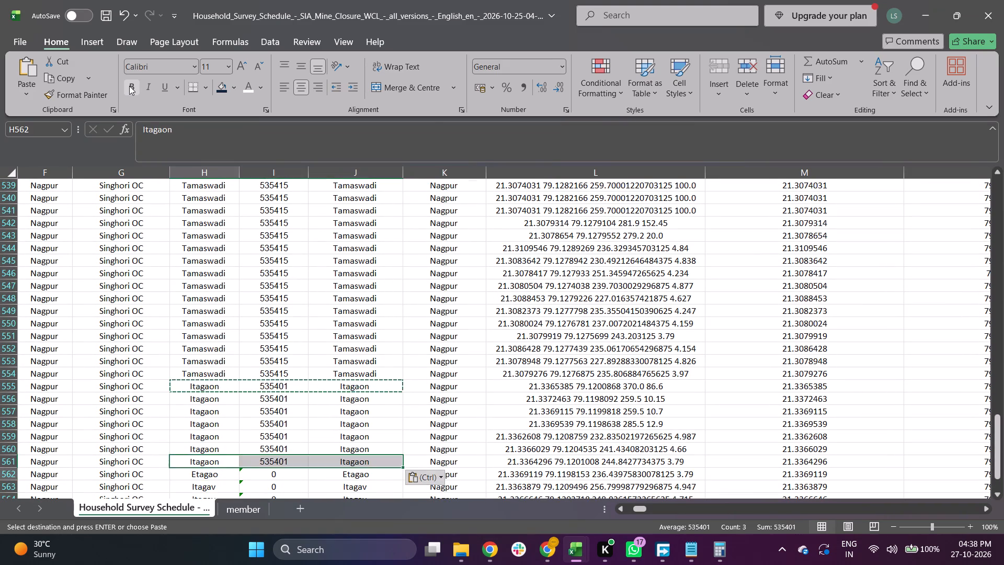
key(ctrl+v)
key(Down)
key(ctrl+v)
Replace the Itagav entries and zero codes in columns H to J of rows 564 to 566 with the copied Itagaon, 535401, Itagaon.
key(Down)
key(Down)
key(Down)
key(Down)
key(Down)
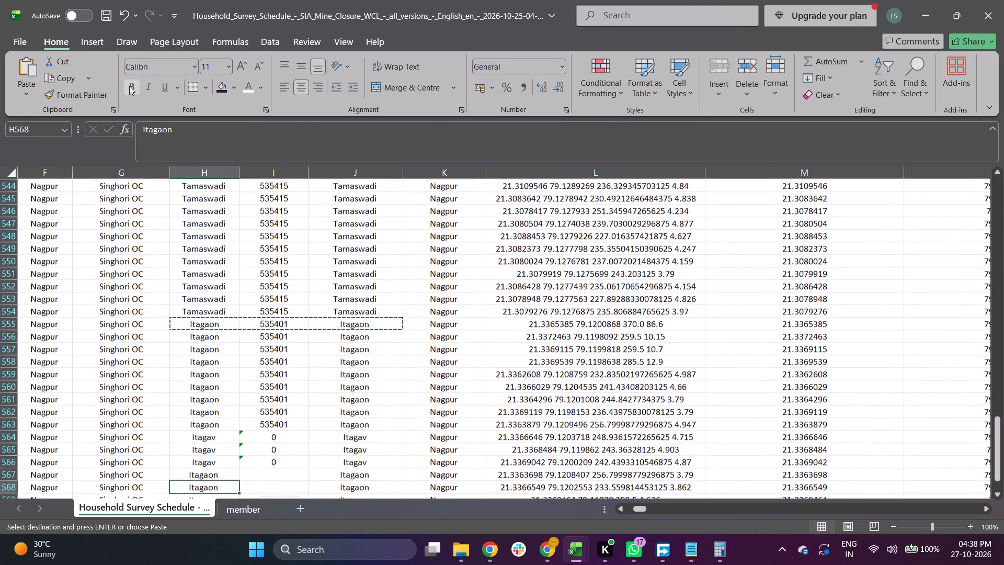
key(Down)
key(Up)
key(Up)
key(Up)
key(Up)
key(Up)
key(ctrl+v)
key(Down)
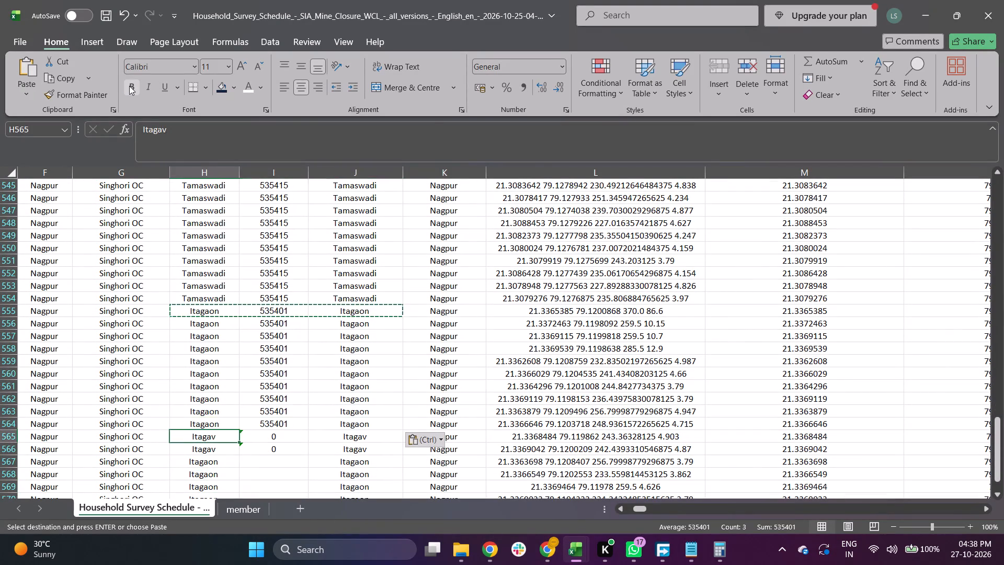
key(ctrl+v)
key(Down)
key(ctrl+v)
Paste the copied Itagaon name and code 535401 into columns H to J of the last Itagaon rows, 567 to 570.
key(Down)
key(ctrl+v)
key(Down)
key(ctrl+v)
key(Down)
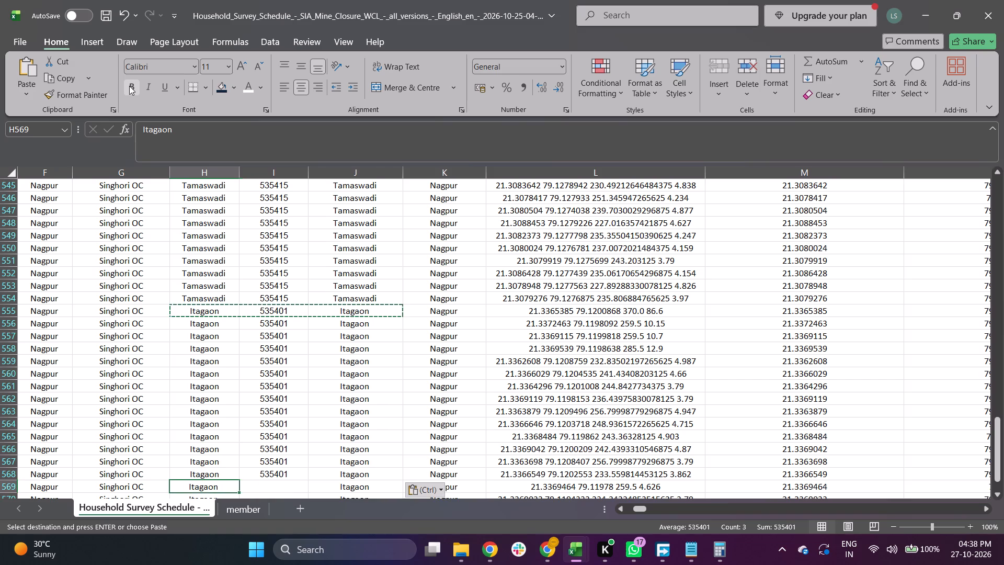
key(ctrl+v)
key(Down)
key(Down)
key(Down)
key(Down)
key(Down)
key(Down)
key(Up)
key(Up)
key(Up)
key(Up)
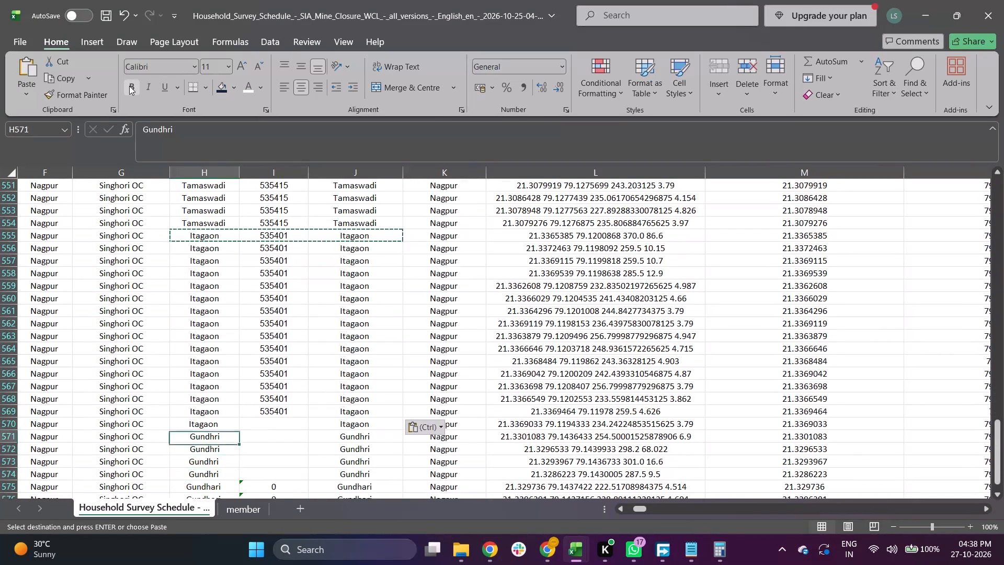
key(Up)
key(ctrl+v)
Look through the Gundhri and Gundhari rows below Itagaon, down to the end of the filtered list, checking village names and codes.
key(Down)
key(Down)
key(Down)
key(Down)
key(Down)
key(Down)
key(Down)
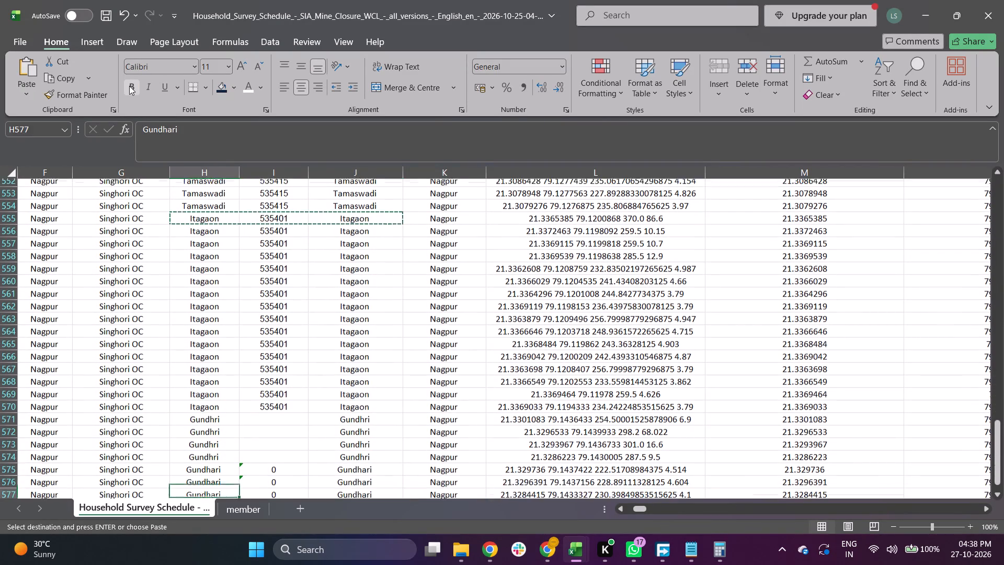
key(Down)
key(Down)
key(Down)
key(Down)
key(Down)
key(Down)
key(Down)
key(Down)
key(Down)
key(Down)
key(Down)
key(Down)
key(Down)
key(Down)
key(Down)
key(Down)
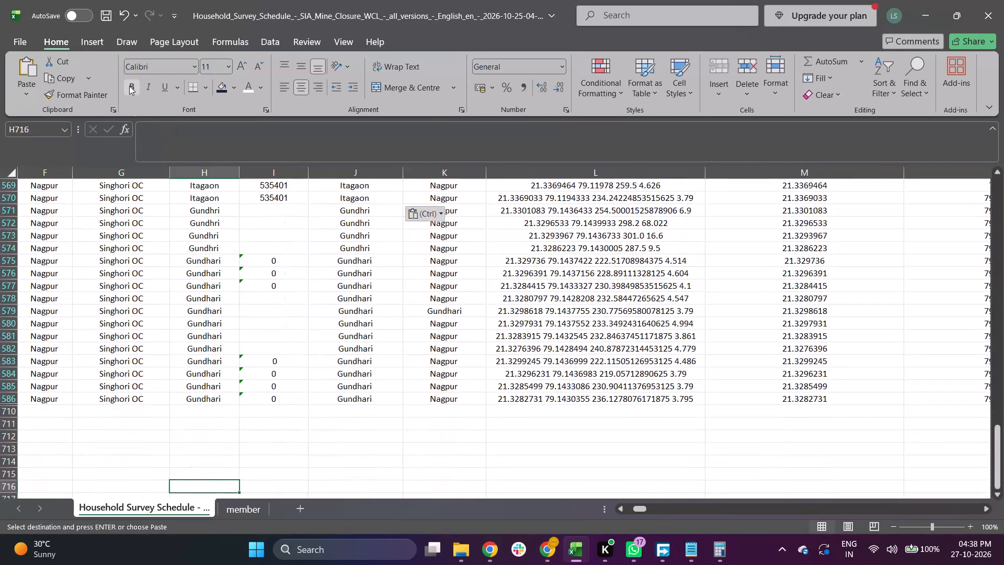
Review the village names and codes in columns H to J back up to the Hingna rows and down to the list's end.
key(Up)
key(Up)
key(Up)
key(Up)
key(Up)
key(Up)
key(Up)
key(Up)
key(Up)
key(Up)
key(Up)
key(Up)
key(Up)
key(Up)
key(Up)
key(Up)
key(Up)
key(Up)
key(Up)
key(Up)
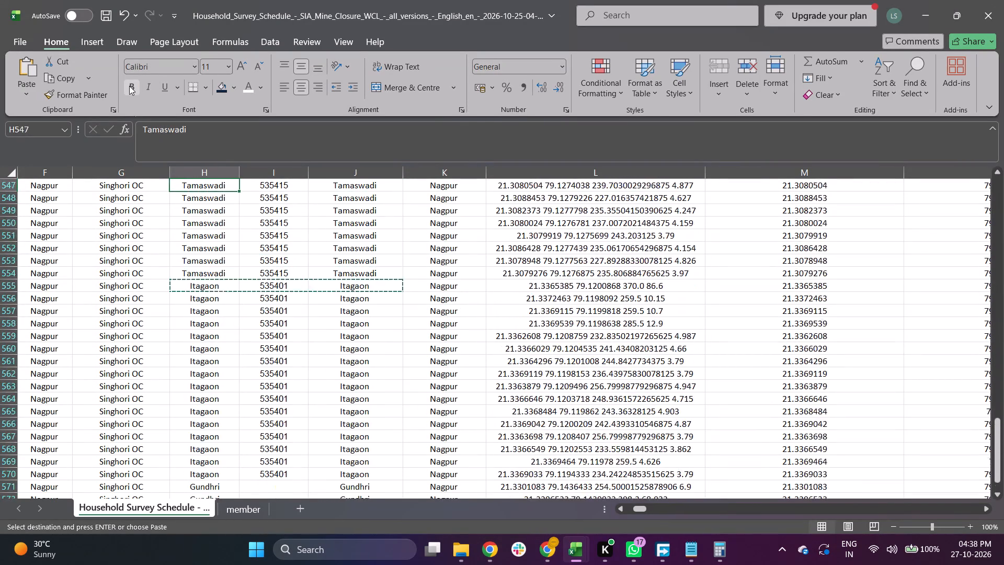
key(Up)
key(Up)
key(Up)
key(Up)
key(Up)
key(Up)
key(Up)
key(Up)
key(Up)
key(Up)
key(Up)
key(Up)
key(Up)
key(Up)
key(Up)
key(Up)
key(Up)
key(Up)
key(Up)
key(Up)
key(Up)
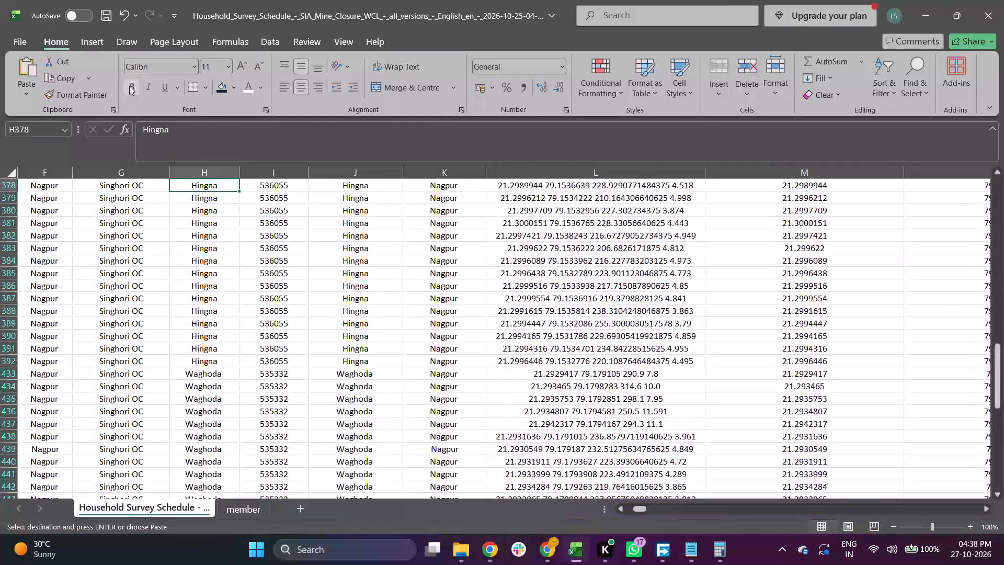
key(Down)
key(Down)
key(Down)
key(Down)
key(Down)
key(Down)
key(Down)
key(Down)
key(Down)
key(Down)
key(Down)
key(Down)
key(Down)
key(Down)
key(Down)
key(Down)
key(Down)
key(Down)
key(Down)
key(Down)
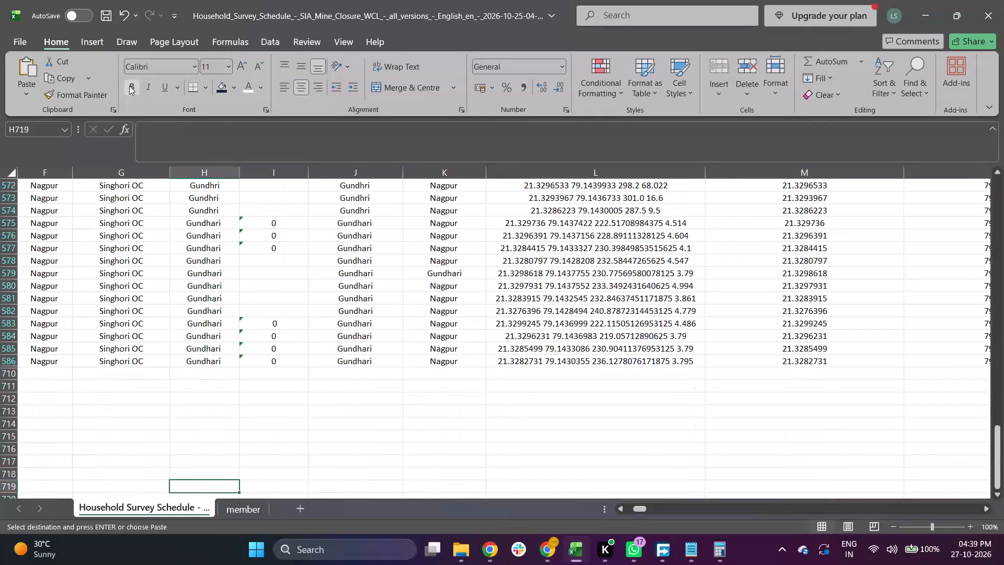
Check the village names and codes from the end of the filtered list up to the Itagaon rows and back down to Gundhari.
key(Up)
key(Up)
key(Up)
key(Up)
key(Up)
key(Up)
key(Up)
key(Up)
key(Up)
key(Up)
key(Up)
key(Up)
key(Up)
key(Up)
key(Up)
key(Up)
key(Up)
key(Up)
key(Up)
key(Up)
key(Down)
key(Down)
key(Down)
key(Down)
key(Down)
key(Down)
key(Down)
key(Down)
key(Down)
key(Down)
key(Down)
key(Down)
key(Down)
key(Down)
key(Down)
key(Down)
key(Down)
key(Down)
key(Down)
key(Down)
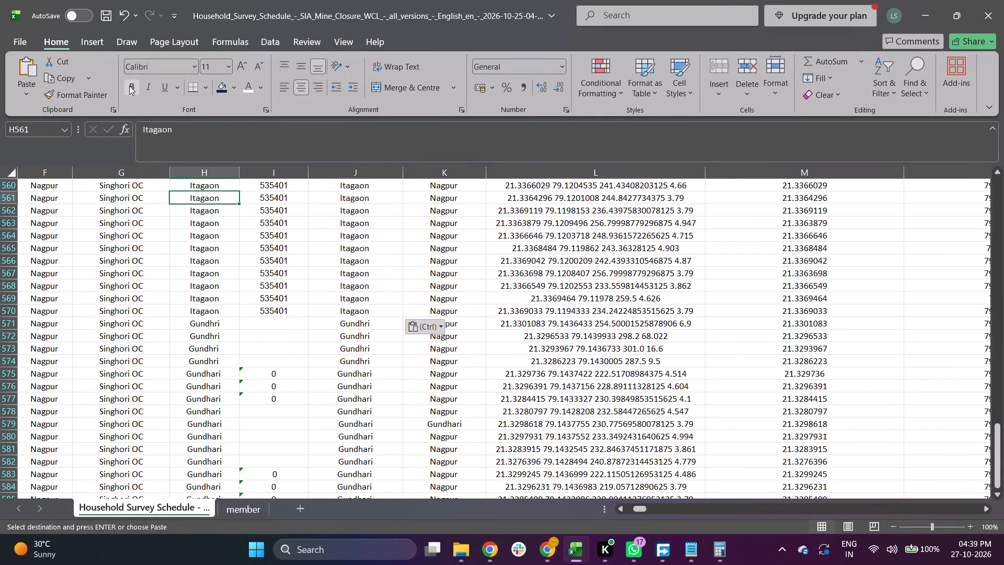
Copy the village name Gundhari from cell H580 and put it in place of Itagaon in Chrome's "village in nagpur district" search query.
key(Up)
key(Up)
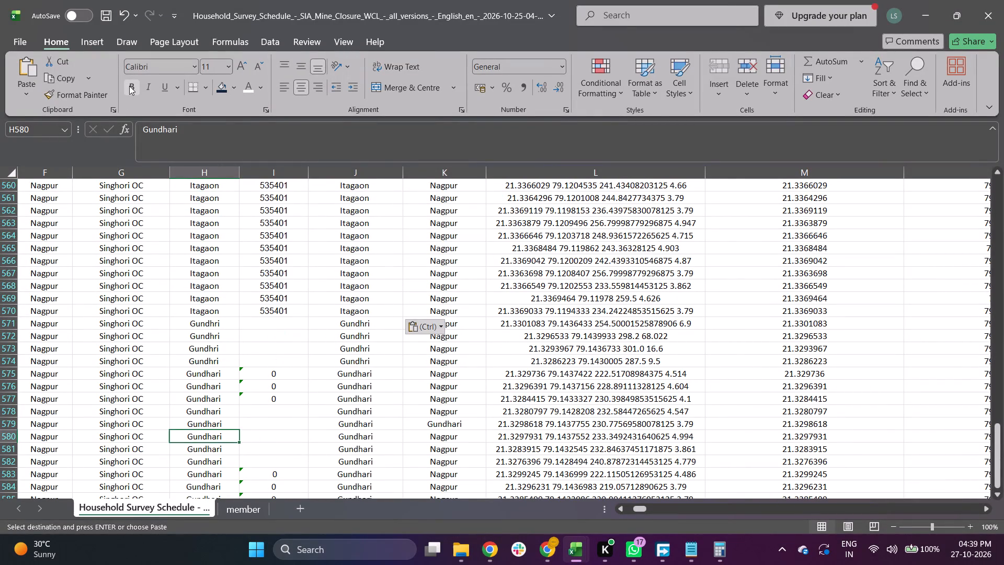
key(ctrl+c)
key(alt+Tab)
key(alt+Tab)
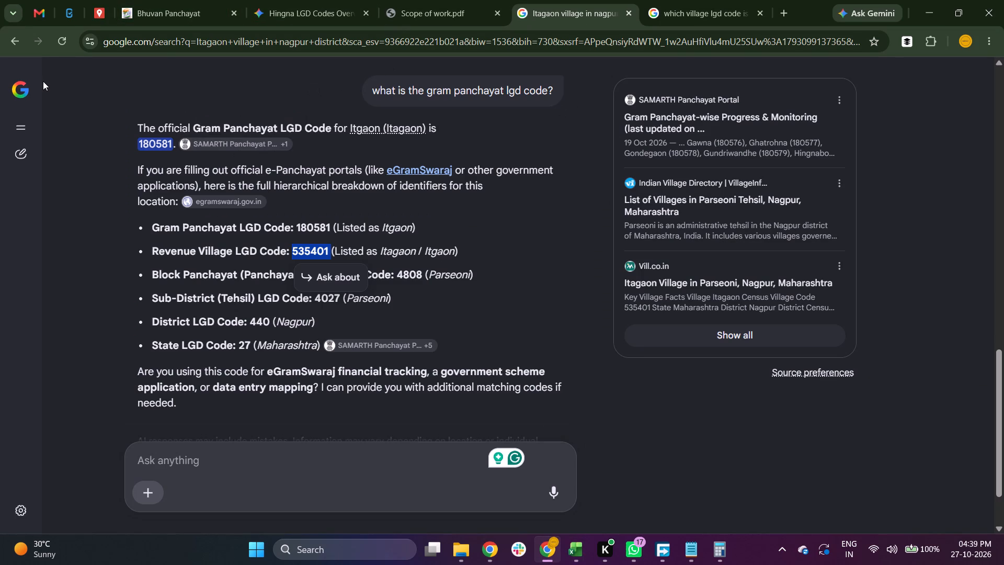
scroll(43, 81, right, 7)
double_click(143, 93)
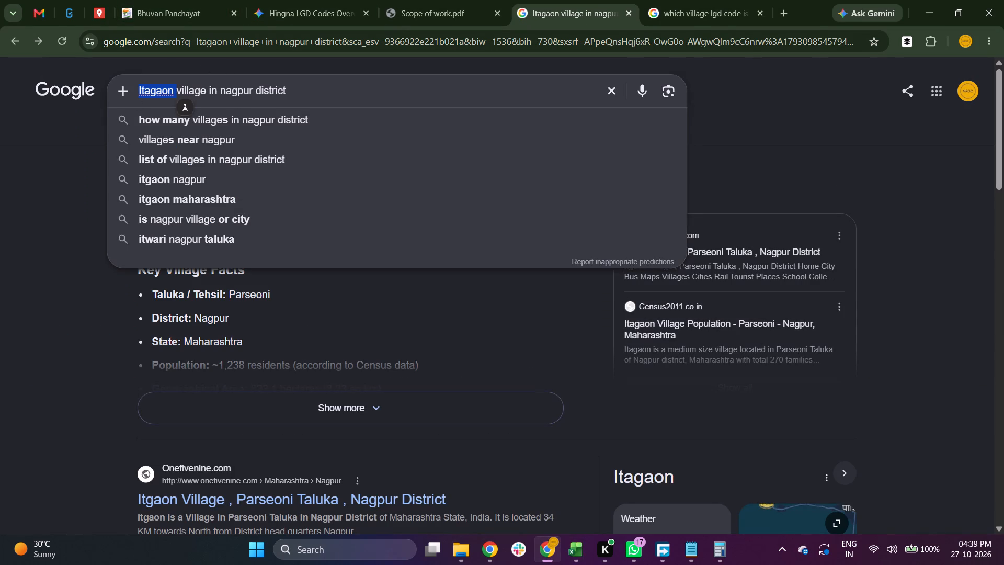
key(ctrl+v)
key(space)
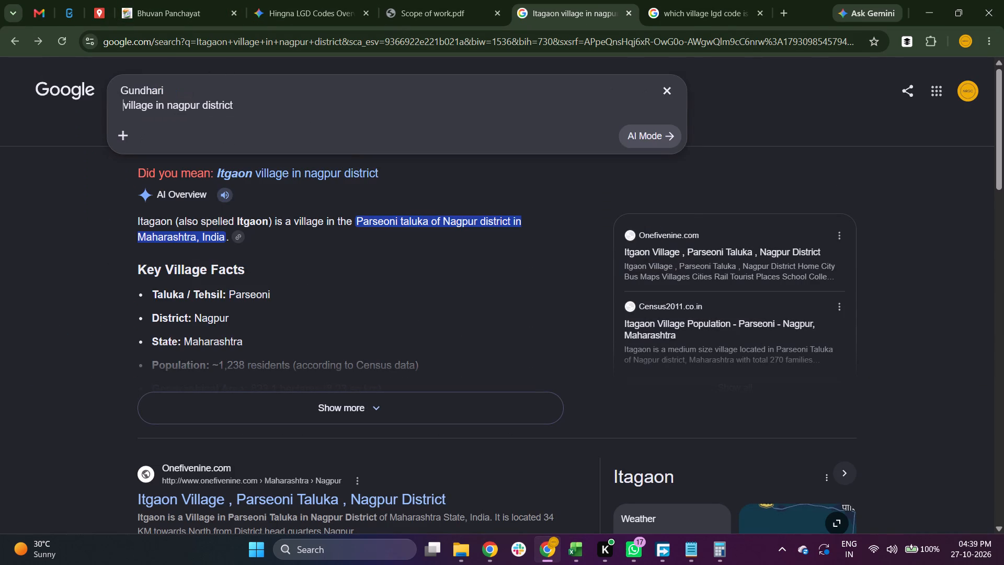
key(BackSpace)
key(BackSpace)
key(alt+Tab)
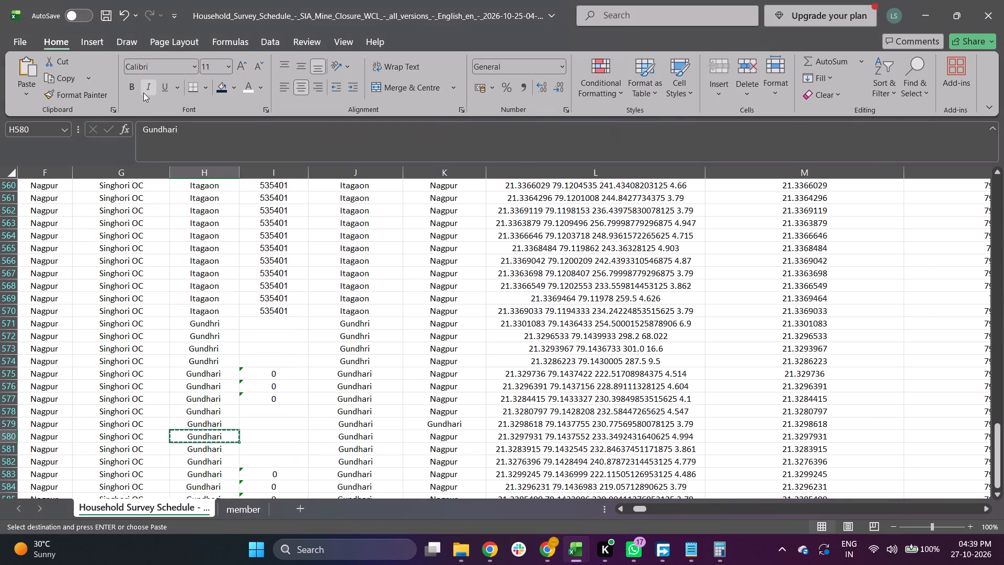
Back in the Household Survey sheet, reset the Mine name filter to Select All so it includes every mine.
scroll(101, 392, down, 1)
scroll(101, 392, up, 4)
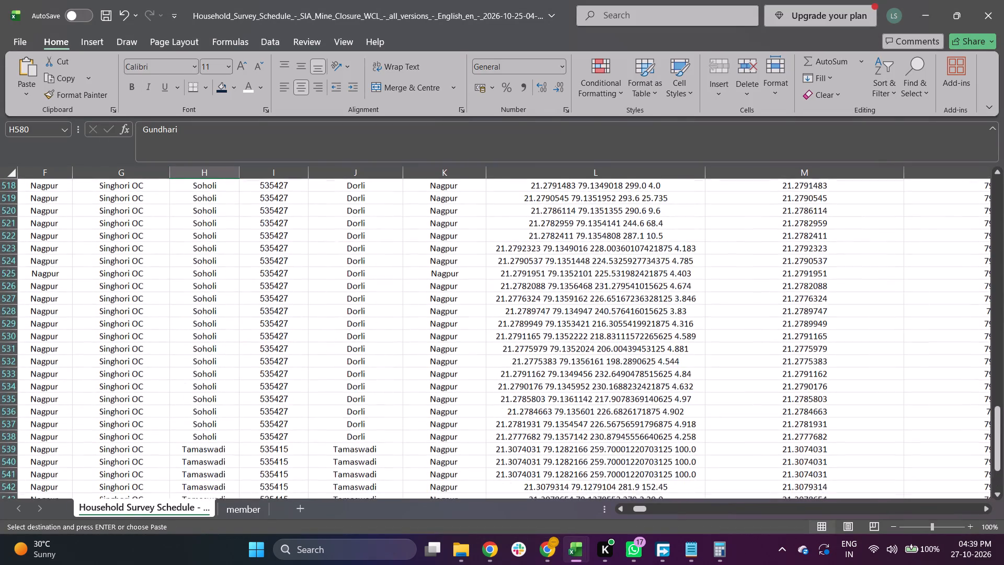
scroll(251, 280, up, 9)
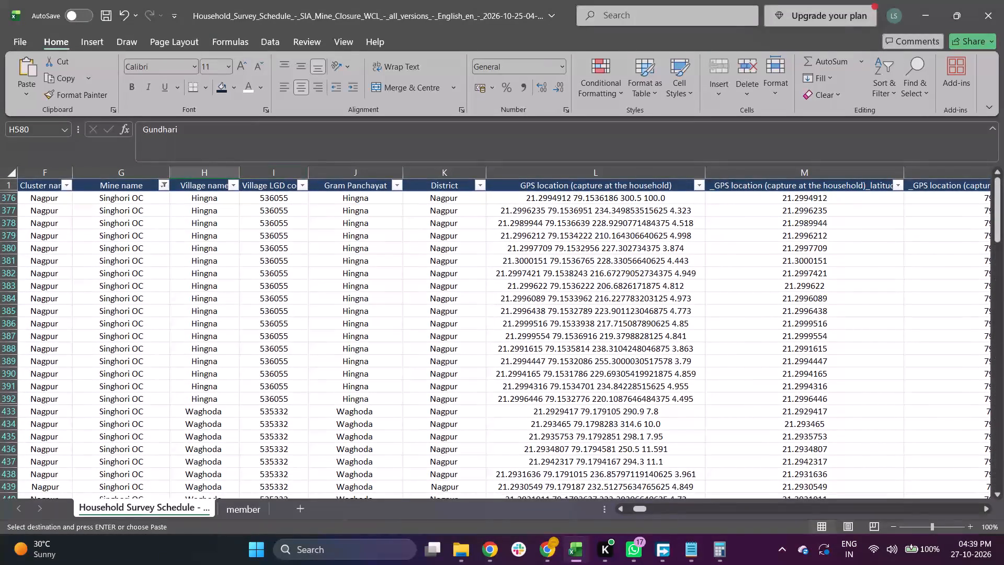
click(162, 184)
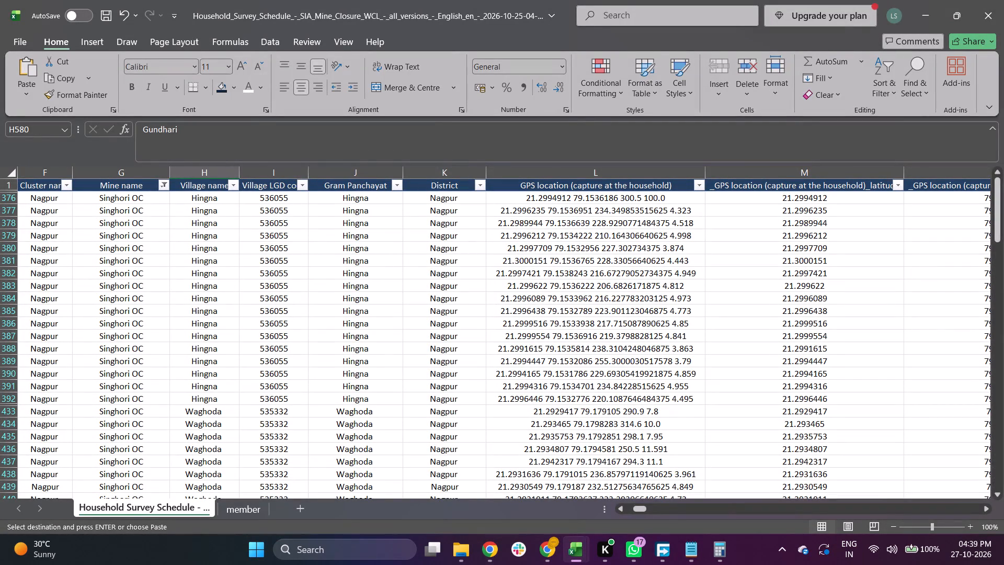
click(190, 352)
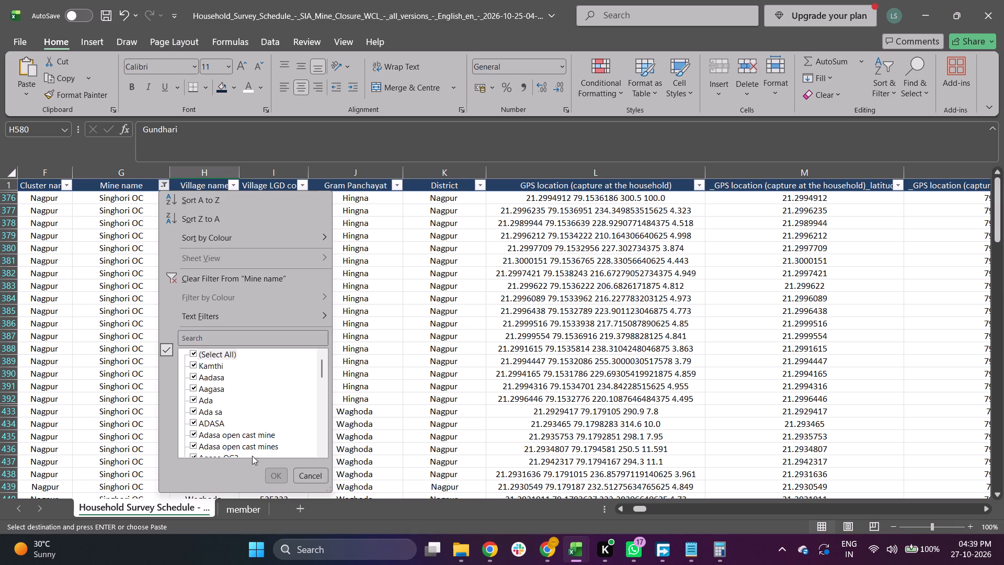
click(273, 474)
Look through the unfiltered survey rows from the Pipla UG entries down to the Waghoda rows of Singhori OC, checking mine names, village names and codes.
scroll(288, 349, down, 1)
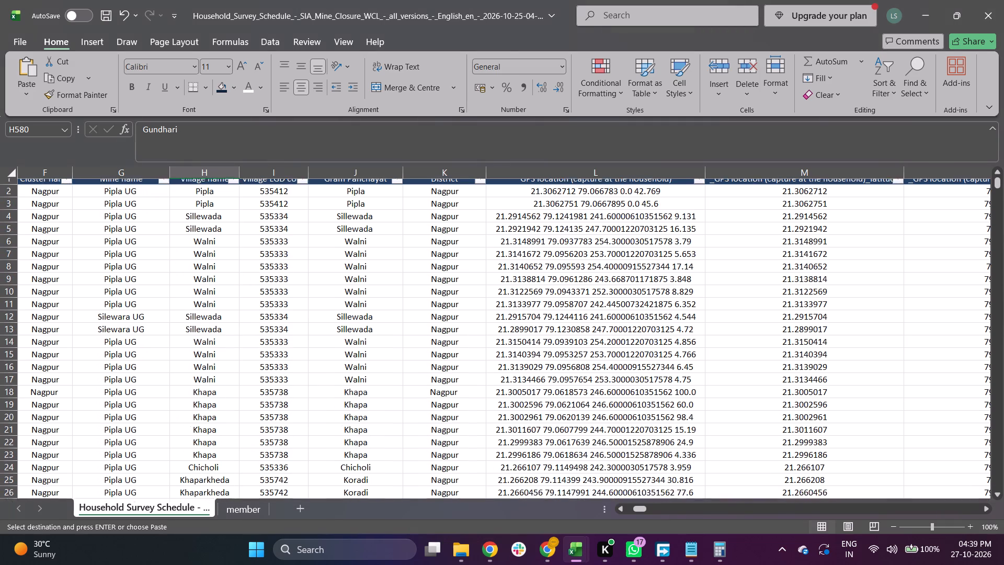
scroll(288, 349, down, 7)
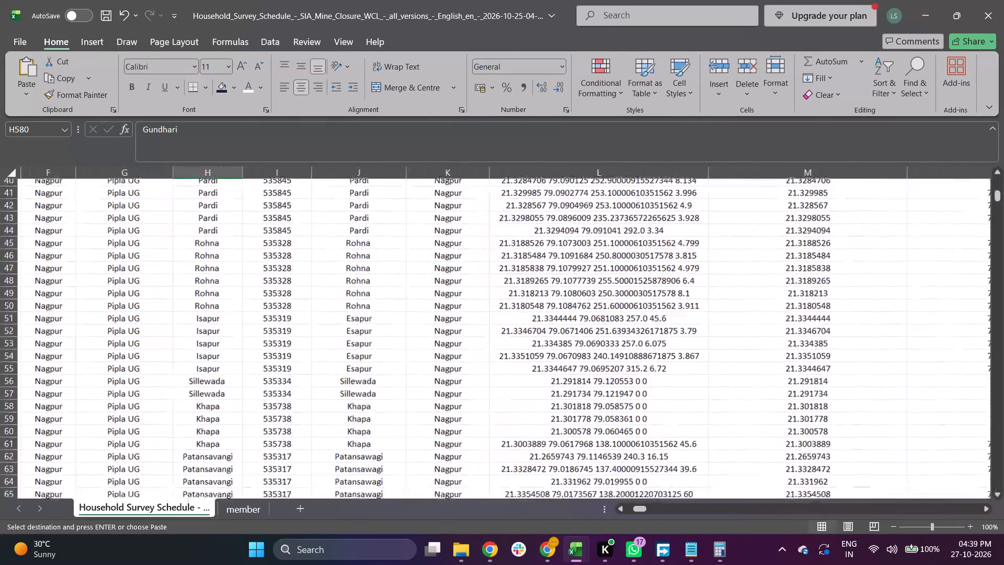
scroll(288, 349, down, 7)
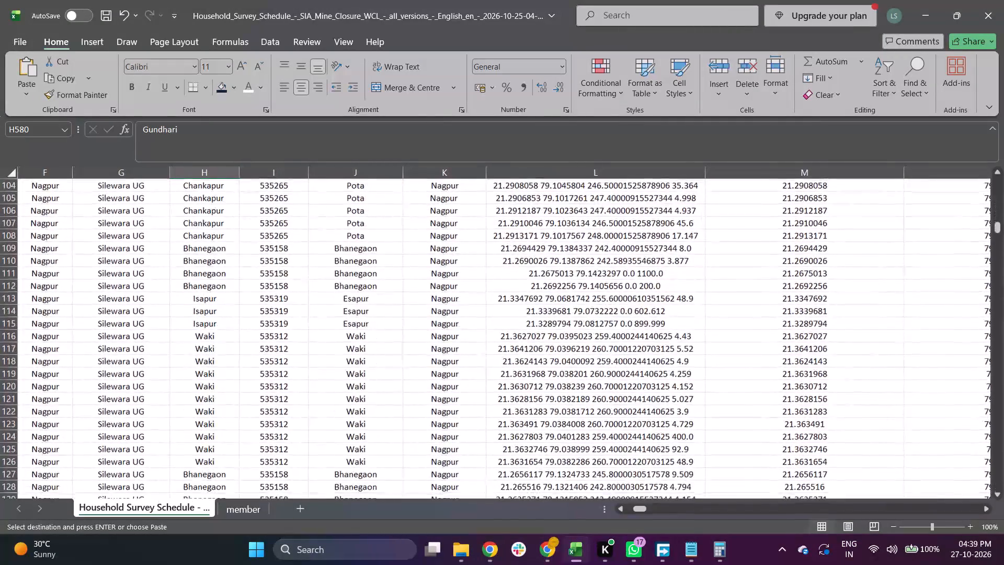
scroll(288, 349, down, 5)
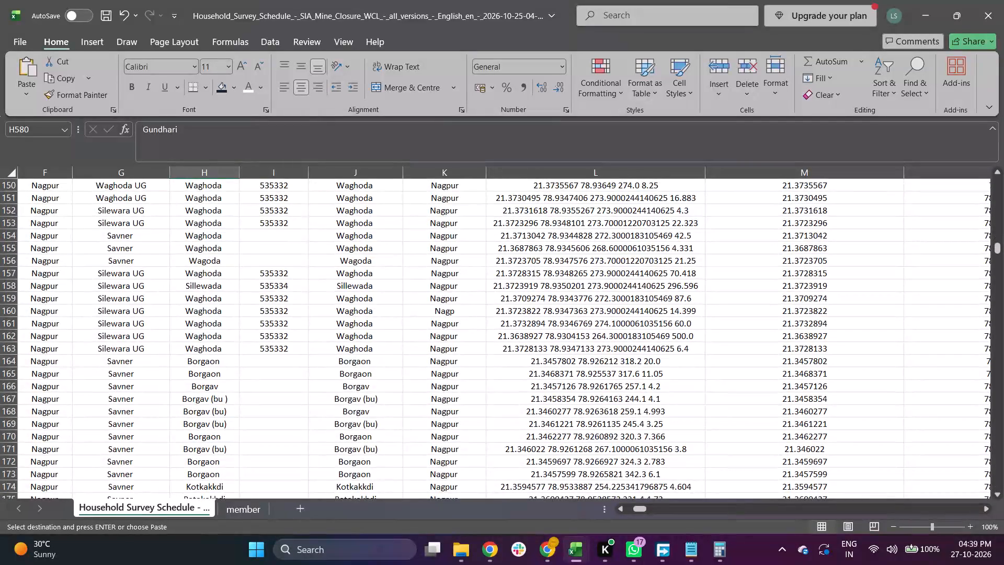
scroll(364, 316, up, 1)
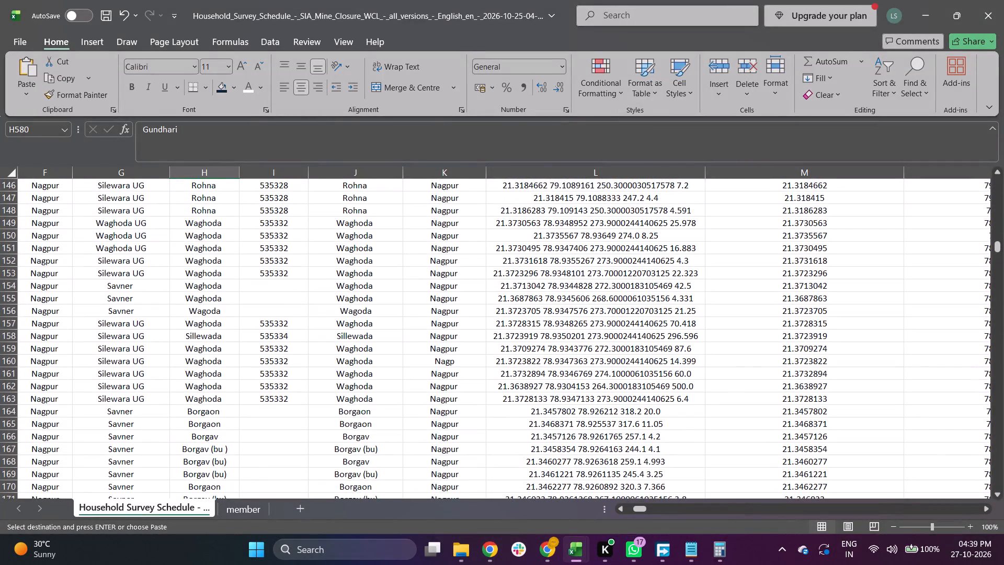
scroll(413, 481, down, 7)
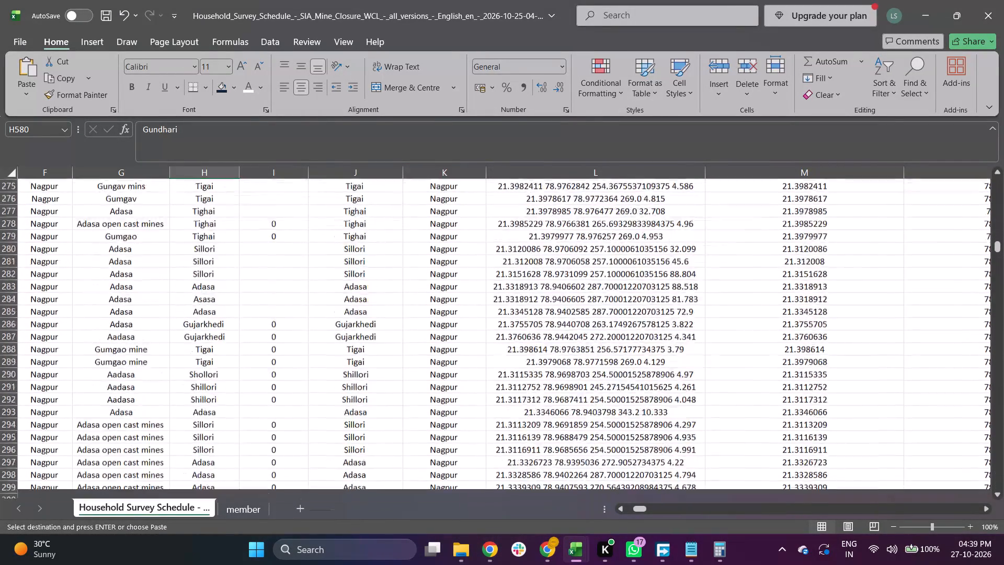
scroll(413, 481, down, 11)
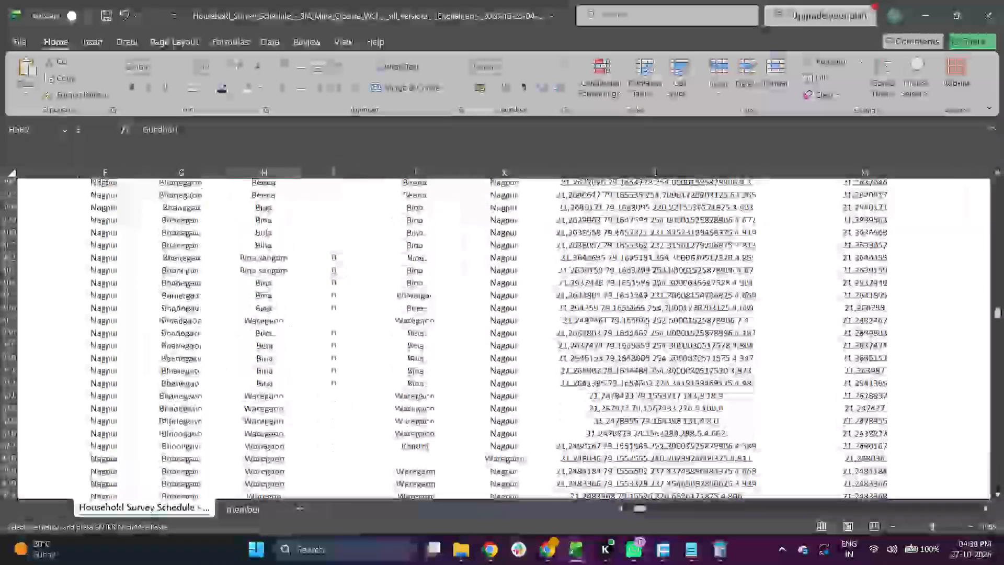
scroll(413, 481, down, 6)
scroll(413, 481, up, 1)
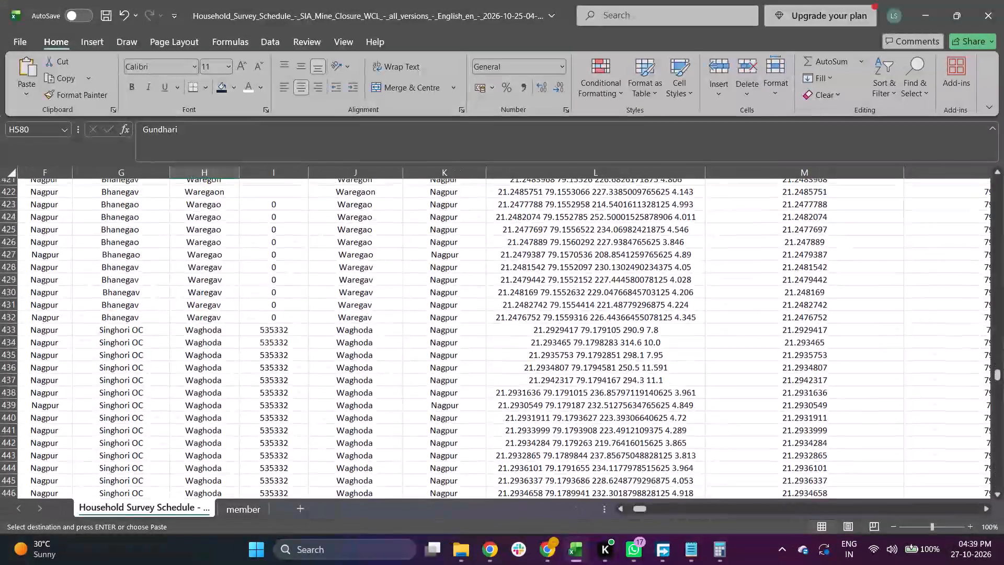
scroll(413, 481, up, 1)
Examine the village LGD codes in column I from the Waghoda rows at row 433 down to the first Singori rows.
click(271, 324)
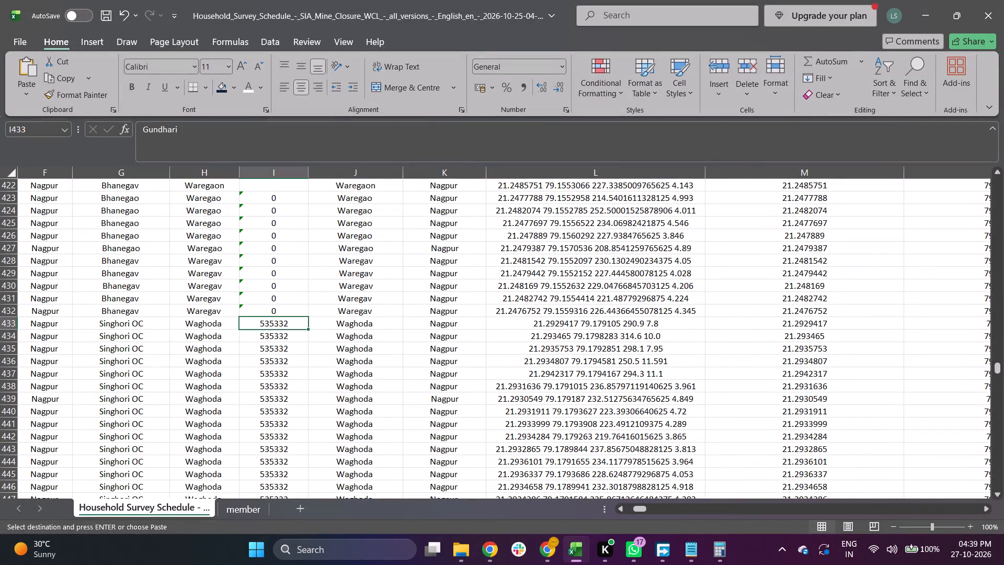
key(ctrl+shift+Down)
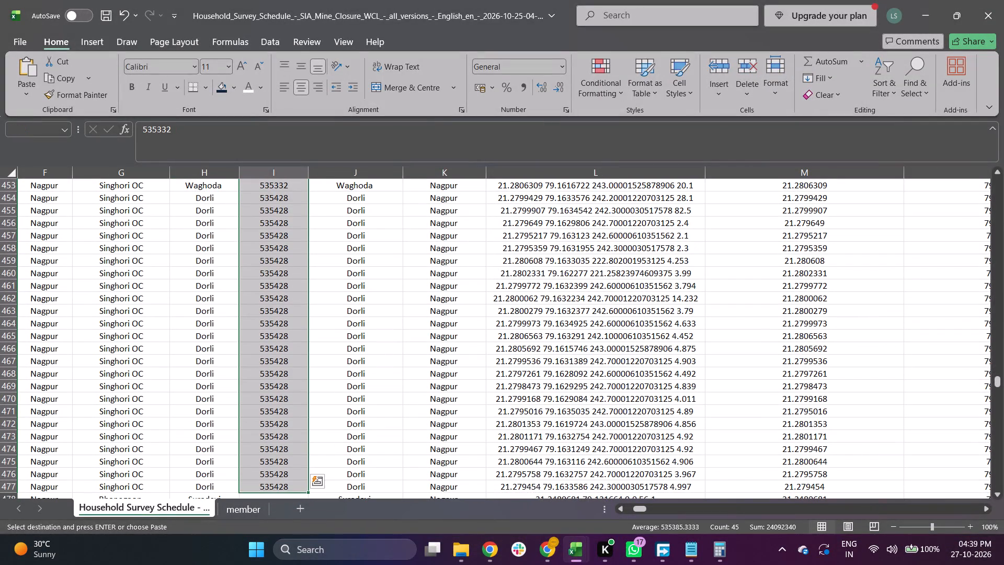
key(Down)
key(Down)
key(Down)
key(Down)
key(Down)
key(Down)
key(Down)
key(Down)
key(Down)
key(Down)
key(Down)
key(Down)
key(Down)
key(Down)
key(Down)
key(Down)
key(Down)
key(Down)
key(Down)
key(Down)
key(Down)
key(Down)
key(Down)
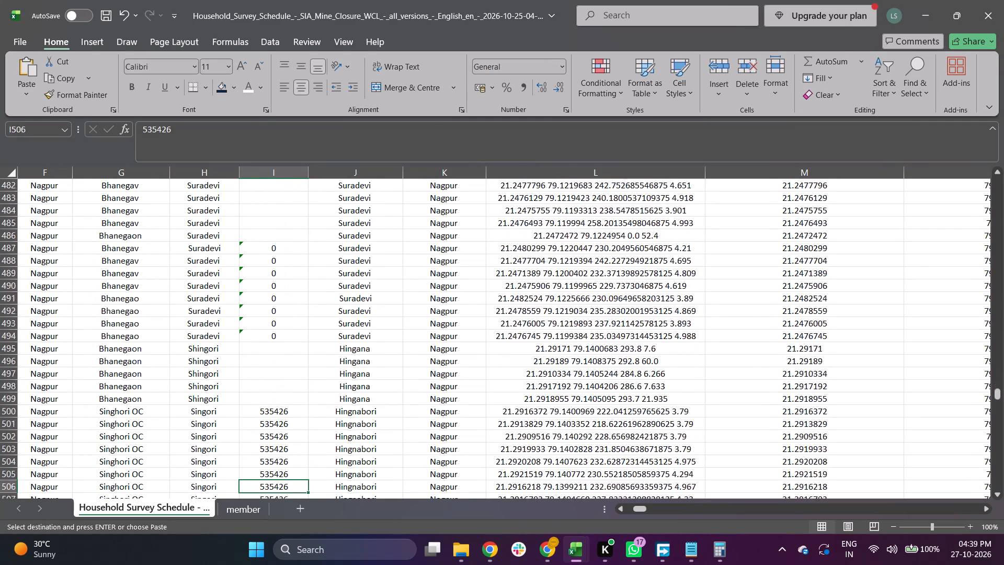
key(Up)
key(Up)
key(Up)
key(Up)
key(Up)
key(Up)
key(Up)
key(Up)
key(Up)
key(Up)
key(Up)
key(Up)
key(Up)
key(Up)
key(Up)
key(Up)
key(Up)
key(Up)
key(Up)
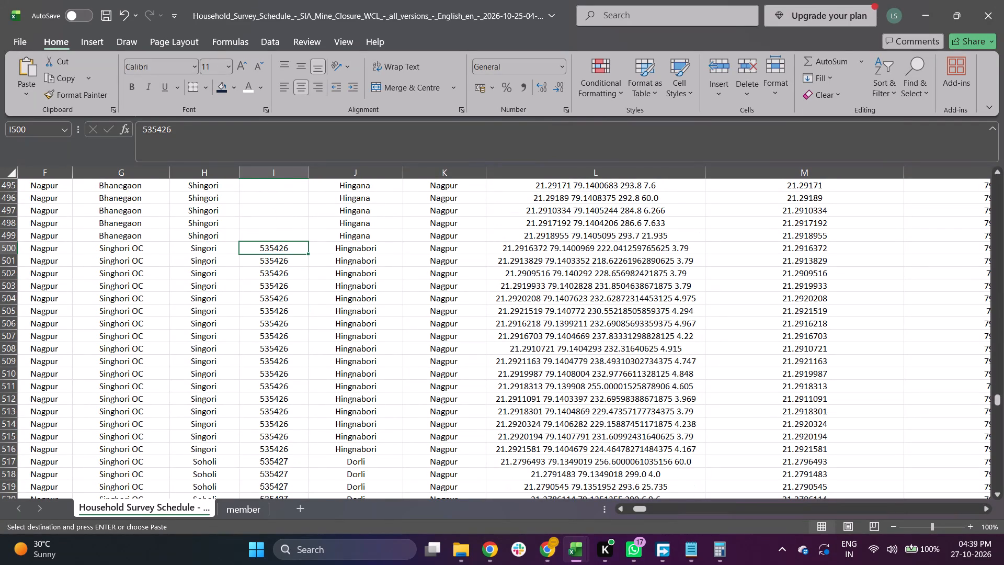
Examine the column I codes from the first Singori row, 500, down past the Gundhari rows to the Tekadi rows.
key(ctrl+shift+Down)
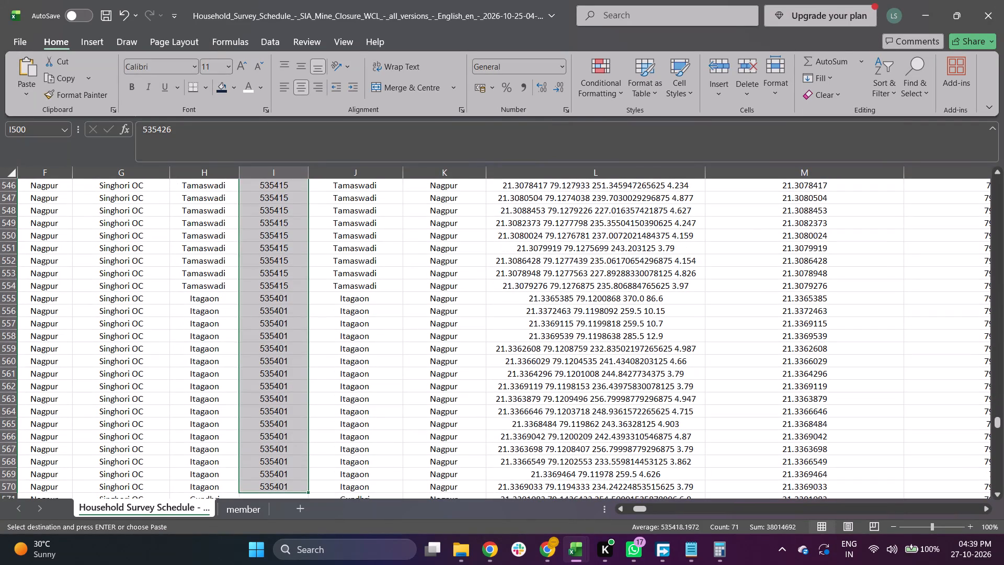
key(Down)
key(Down)
key(Down)
key(Down)
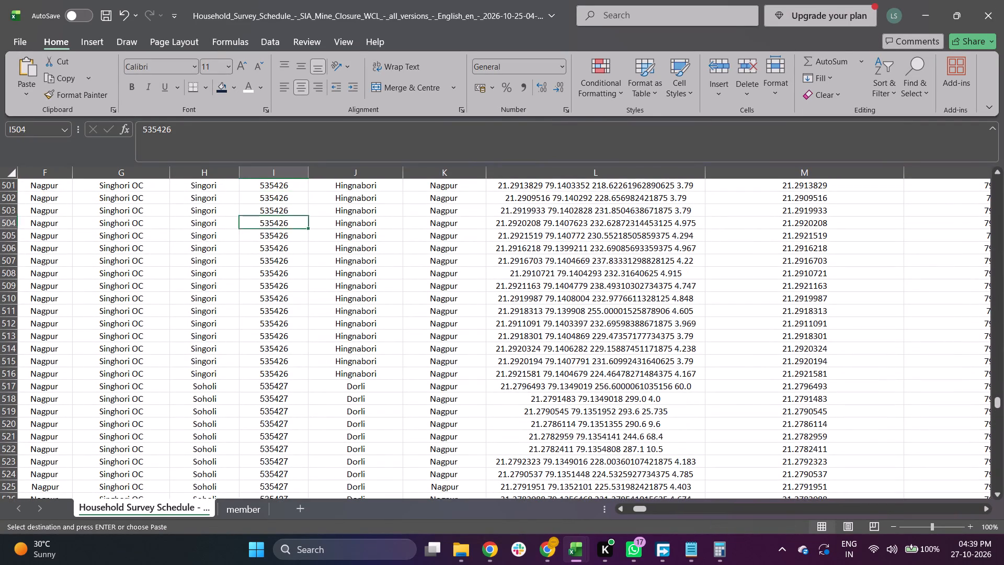
key(Down)
key(Down)
key(Down)
key(Down)
key(Down)
key(Down)
key(Down)
key(Down)
key(Down)
key(Down)
key(Down)
key(Down)
key(Down)
key(Down)
key(Down)
key(Down)
key(Down)
key(Down)
key(Down)
key(Down)
key(Down)
key(Down)
key(Down)
key(Down)
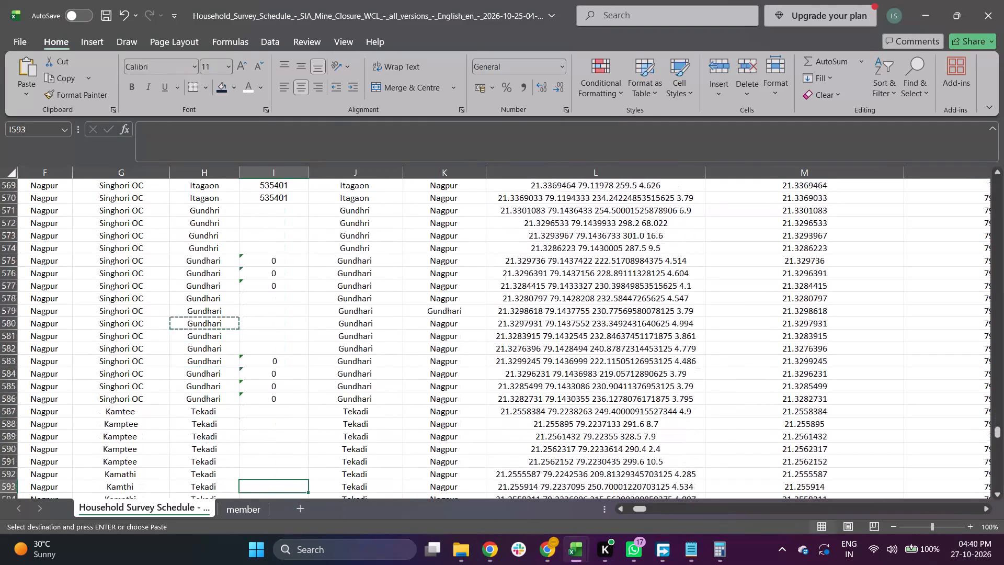
Inspect the leading columns A to E of the Gundhari and Tekadi rows, including their dates and collector IDs.
key(Left)
key(Left)
key(Left)
key(Left)
key(Left)
key(Left)
key(Left)
key(Left)
key(Left)
key(Left)
key(Left)
key(Left)
key(Left)
key(Left)
key(Left)
key(Left)
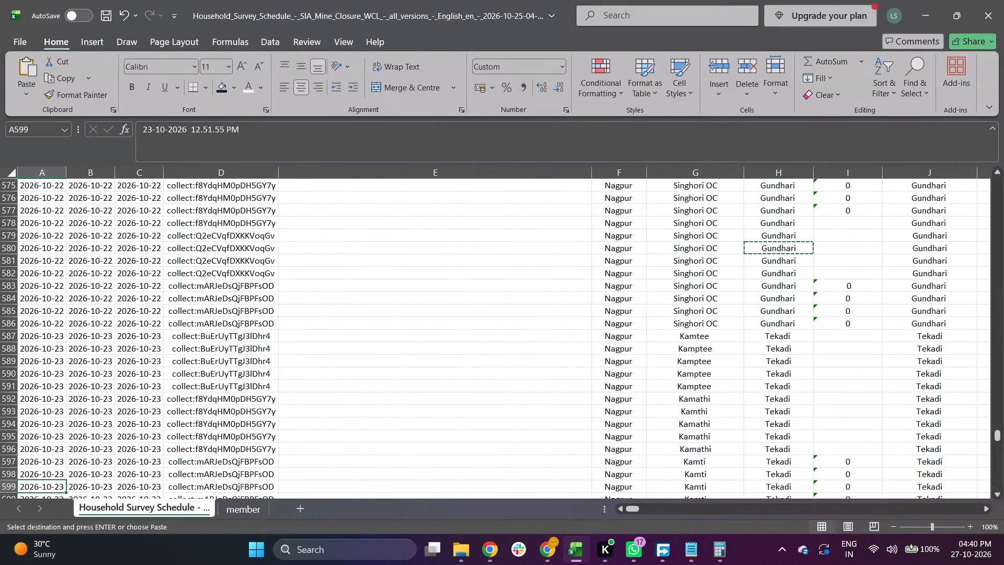
Look through the survey's mine, village and code columns from the Tekadi rows near row 599 down to the Kandri rows near row 662.
key(Right)
key(Right)
key(Right)
key(Right)
key(Right)
key(Right)
key(Right)
key(Right)
key(Right)
key(Right)
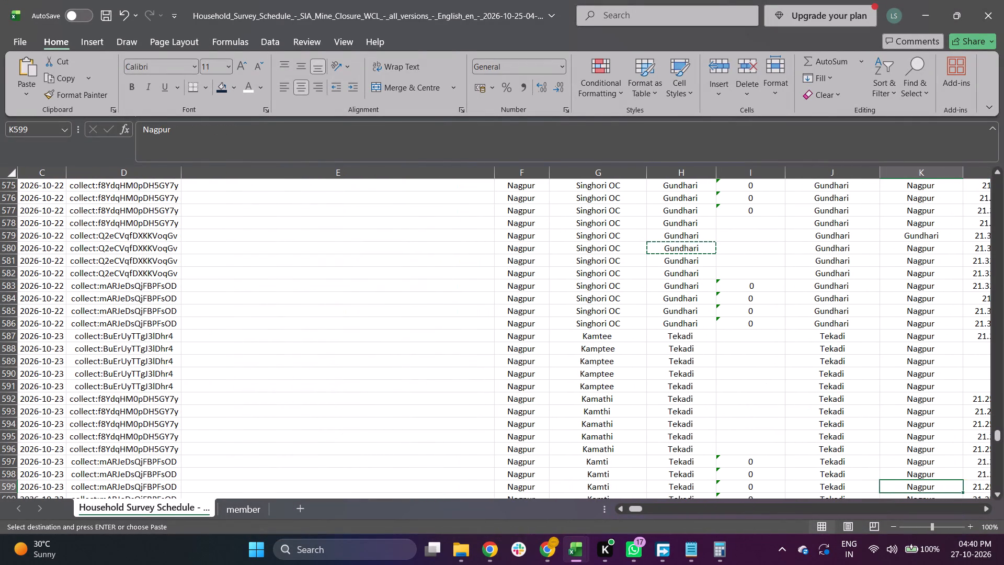
key(Left)
key(Left)
key(Left)
key(Left)
key(Down)
key(Down)
key(Down)
key(Down)
key(Down)
key(Down)
key(Down)
key(Down)
key(Down)
key(Down)
key(Down)
key(Down)
key(Down)
key(Down)
key(Down)
key(Down)
key(Down)
key(Down)
key(Down)
key(Down)
key(Down)
key(Down)
key(Down)
key(Down)
key(Down)
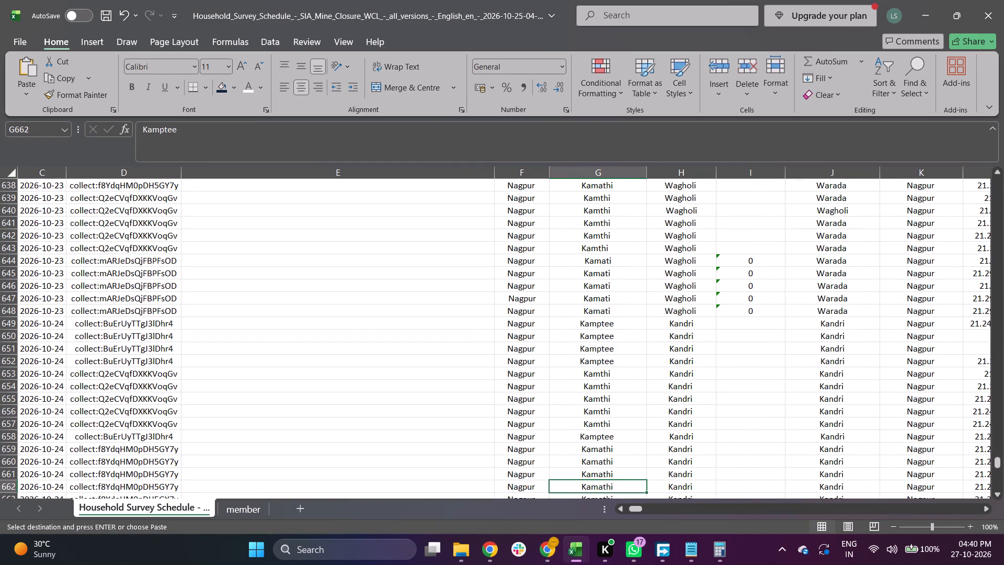
key(Left)
key(Left)
Switch to the Tracker workbook's Mapping sheet and look back from the Itagaon entry in row 29 to the serial number, cluster and mine columns.
key(alt+Tab)
key(alt+Right)
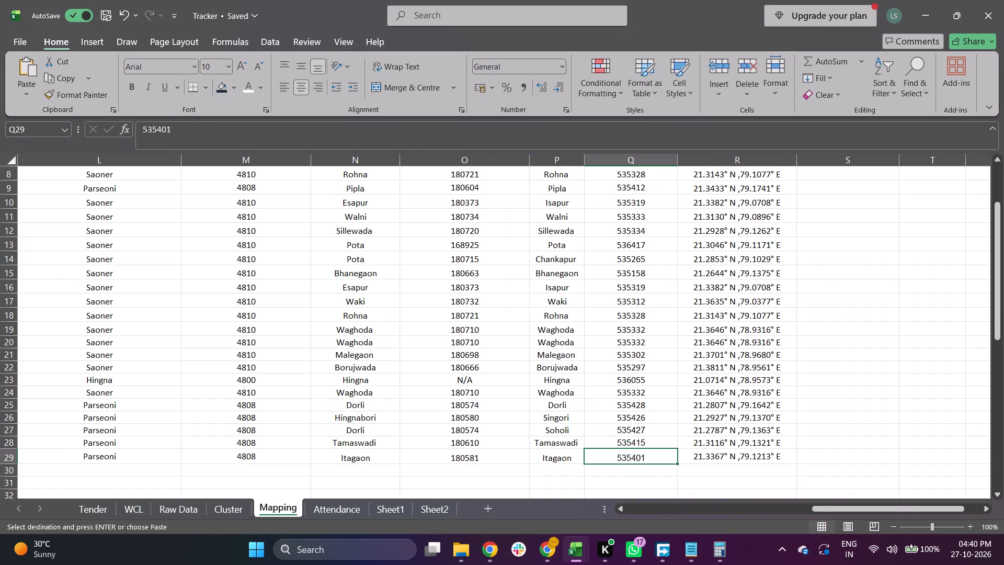
key(Up)
key(Up)
key(Up)
key(Up)
key(Up)
key(Up)
key(Up)
key(Up)
key(Up)
key(Up)
key(Up)
key(Up)
key(Up)
key(Up)
key(Up)
key(Up)
key(Up)
key(Up)
key(Up)
key(Up)
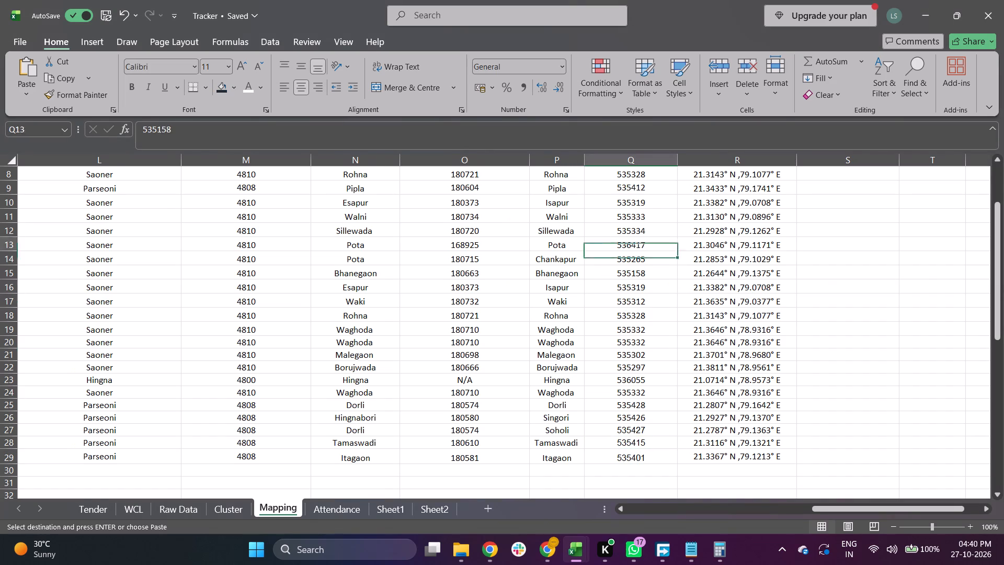
key(Left)
key(Left)
key(Left)
key(Left)
key(Left)
key(Left)
key(Left)
key(Left)
key(Left)
key(Left)
key(Left)
key(Left)
key(Left)
key(Left)
key(Left)
key(Left)
key(Left)
key(Left)
key(Left)
key(Left)
key(Up)
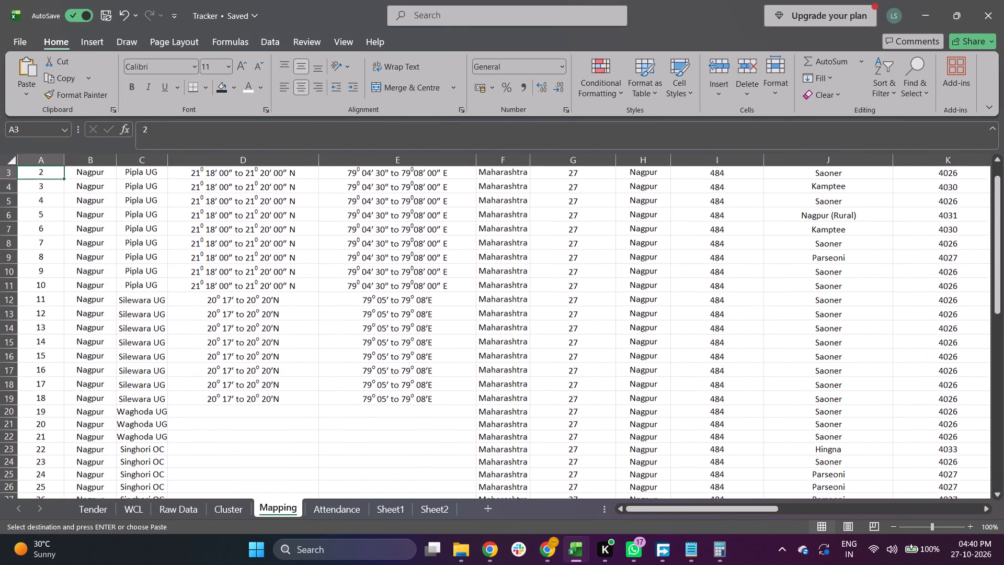
Review the Mapping sheet's column headers and first rows from Cluster and Mine across to Village and Village LGD Code.
key(Up)
key(Up)
key(Up)
key(Right)
key(Right)
key(Right)
key(Right)
key(Right)
key(Right)
key(Right)
key(Right)
key(Right)
key(Right)
key(Down)
key(Down)
key(Down)
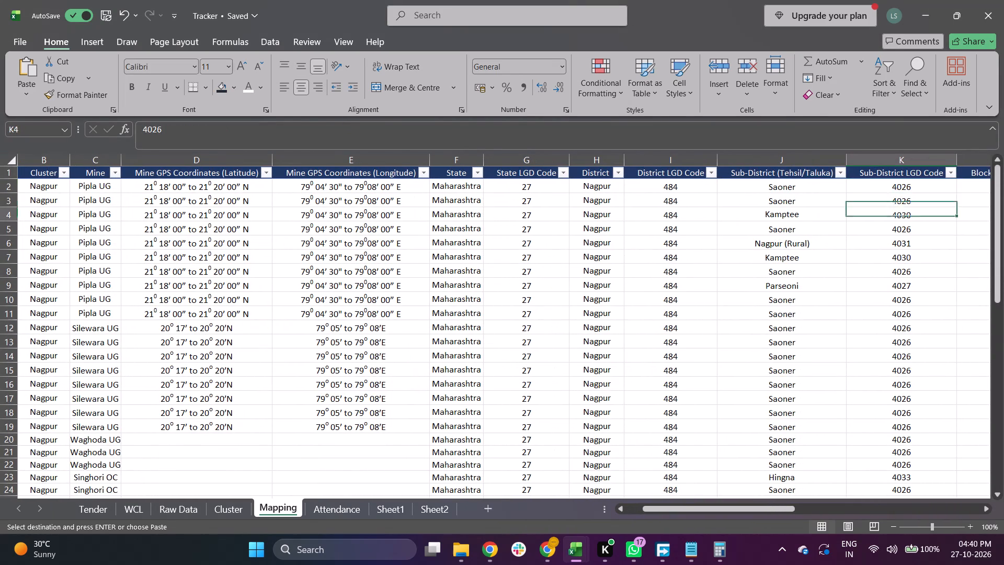
key(Down)
key(Right)
key(Right)
key(Right)
key(Right)
key(Right)
key(Right)
key(Right)
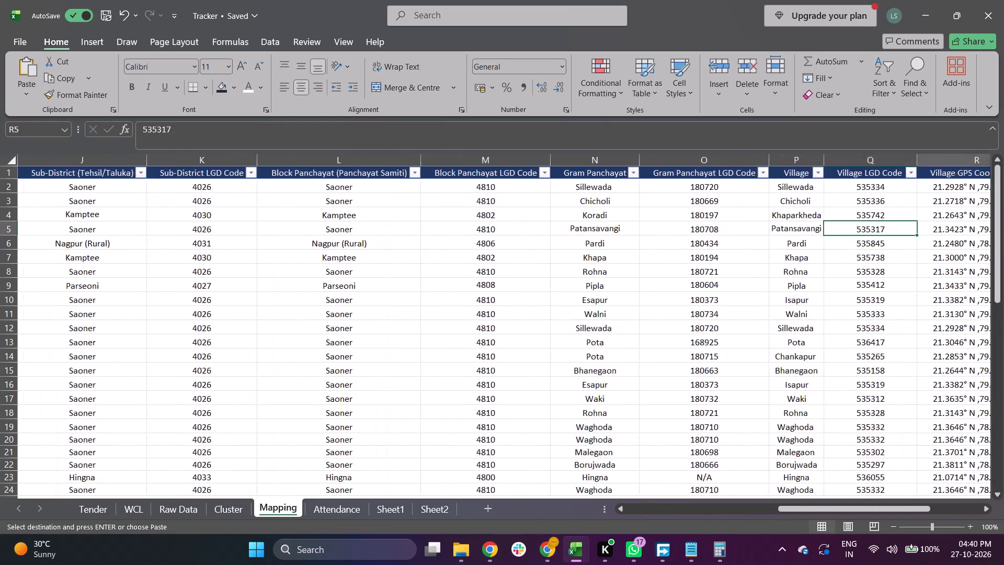
key(Left)
key(Left)
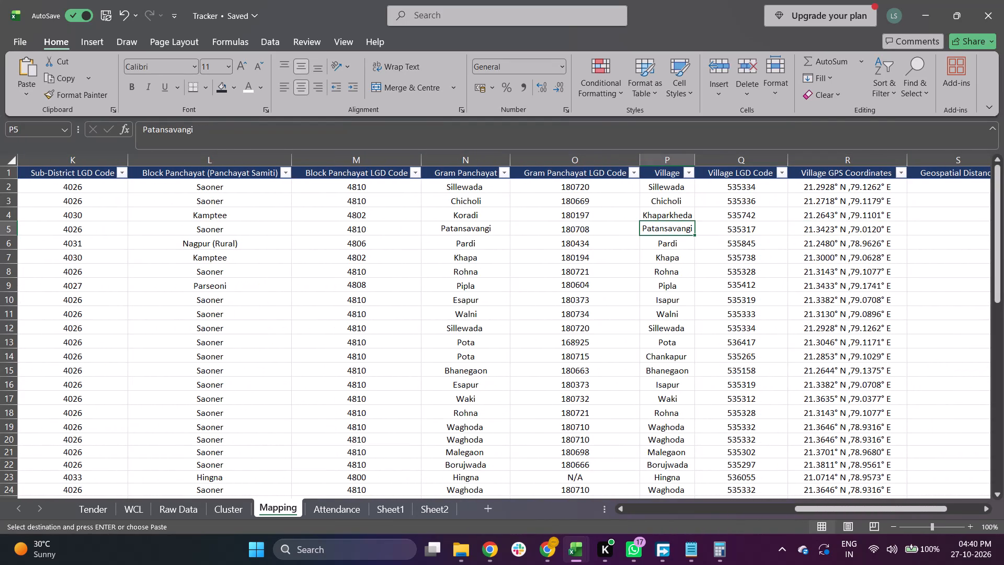
Examine the Gram Panchayat names down to the Borujwada row and the Block Panchayat LGD codes back up to the Khapa row.
key(Left)
key(Left)
key(Down)
key(Down)
key(Down)
key(Down)
key(Down)
key(Down)
key(Down)
key(Down)
key(Down)
key(Down)
key(Down)
key(Down)
key(Down)
key(Down)
key(Down)
key(Down)
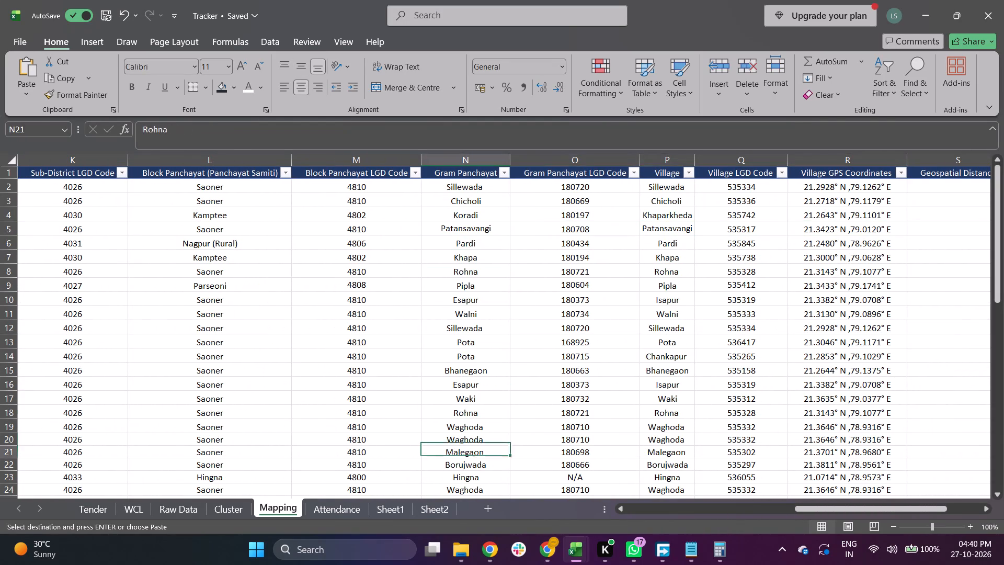
key(Down)
key(Left)
key(Up)
key(Up)
key(Up)
key(Up)
key(Up)
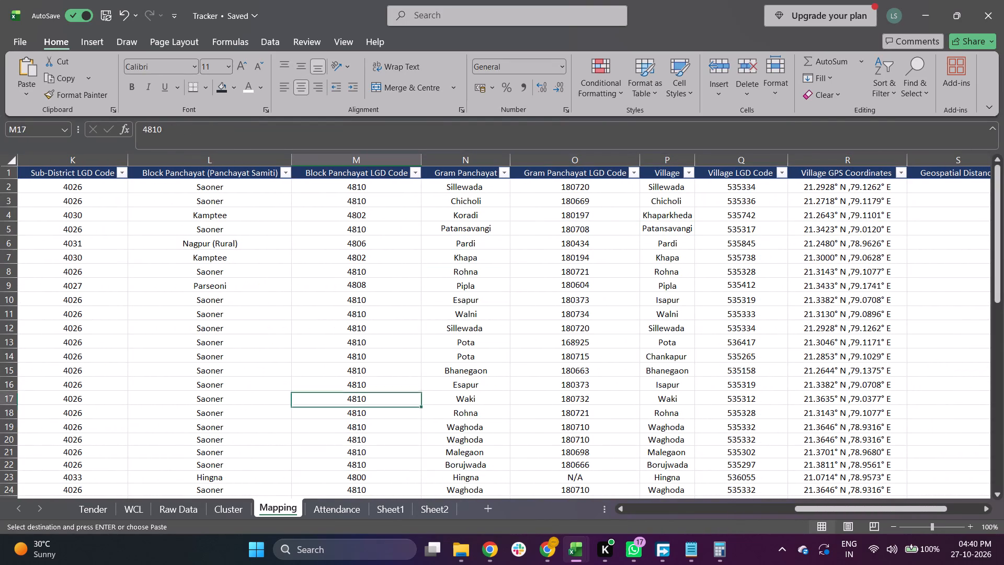
key(Up)
key(Up)
key(Up)
key(Up)
key(Up)
key(Up)
key(Up)
key(Up)
key(Up)
key(Up)
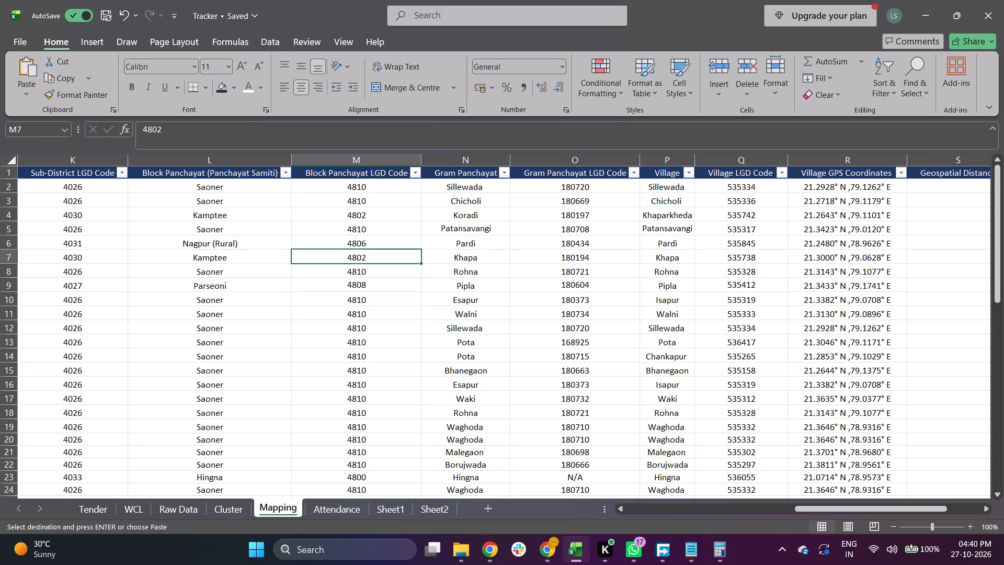
Read down the Village names in the Mapping sheet from the Khaparkheda row to the Hingna row.
key(Right)
key(Right)
key(Right)
key(Up)
key(Up)
key(Up)
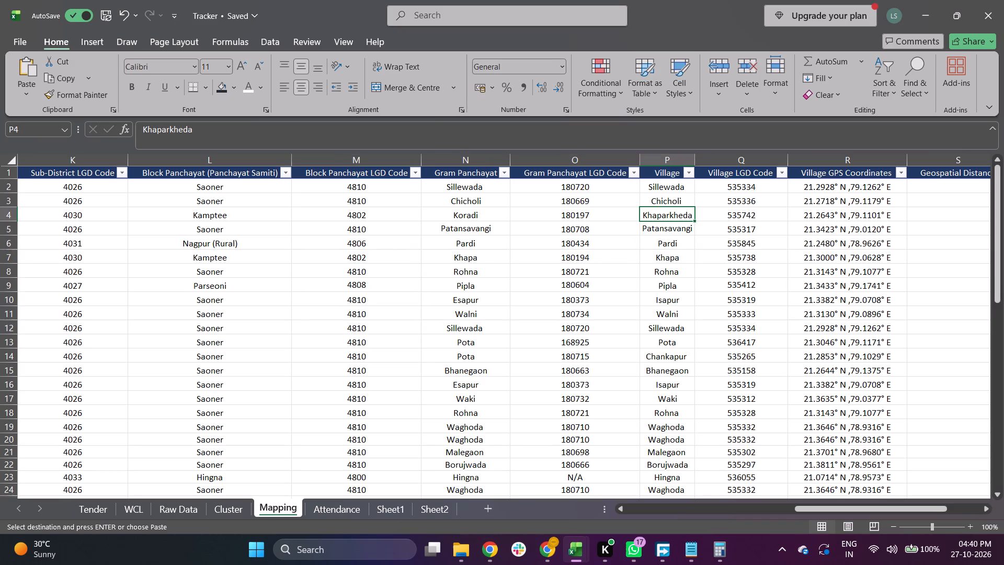
key(Down)
key(Down)
key(Down)
key(Down)
key(Down)
key(Down)
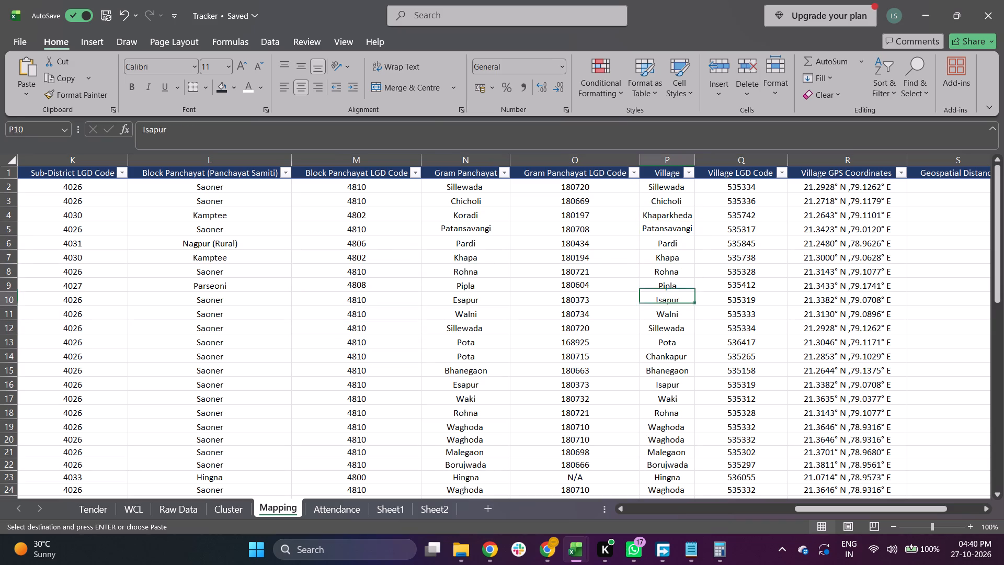
key(Down)
key(Down)
key(Down)
key(Down)
key(Down)
key(Down)
key(Down)
key(Down)
key(Down)
key(Down)
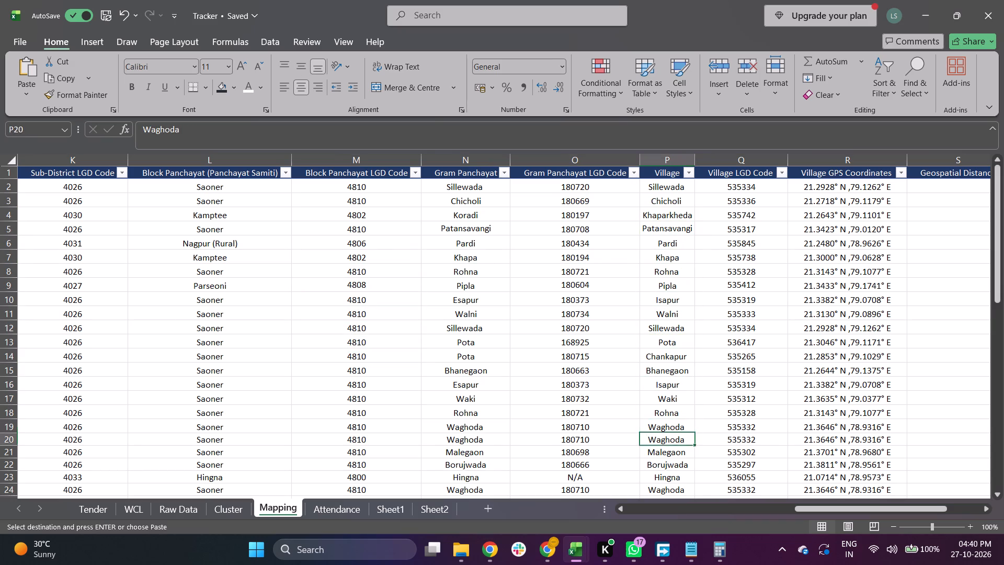
key(Down)
key(Down)
key(Down)
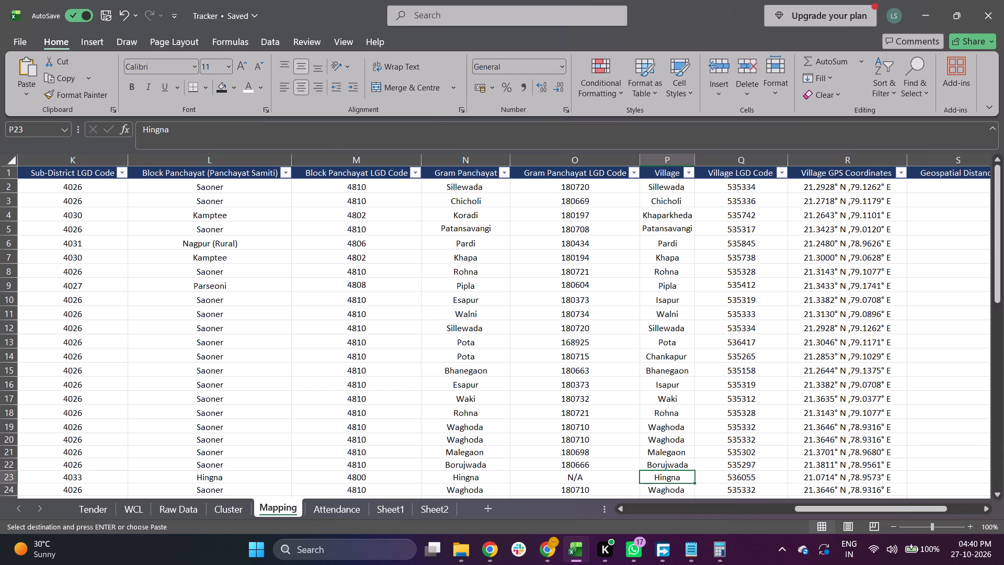
Look back across the Hingna row to its serial number, then check the serial numbers up to row 16.
key(Left)
key(Left)
key(Left)
key(Left)
key(Left)
key(Left)
key(Left)
key(Left)
key(Left)
key(Left)
key(Left)
key(Left)
key(Left)
key(Left)
key(Left)
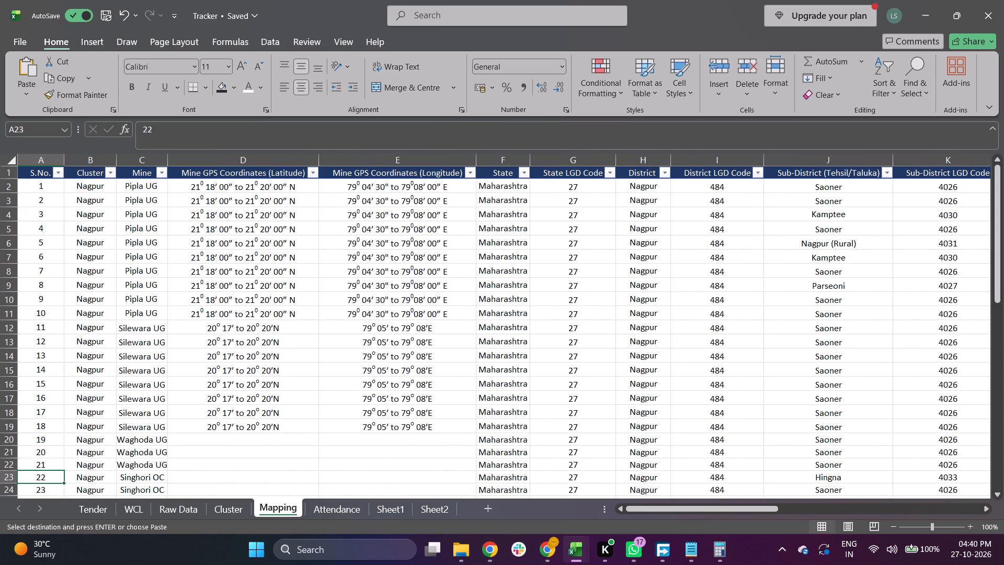
key(Up)
key(Up)
key(Up)
key(Up)
key(Up)
key(Up)
key(Up)
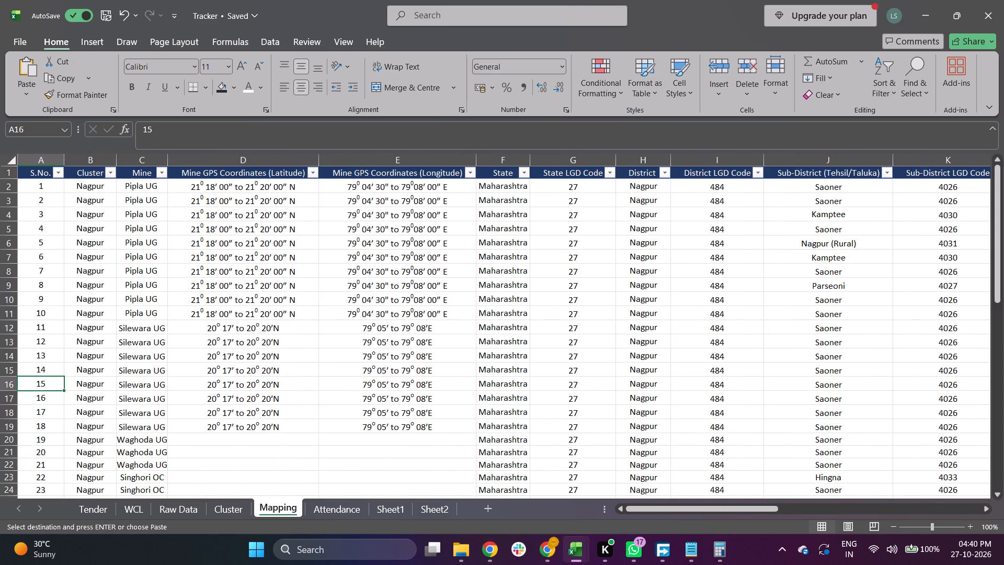
Review row 16 across to the Geospatial Distance and Weightage columns and back to the Sub-District column.
key(Right)
key(Right)
key(Right)
key(Right)
key(Right)
key(Right)
key(Right)
key(Right)
key(Right)
key(Right)
key(Right)
key(Right)
key(Right)
key(Right)
key(Right)
key(Right)
key(Right)
key(Right)
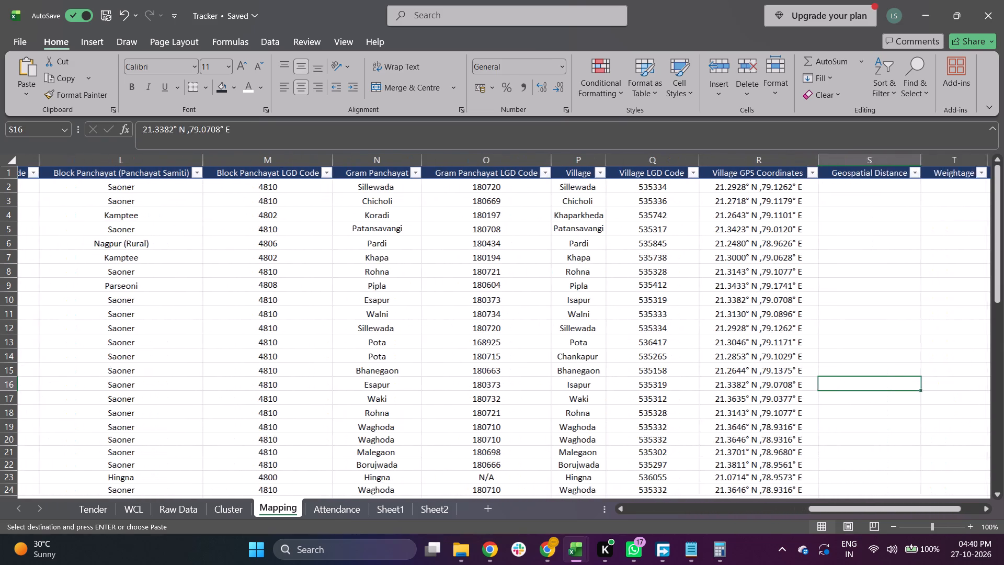
key(Right)
key(Left)
key(Left)
key(Left)
key(Left)
key(Left)
key(Left)
key(Left)
key(Left)
key(Left)
key(Left)
Look through the lower Mapping rows to the blank area below the data, returning to the Weightage column in row 29.
key(Down)
key(Down)
key(Down)
key(Down)
key(Down)
key(Down)
key(Down)
key(Down)
key(Down)
key(Down)
key(Down)
key(Down)
key(Down)
key(Down)
key(Down)
key(Down)
key(Down)
key(Down)
key(Down)
key(Down)
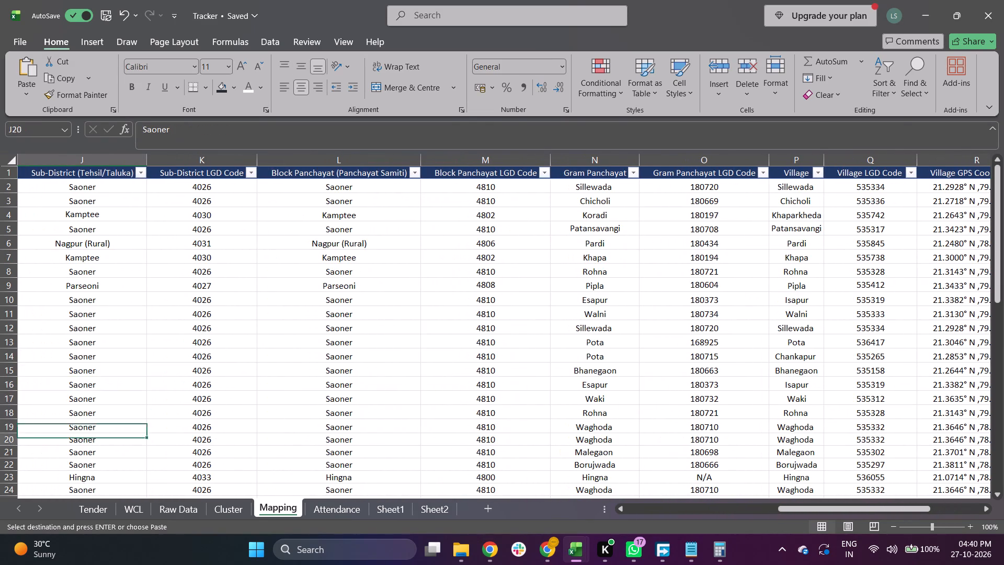
key(Right)
key(Right)
key(Right)
key(Right)
key(Right)
key(Right)
key(Right)
key(Right)
key(Right)
key(Right)
key(Up)
key(Up)
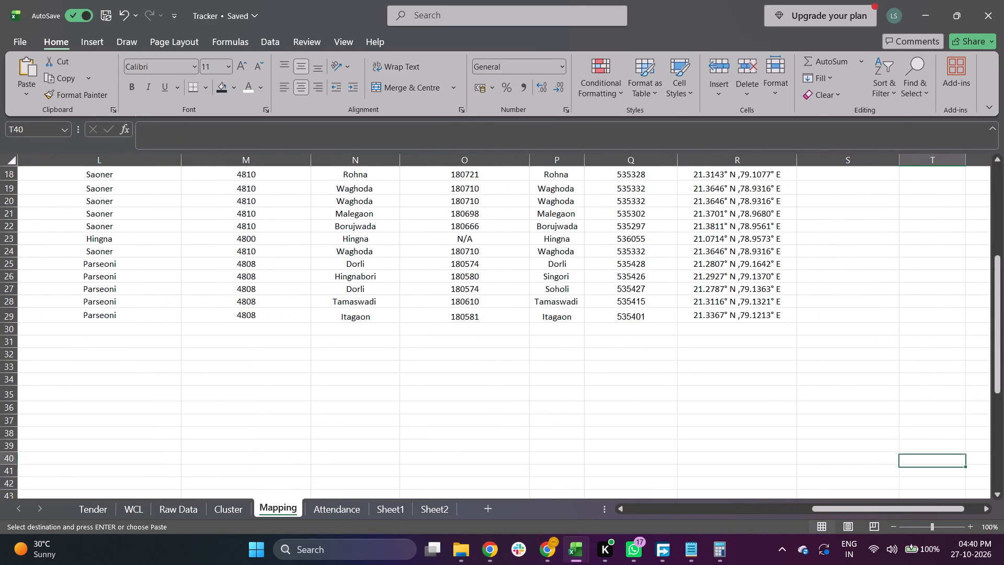
key(Up)
key(Up)
key(Up)
key(Up)
key(Up)
key(Up)
key(Up)
key(Up)
key(Up)
key(Up)
key(Up)
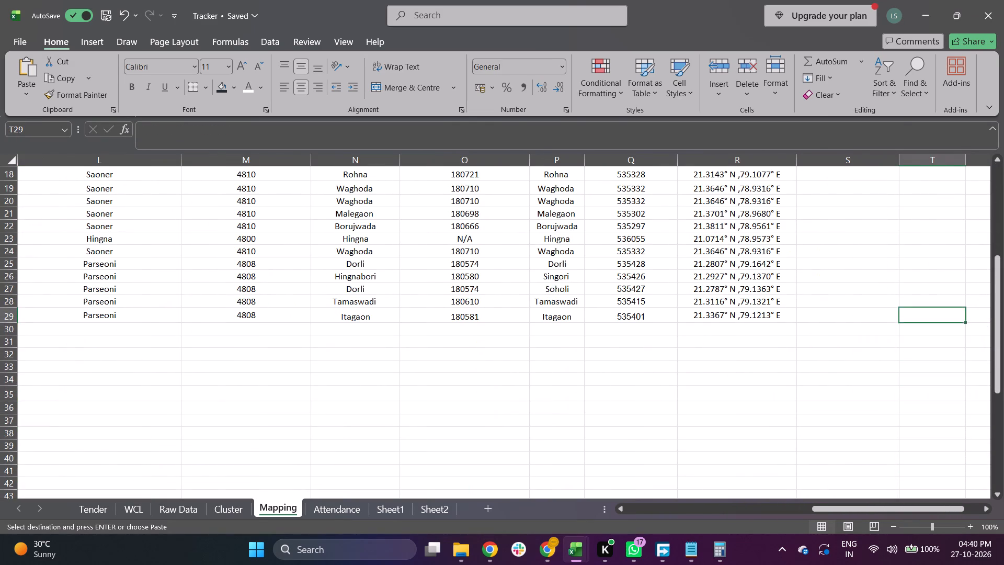
Examine the Itagaon entry in row 29 across its village, Gram Panchayat and Block Panchayat columns.
key(Left)
key(Left)
key(Left)
key(Left)
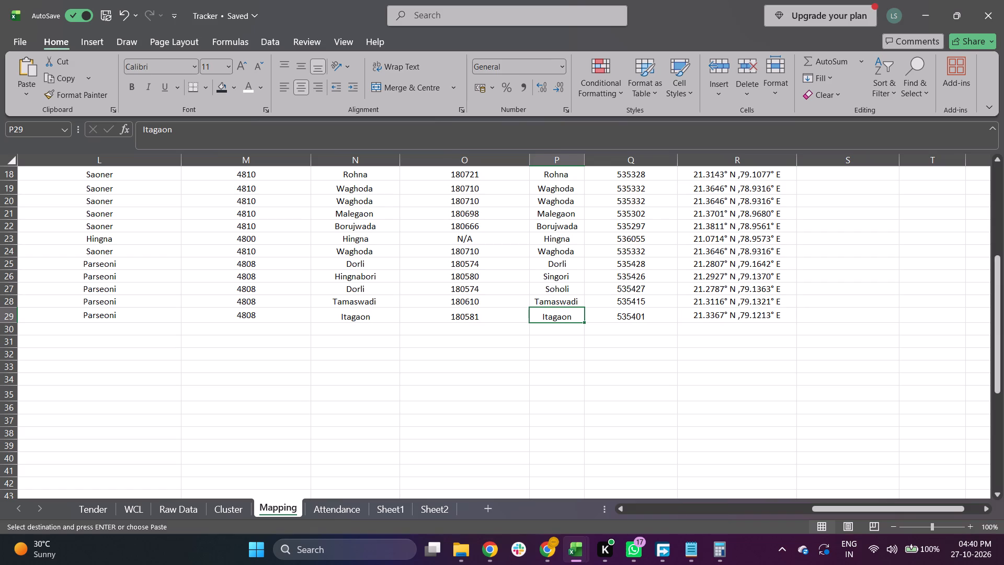
key(Left)
key(Left)
key(Left)
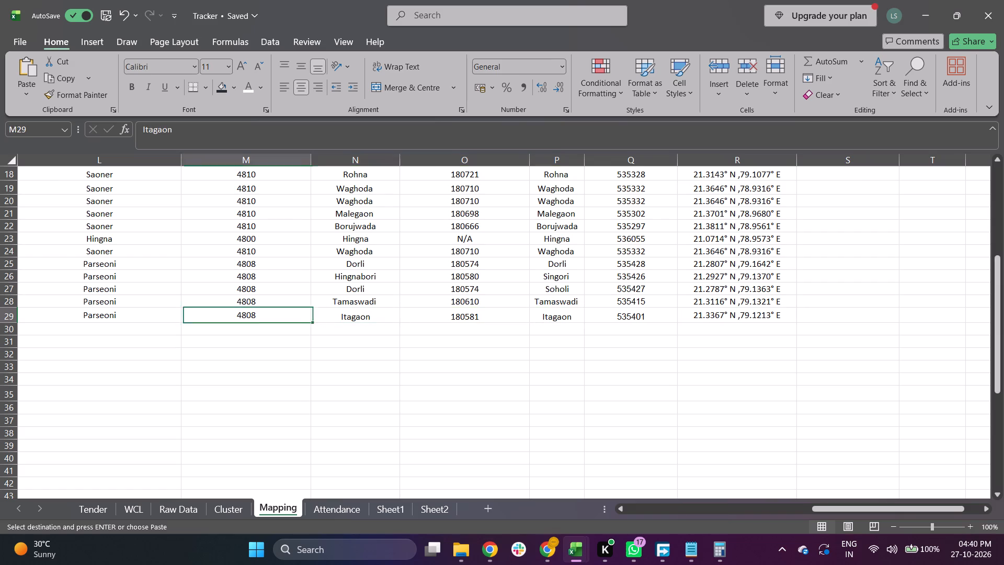
key(Left)
key(Left)
key(Right)
key(Right)
key(Right)
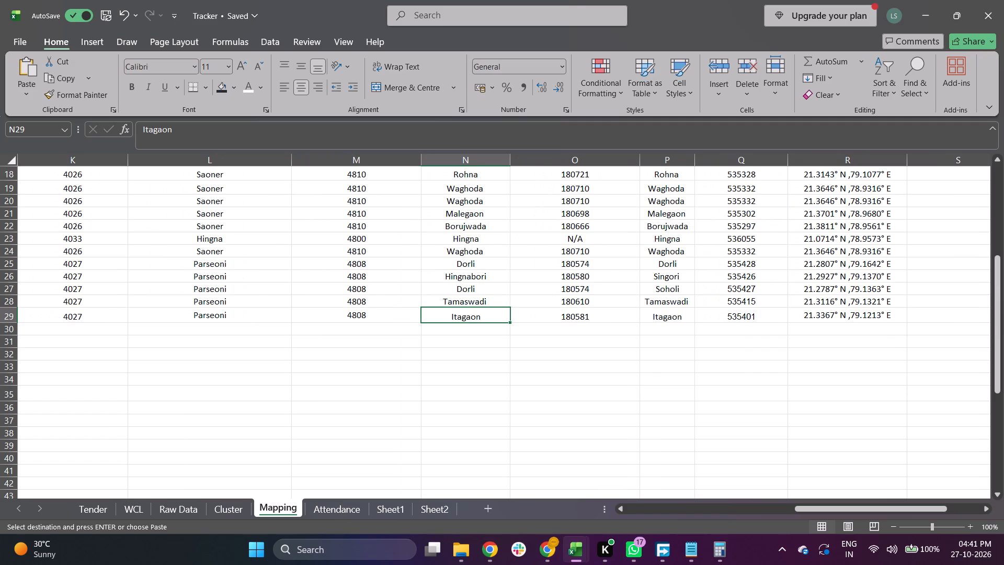
Check row 29 from the Gram Panchayat column back to the serial number, cluster, mine and mine GPS coordinate columns.
key(Left)
key(Left)
key(Left)
key(Left)
key(Left)
key(Left)
key(Left)
key(Left)
key(Left)
key(Left)
key(Left)
key(Left)
key(Left)
key(Left)
key(Left)
key(Left)
key(Left)
key(Left)
key(Left)
key(Left)
key(Left)
key(Left)
key(Left)
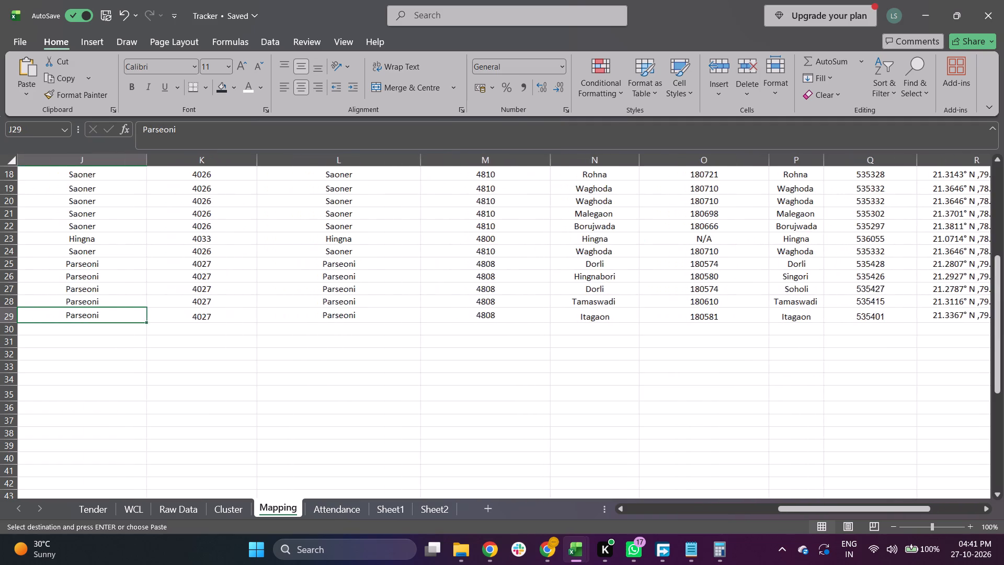
key(Right)
key(Right)
key(Right)
key(Right)
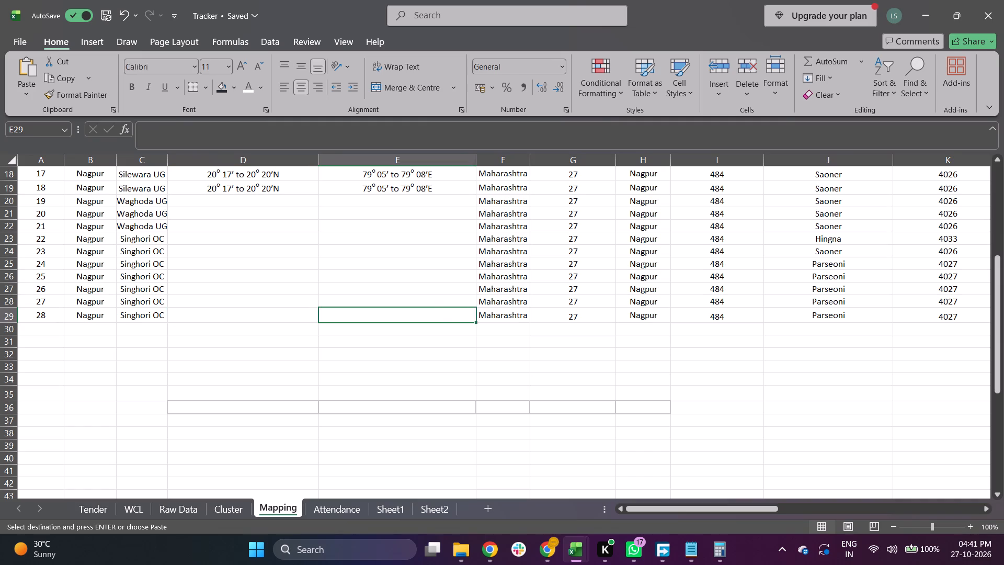
Examine row 29 of the Mapping sheet across its administrative, village and Gram Panchayat columns and back towards the serial number.
key(Right)
key(Right)
key(Right)
key(Right)
key(Right)
key(Right)
key(Right)
key(Right)
key(Right)
key(Right)
key(Right)
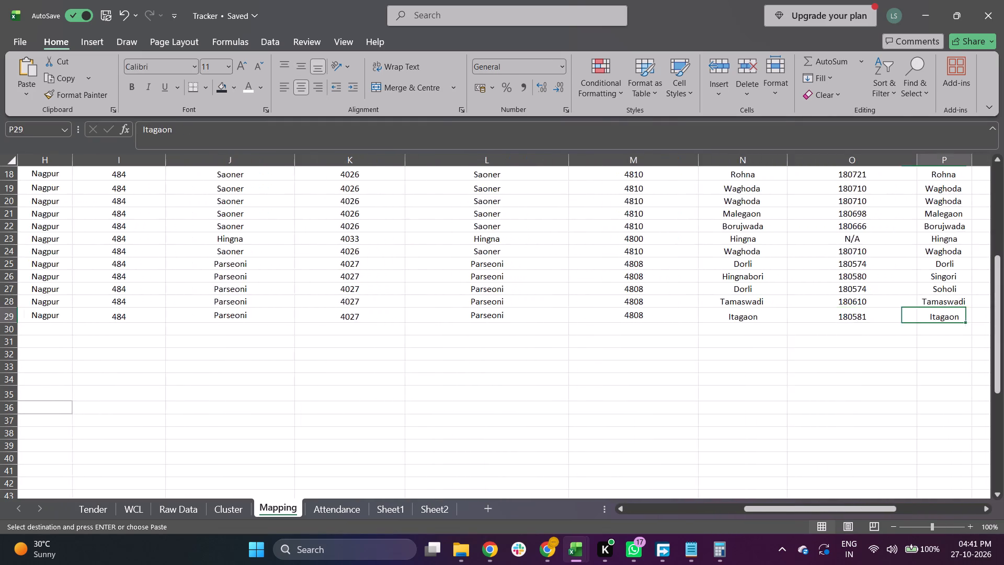
key(Right)
key(Right)
key(Right)
key(Right)
key(Right)
key(Right)
key(Left)
key(Left)
key(Left)
key(Left)
key(Left)
key(Left)
key(Left)
key(Left)
key(Left)
key(Left)
key(Left)
key(Left)
key(Left)
key(Left)
key(Left)
key(Left)
key(Left)
key(Left)
key(Left)
key(Left)
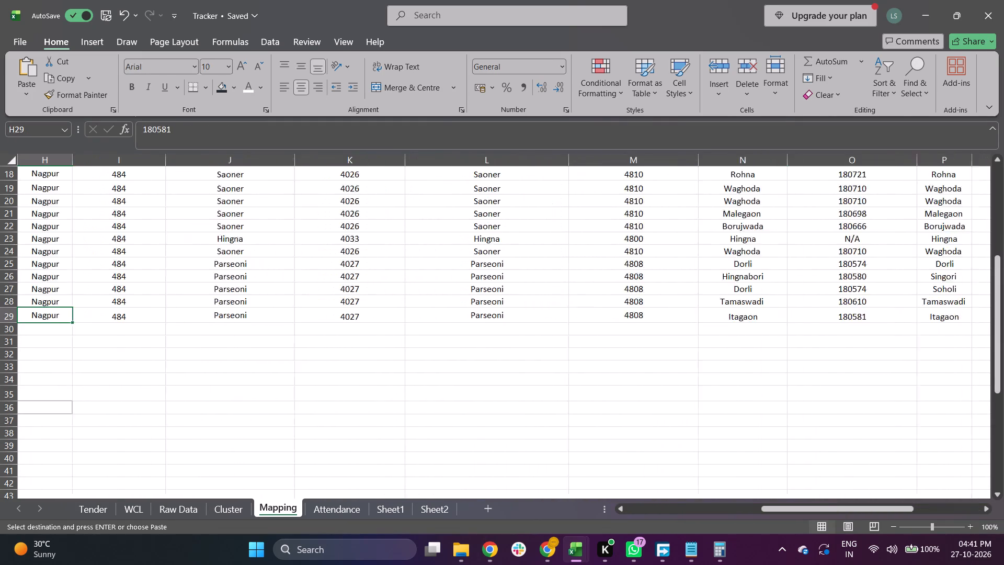
Review the Mapping entries from row 25 back up to the header row in the State column.
key(Up)
key(Up)
key(Up)
key(Up)
key(Right)
key(Right)
key(Right)
key(Right)
key(Right)
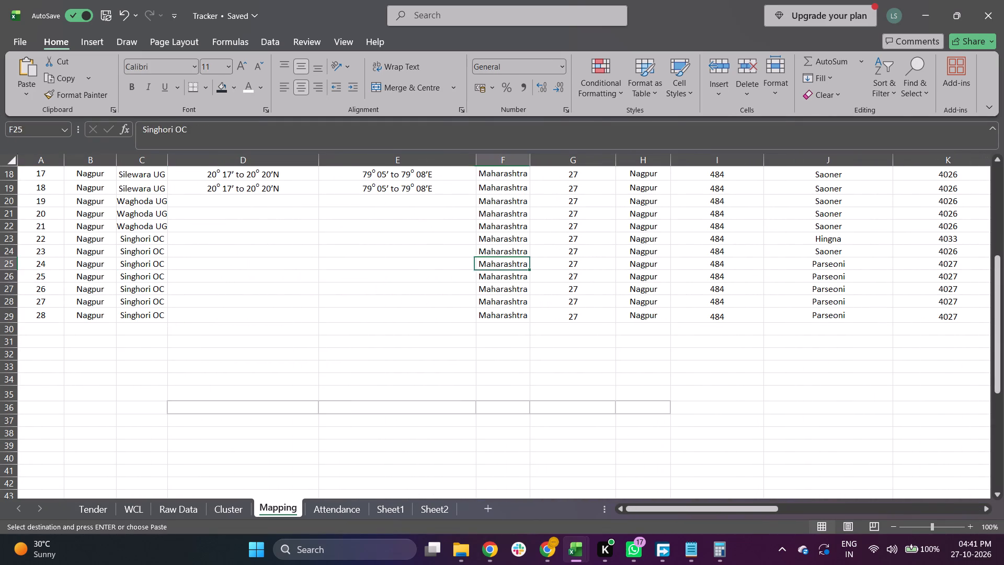
key(Up)
key(Up)
key(Up)
key(Up)
key(Up)
key(Up)
key(Up)
key(Up)
key(Up)
key(Up)
key(Up)
key(Up)
key(Up)
key(Up)
key(Up)
key(Up)
key(Up)
key(Up)
key(Up)
key(Up)
key(Up)
key(Up)
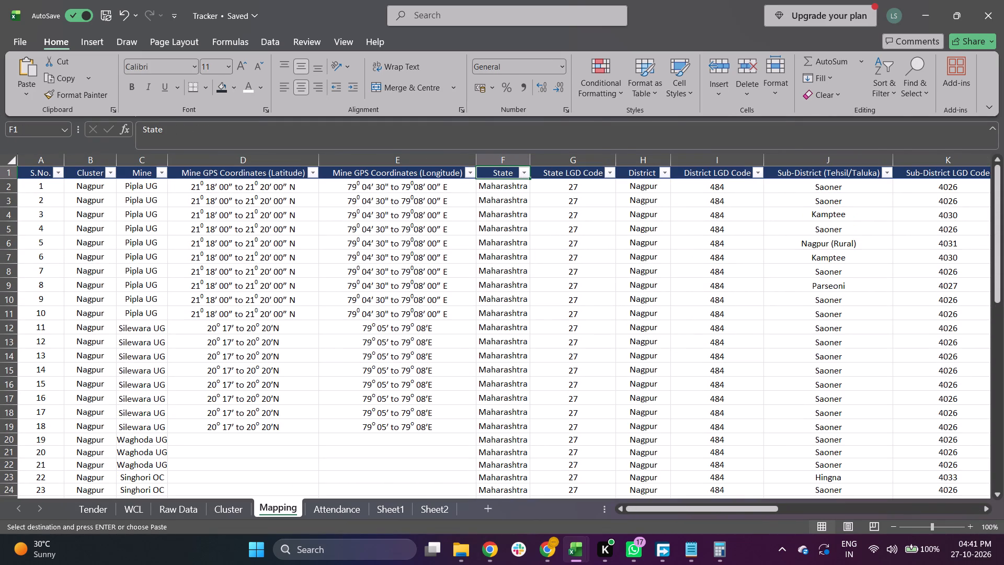
Switch to the Household Survey workbook and review its village and mine name rows back up to the header.
key(alt+Tab)
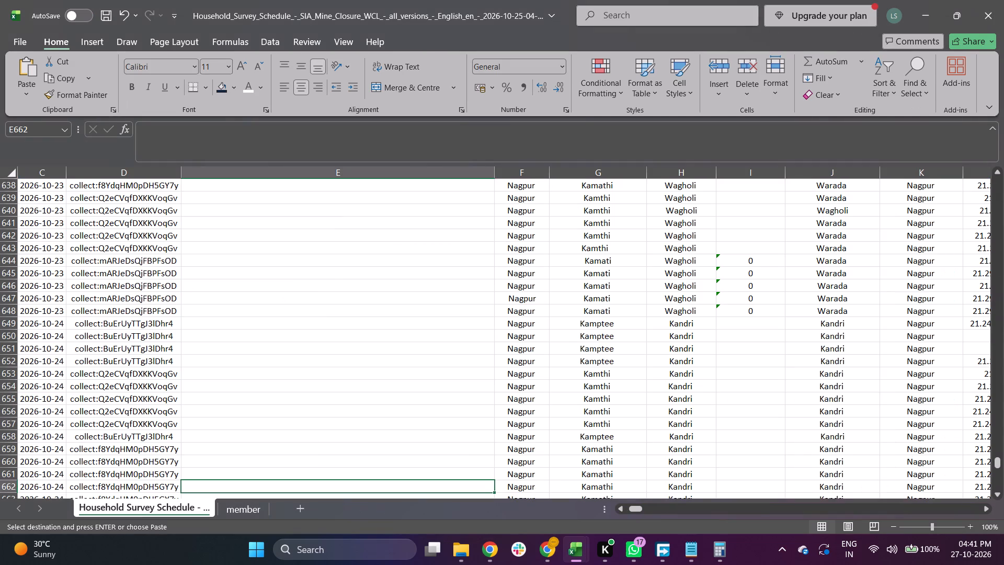
scroll(243, 376, down, 3)
scroll(243, 376, left, 2)
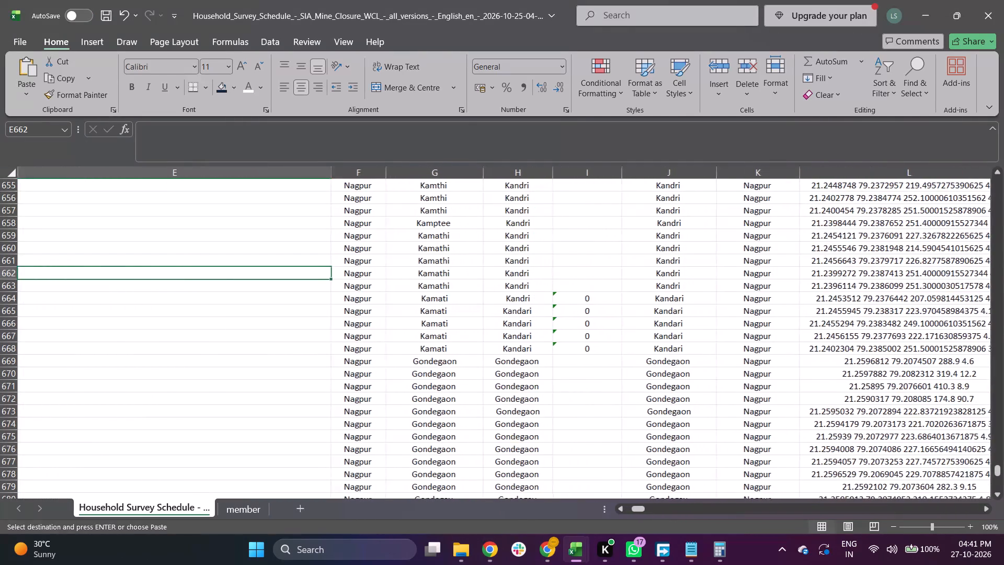
scroll(364, 401, up, 19)
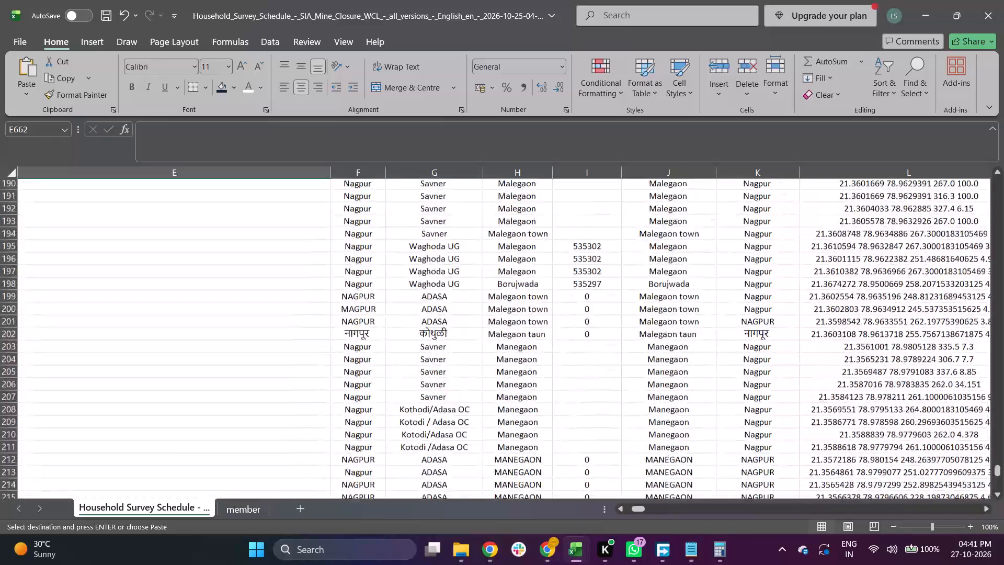
scroll(364, 401, up, 5)
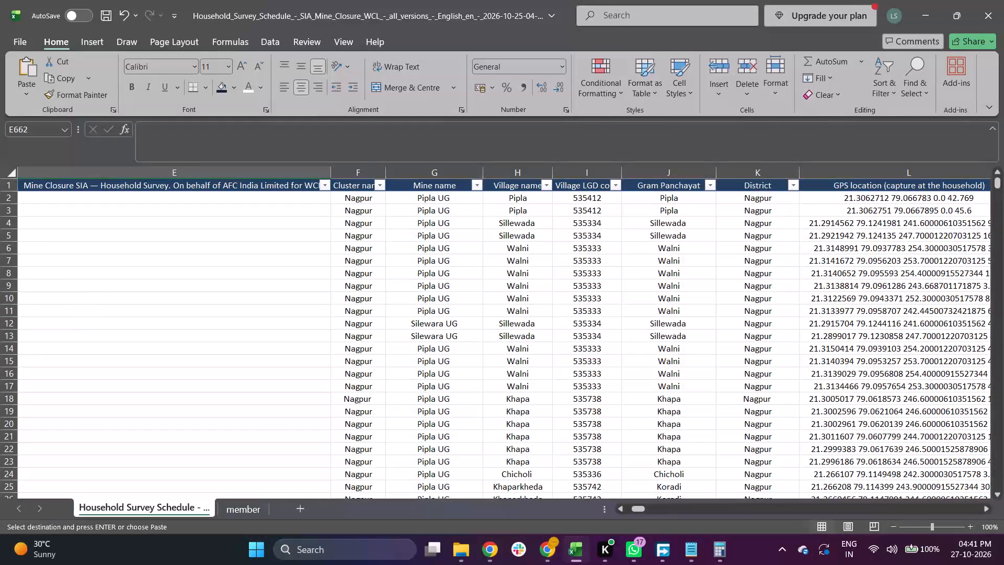
scroll(603, 377, left, 2)
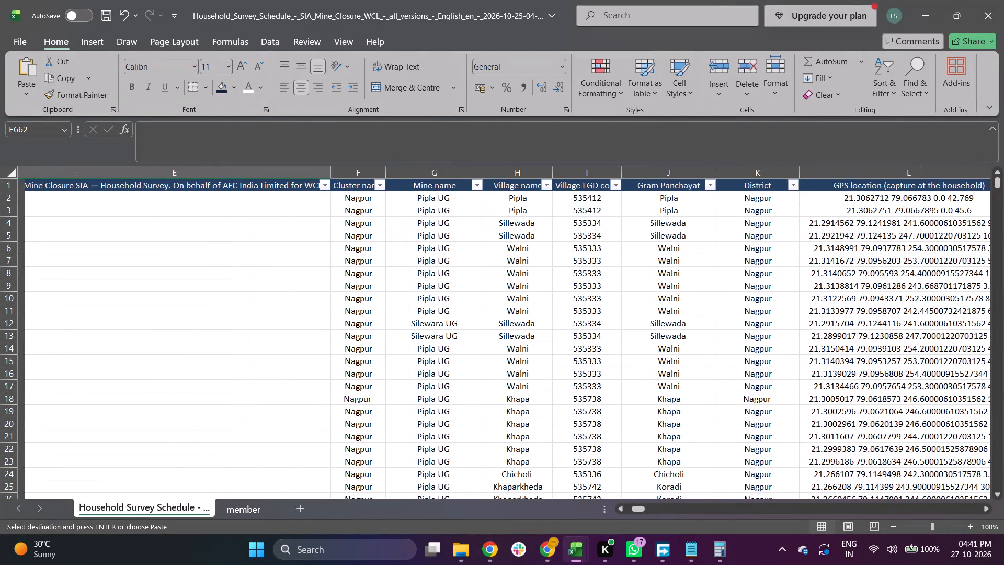
scroll(603, 377, left, 1)
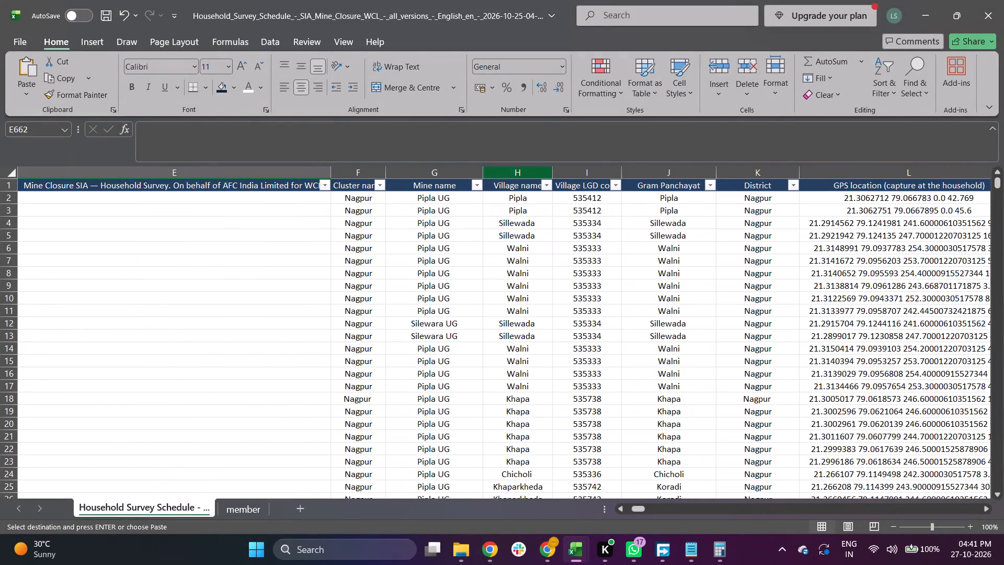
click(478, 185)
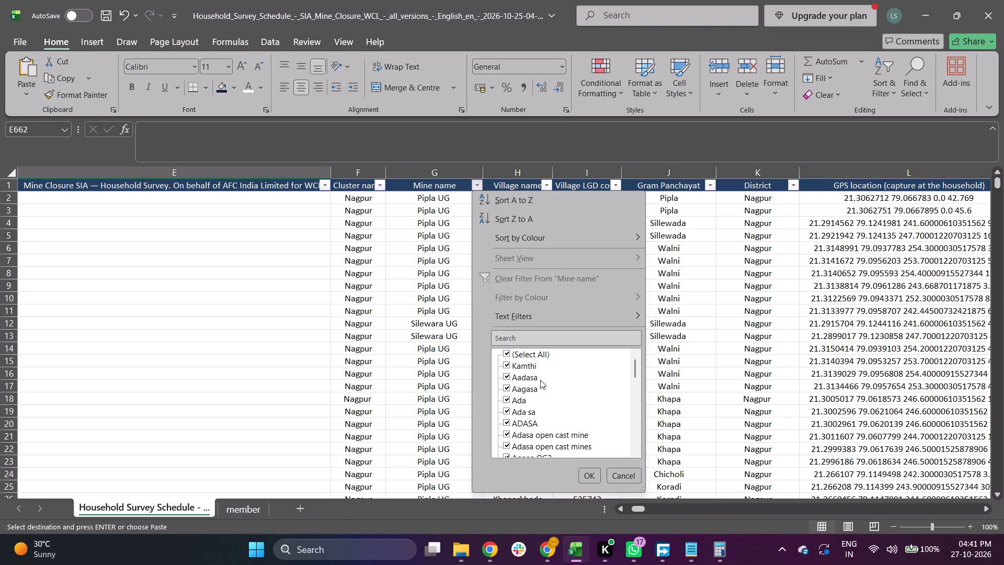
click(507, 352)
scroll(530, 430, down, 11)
Switch to the Tracker and check the mine names in the Mapping sheet's last rows.
key(alt+Tab)
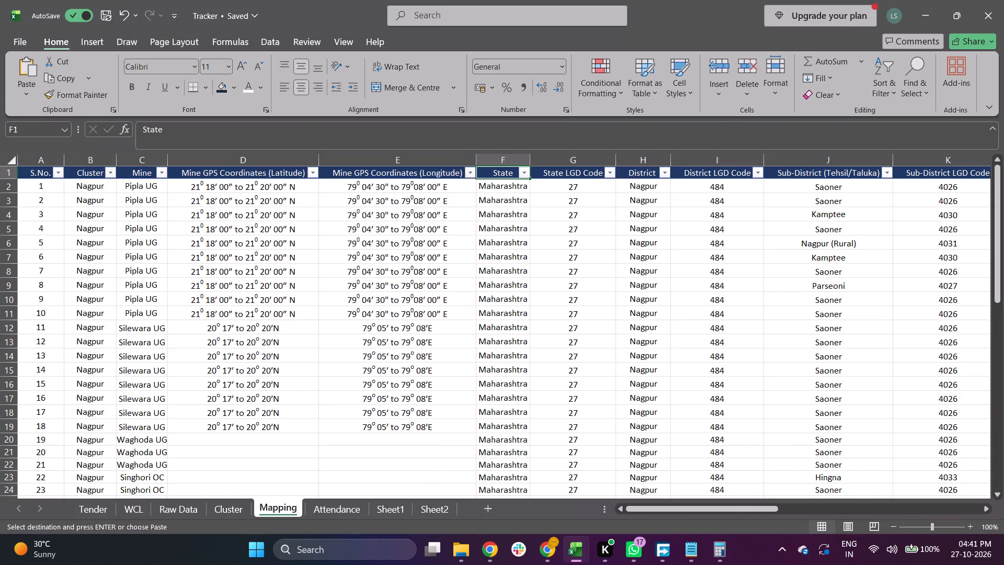
scroll(270, 397, down, 7)
scroll(270, 397, up, 5)
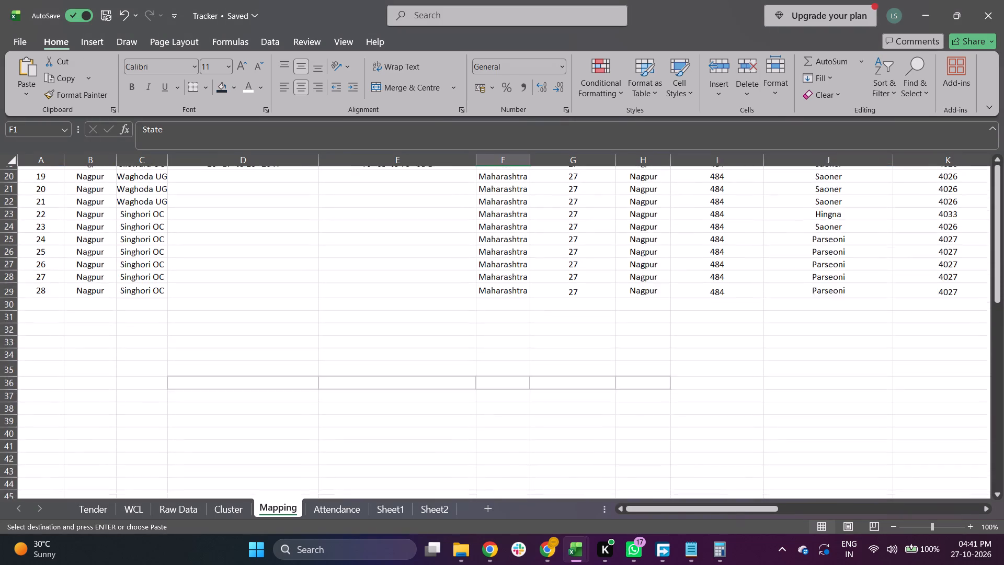
Back in the Household Survey workbook, filter the Mine name column to Singhori OC, searching its values for "sin".
key(alt+Tab)
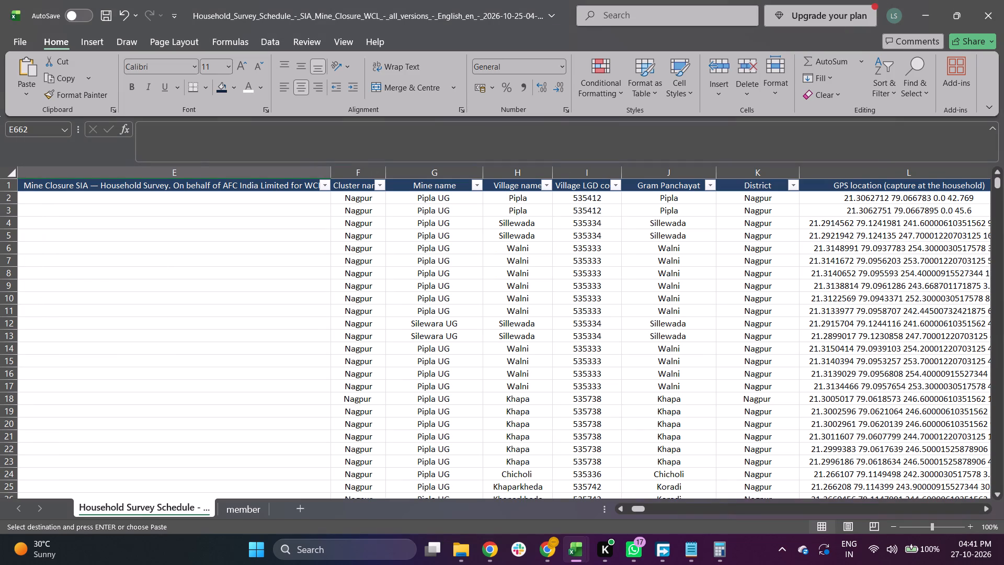
click(484, 186)
click(482, 186)
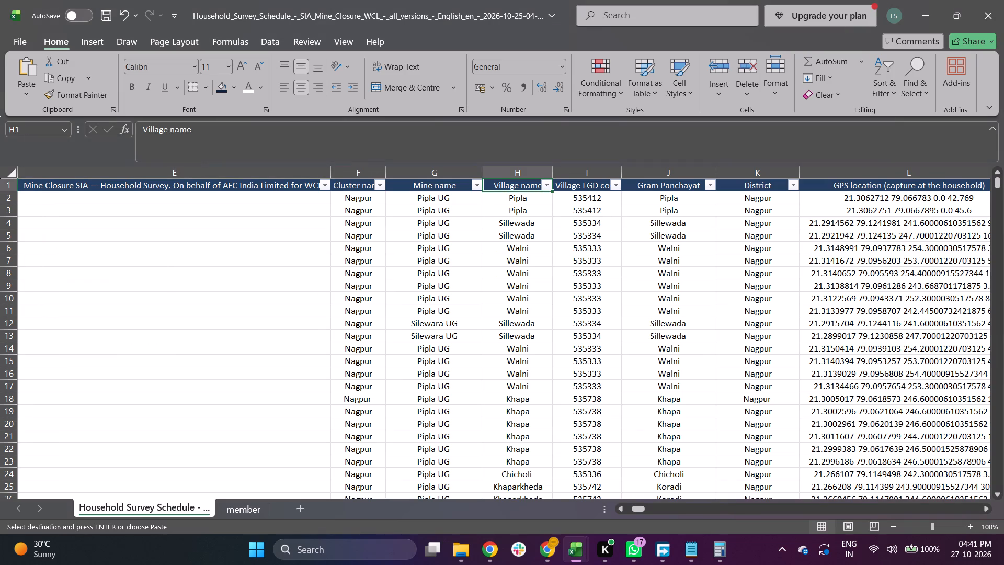
click(519, 337)
text(sin)
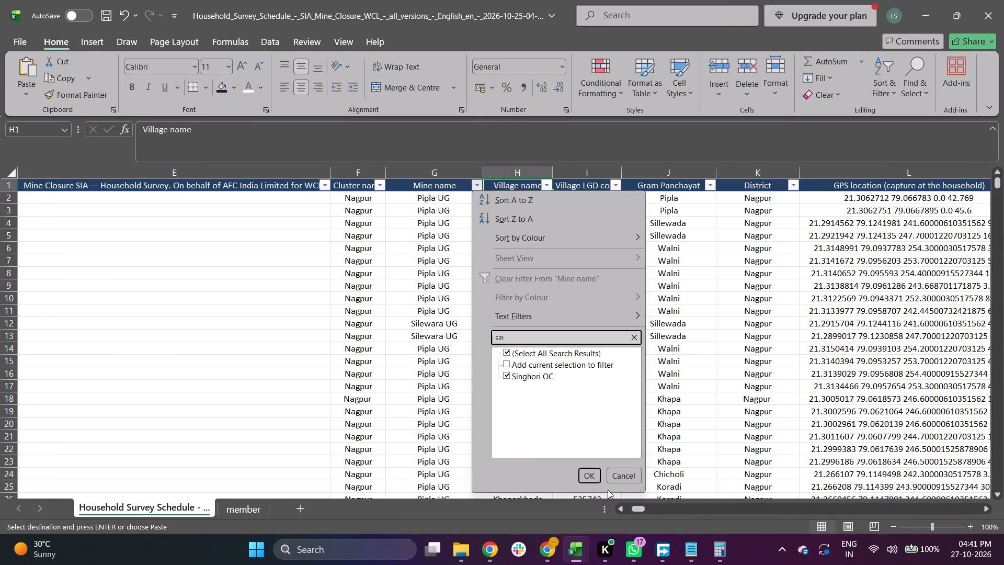
click(593, 478)
Find the Gundhri and Gundhari entries among the Singhori OC rows and copy the village name Gundhari from row 580.
scroll(607, 421, down, 2)
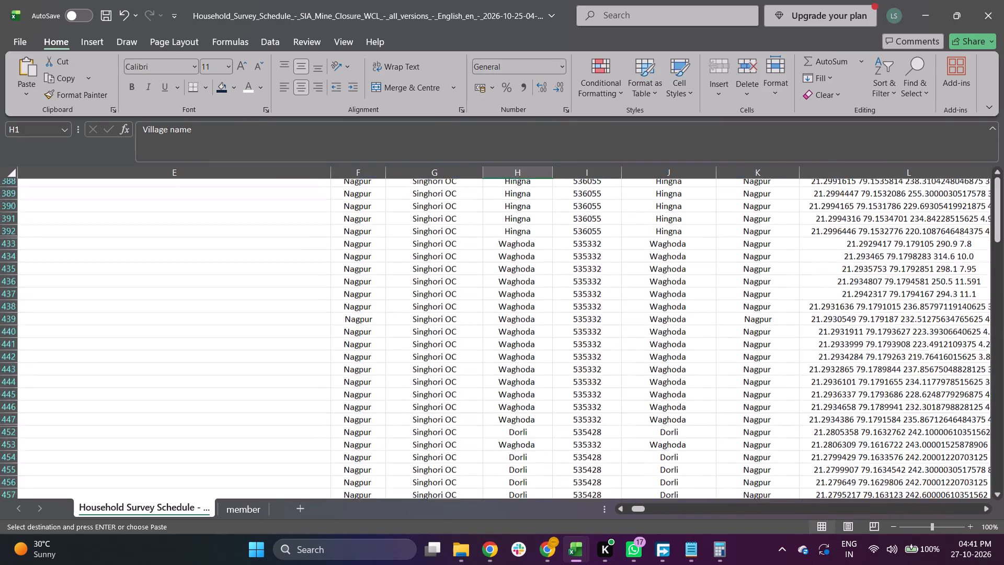
scroll(607, 421, down, 9)
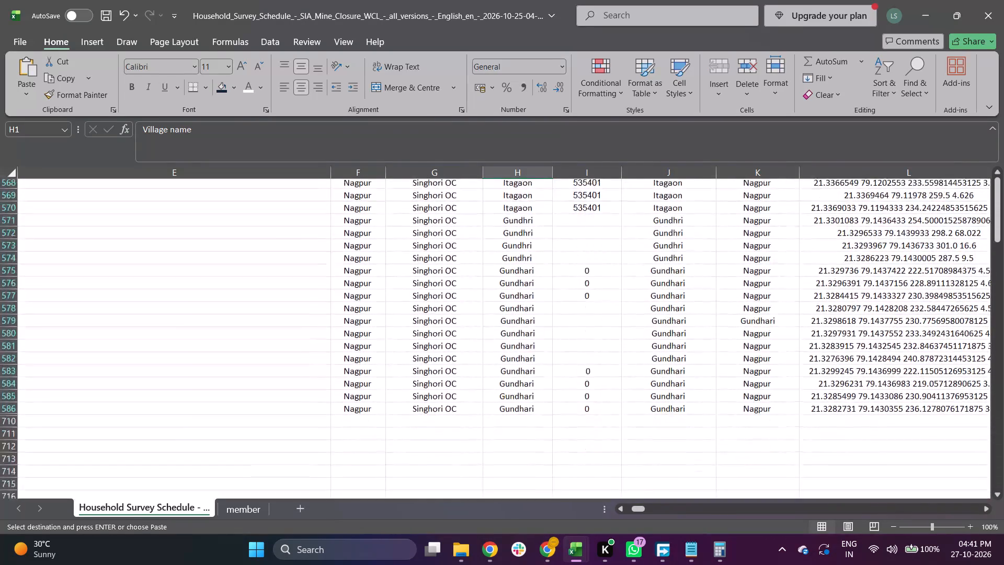
scroll(607, 421, down, 1)
scroll(607, 421, up, 1)
click(653, 324)
key(Up)
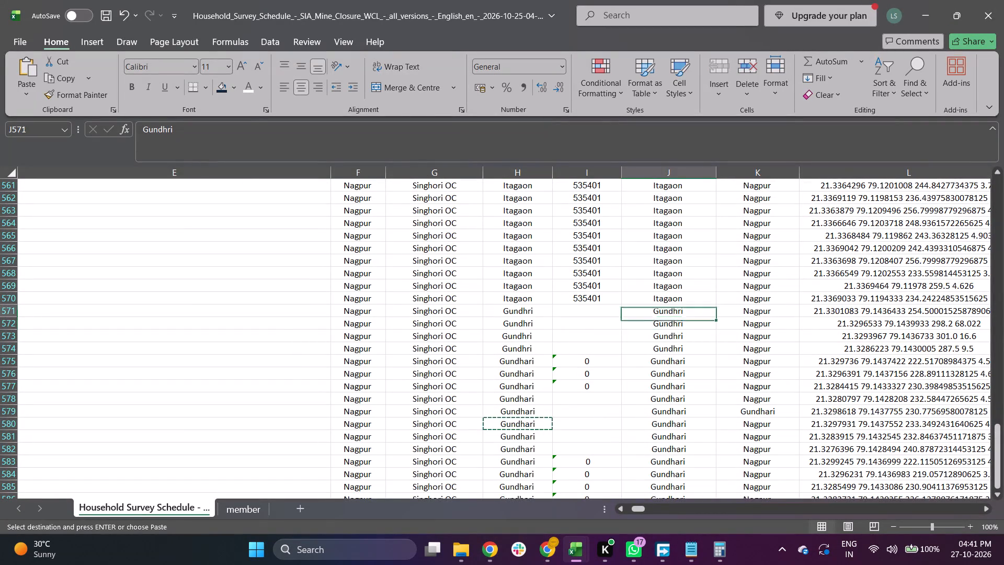
key(Down)
key(Down)
key(Down)
key(Down)
key(Down)
key(Down)
key(Down)
key(Down)
key(Left)
key(Left)
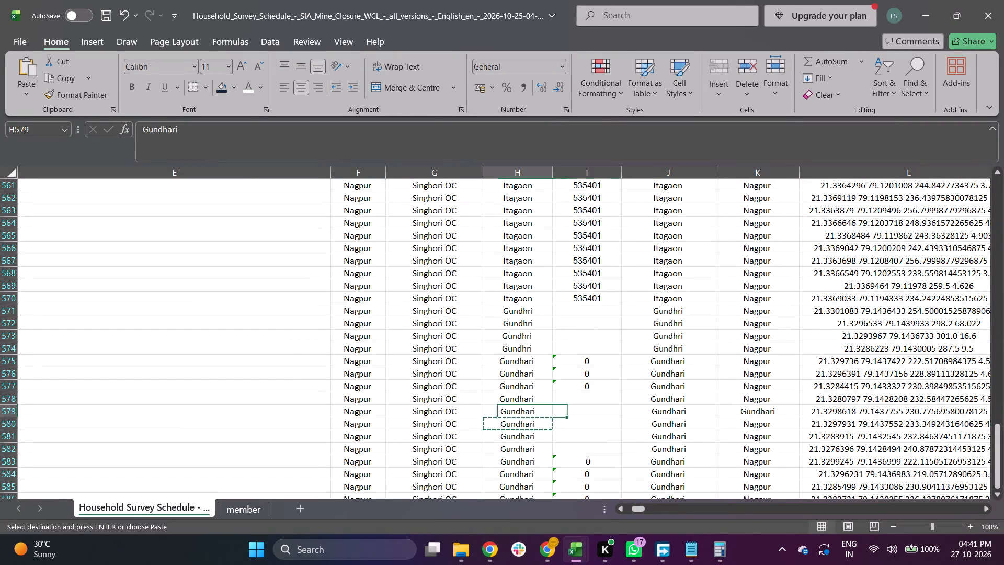
key(Down)
key(ctrl+c)
Switch to Chrome, search Google for "Gundhari village in nagpur district" and read the expanded AI Overview.
key(alt+Tab)
key(alt+Tab)
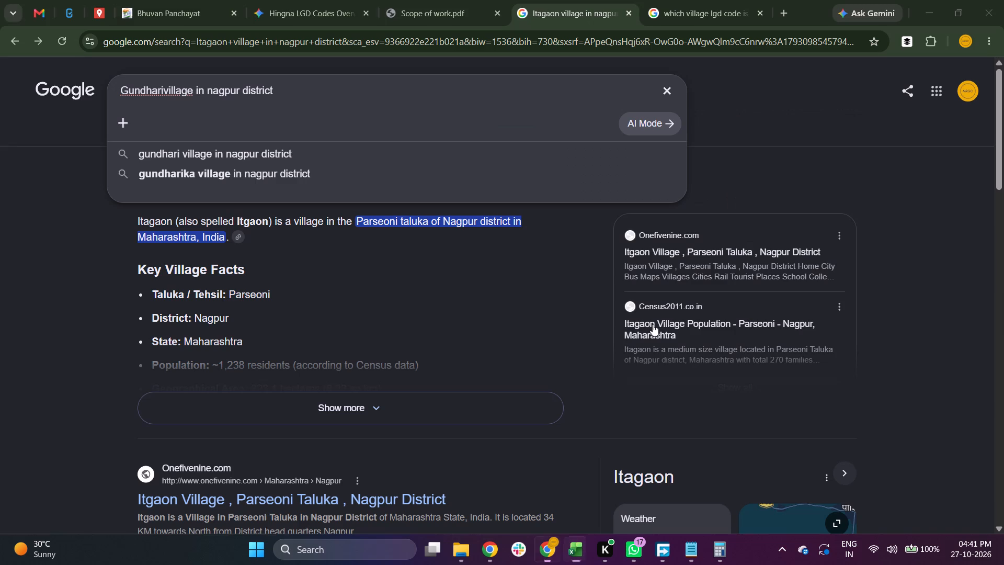
key(space)
key(Return)
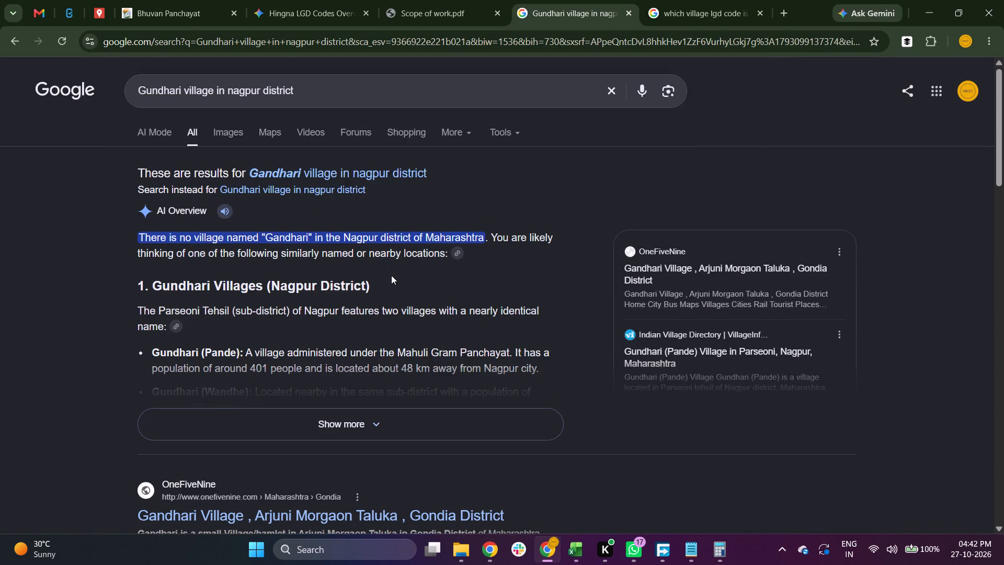
scroll(374, 279, down, 1)
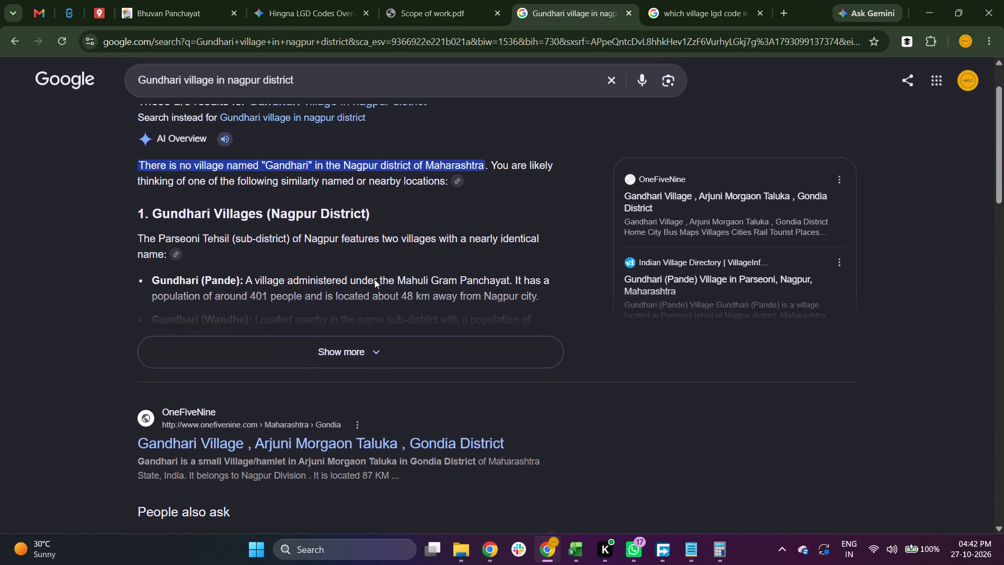
scroll(374, 279, down, 1)
click(391, 354)
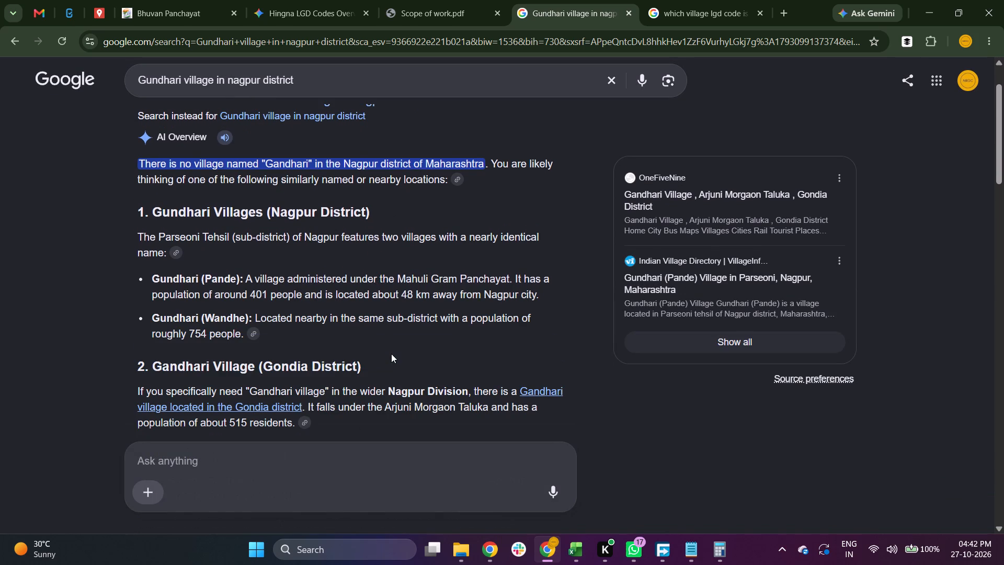
Return to the Household Survey workbook and copy the alternative village spelling Gundhri from row 573.
key(alt+Tab)
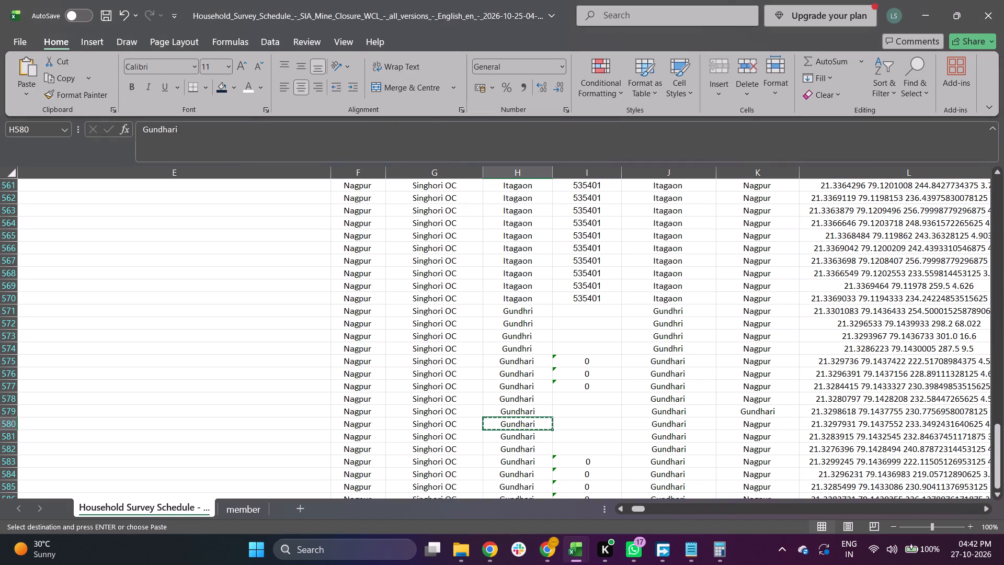
key(Up)
key(Up)
key(Up)
key(Up)
key(Up)
key(Up)
key(Up)
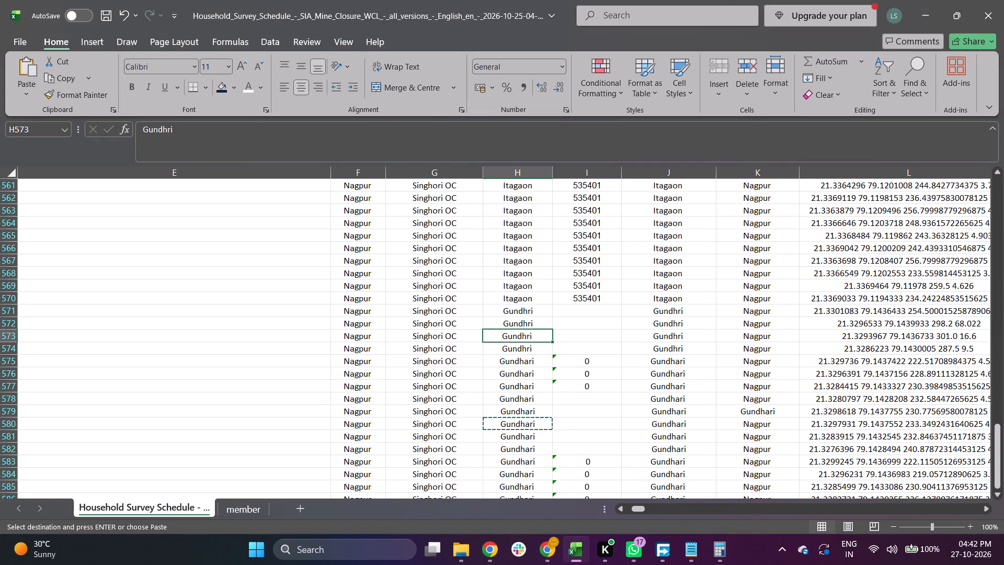
key(ctrl+c)
Switch to Chrome, search Google for "Gundhri village in nagpur district" and read the village variants and location details.
key(alt+Tab)
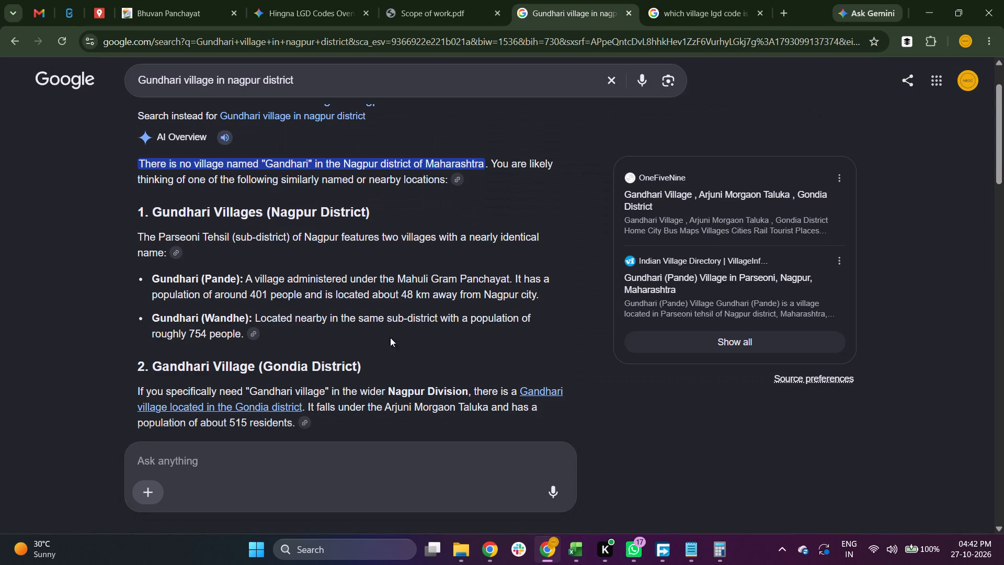
double_click(168, 82)
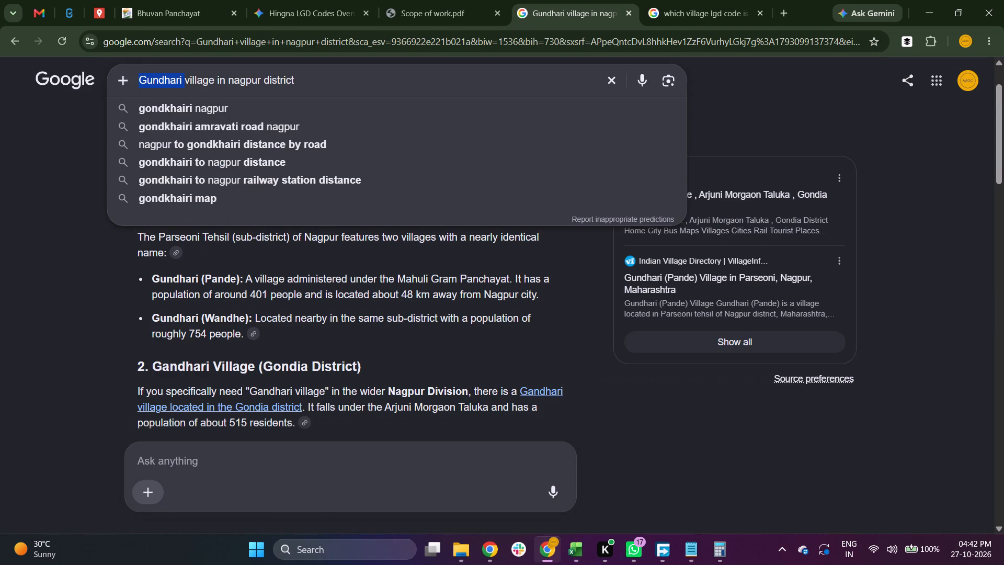
key(ctrl+v)
key(space)
key(BackSpace)
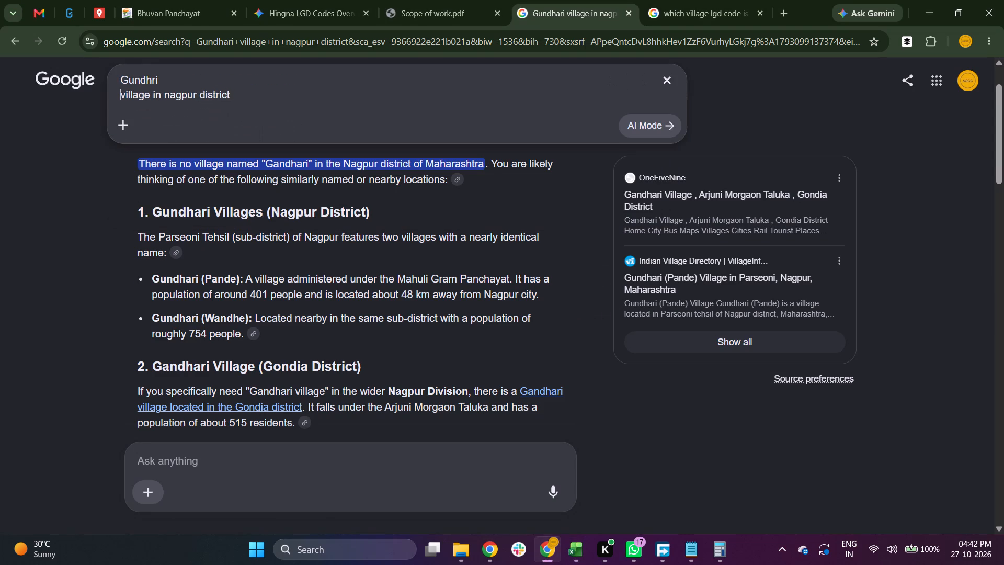
key(BackSpace)
key(space)
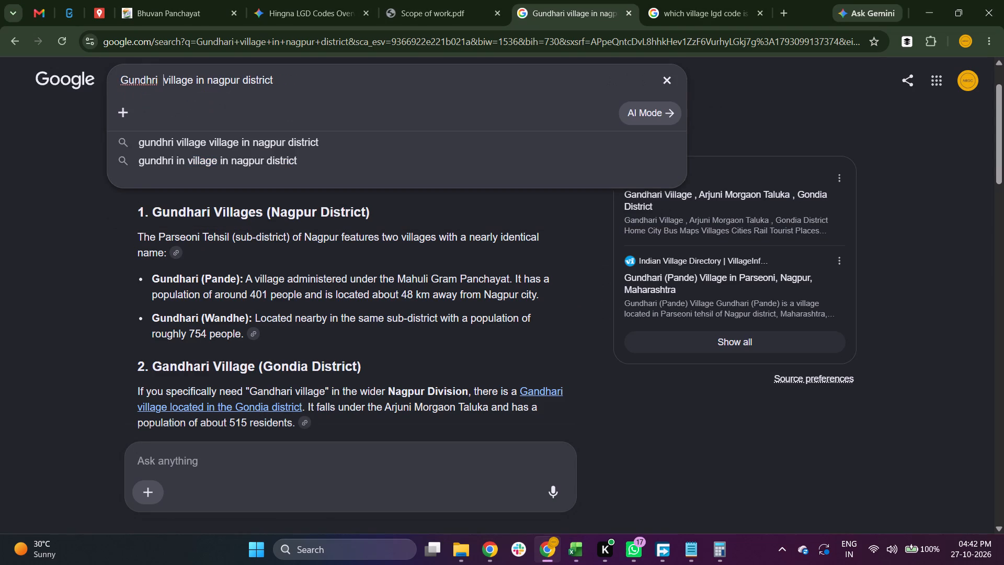
key(BackSpace)
key(Return)
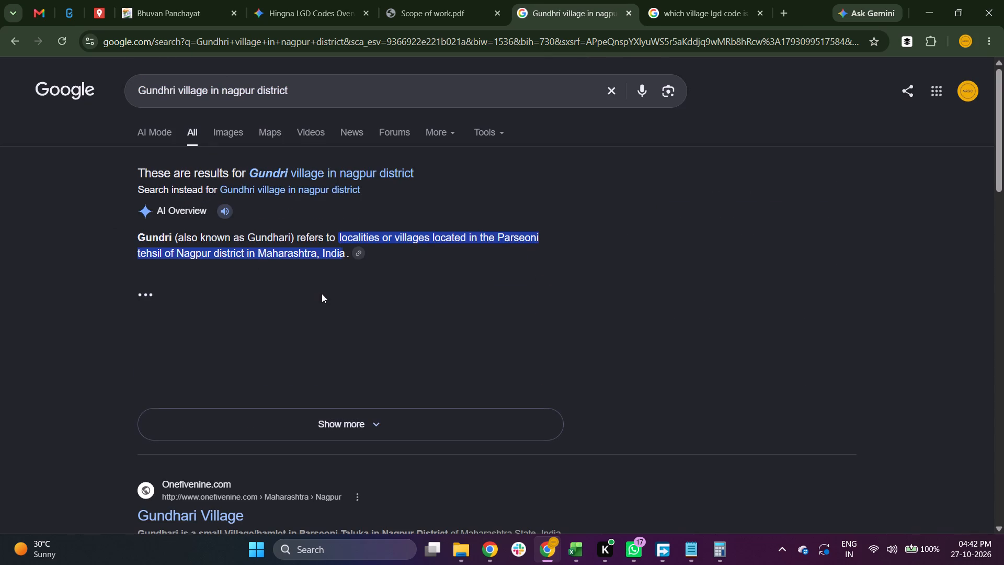
scroll(374, 327, down, 1)
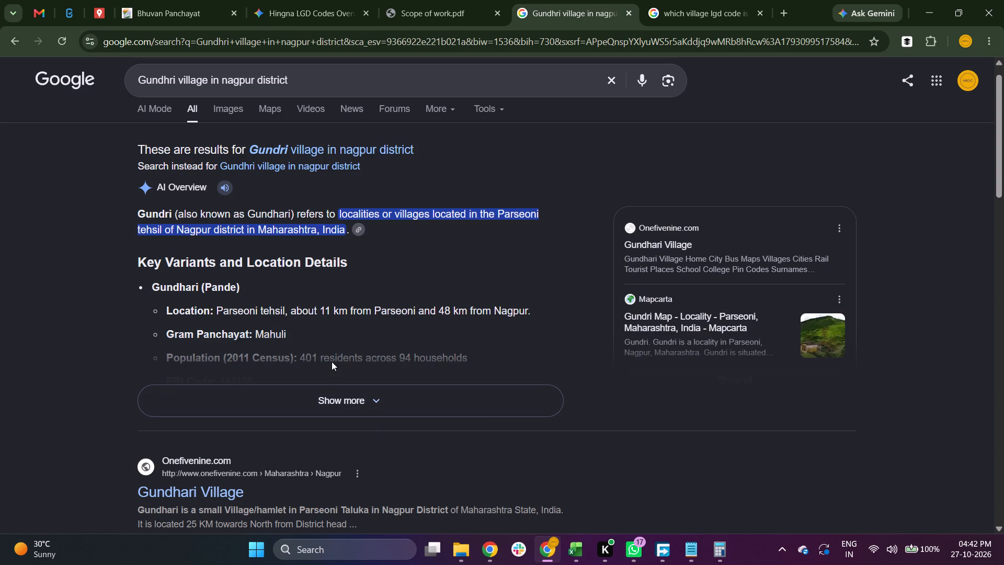
key(alt+Tab)
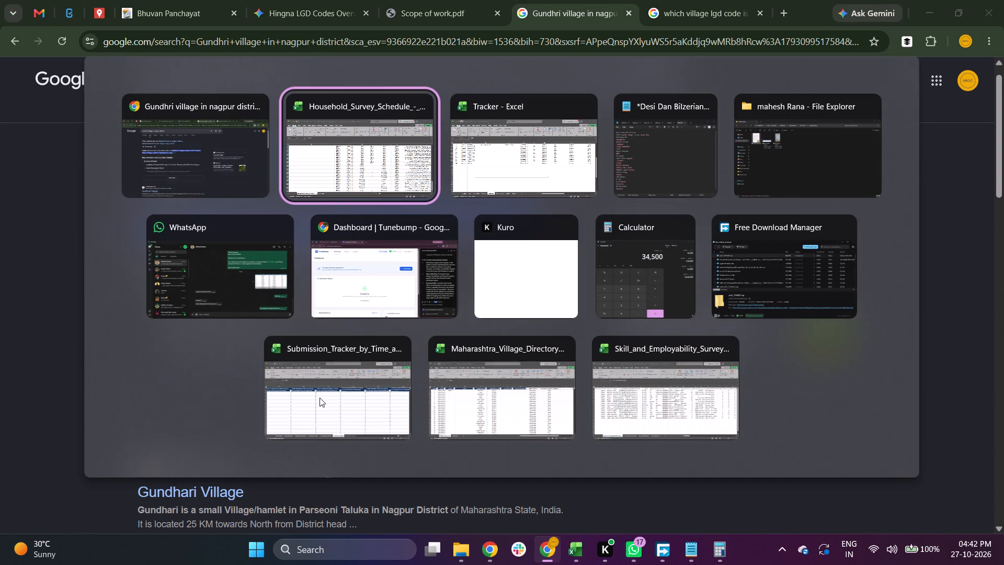
key(Right)
key(Right)
key(Right)
key(Right)
key(ctrl+c)
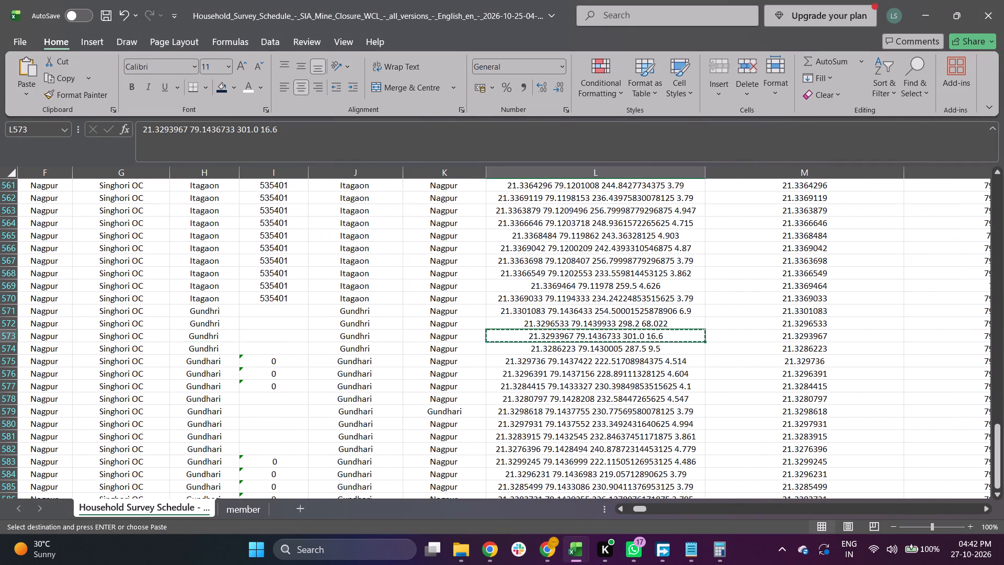
Switch to Chrome and ask a follow-up "According to these coordinates" with the copied GPS location from row 573 attached.
key(alt+Tab)
click(303, 407)
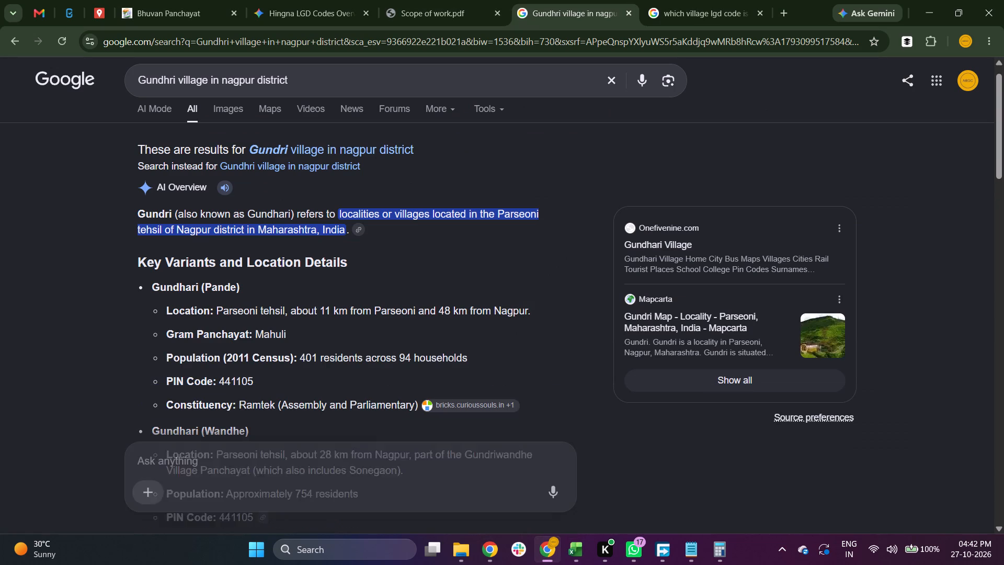
shift+click(309, 472)
text(According to these coordinates)
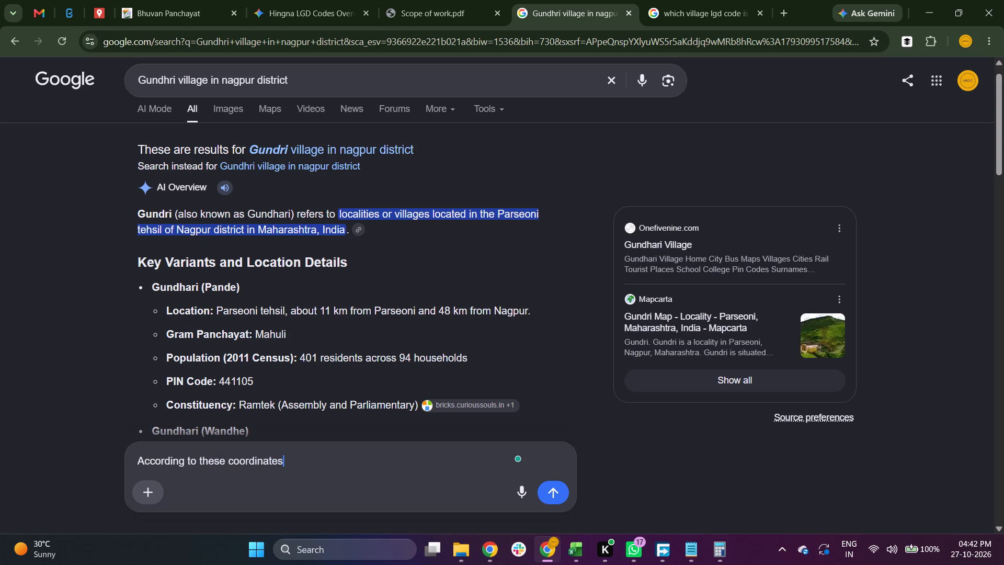
key(ctrl+c)
key(ctrl+v)
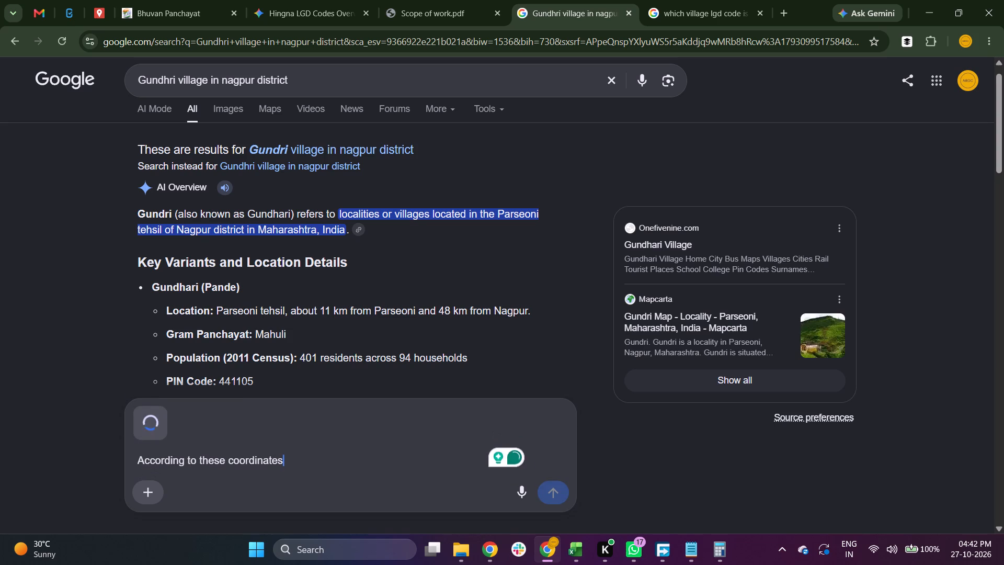
key(Return)
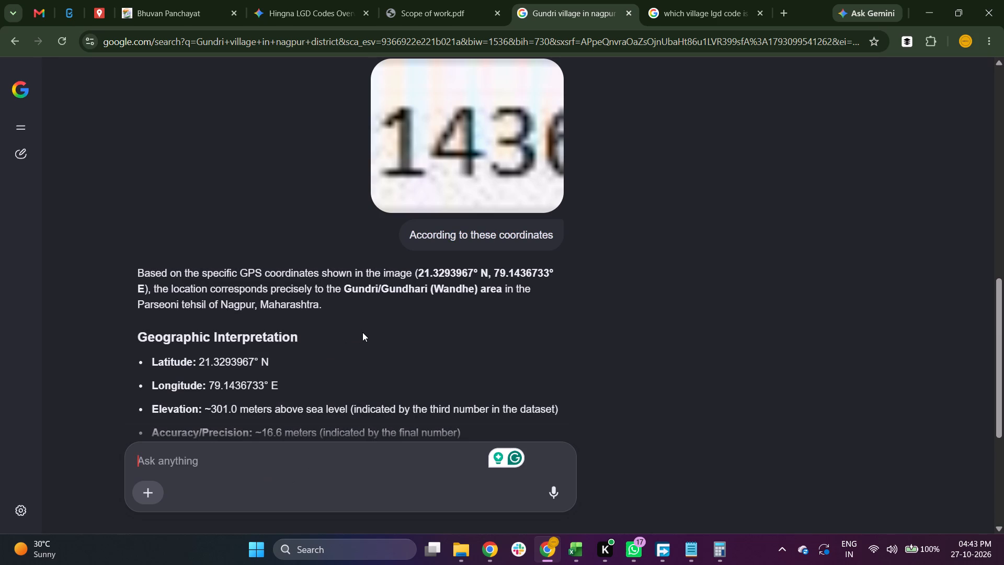
Read the coordinate-based answer on the village's identity, geographic interpretation and surrounding landmarks.
scroll(365, 332, down, 2)
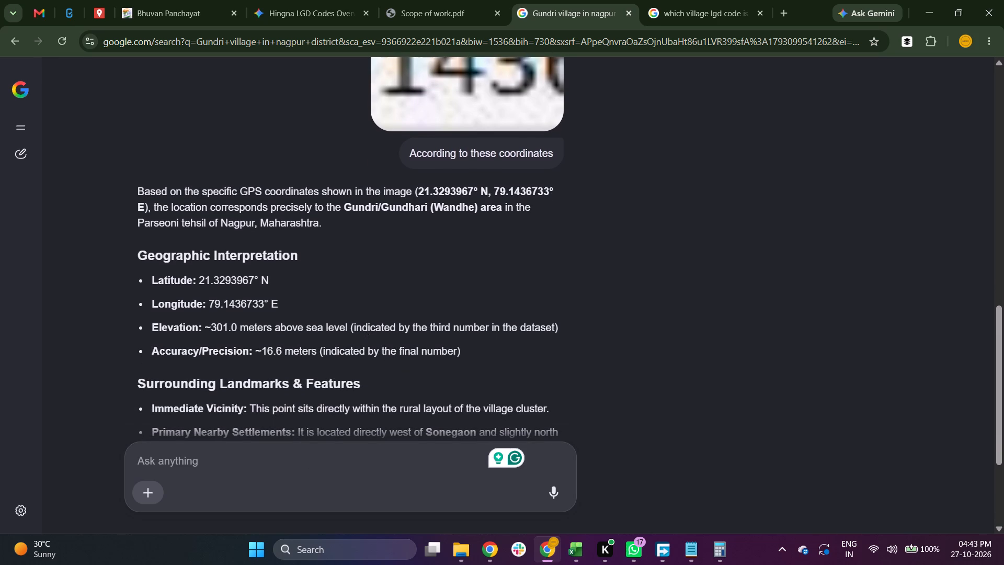
scroll(365, 332, down, 1)
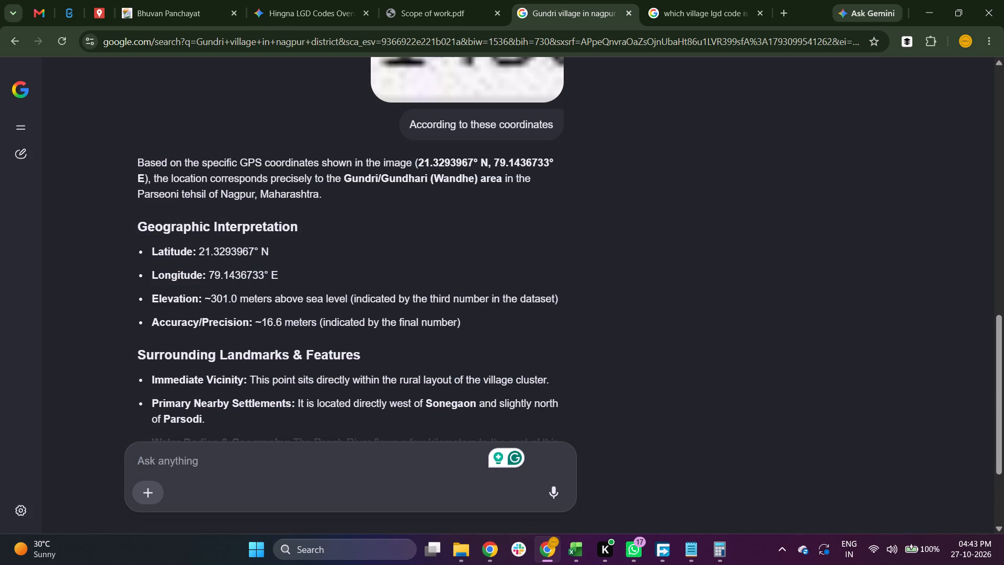
scroll(466, 298, down, 2)
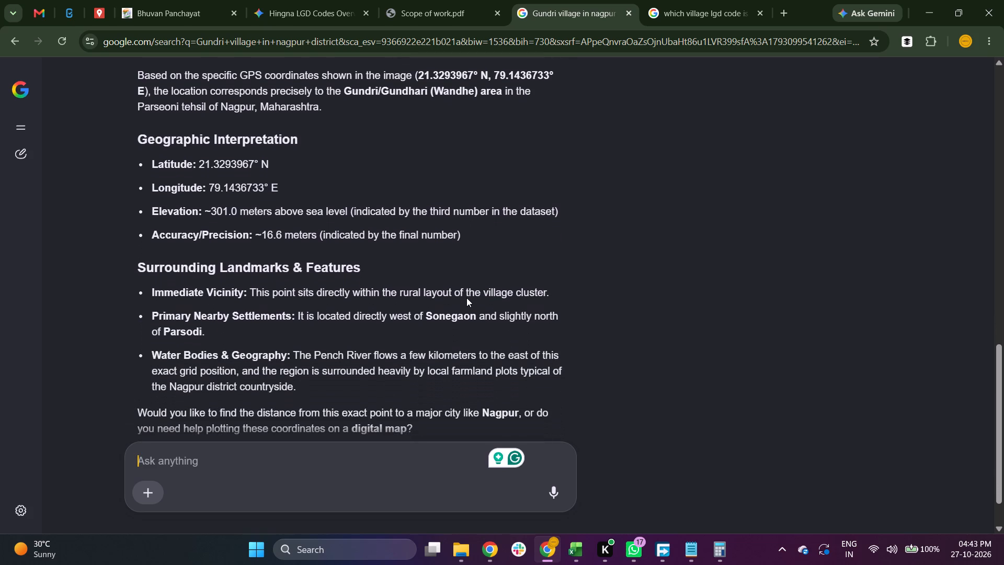
scroll(466, 298, down, 2)
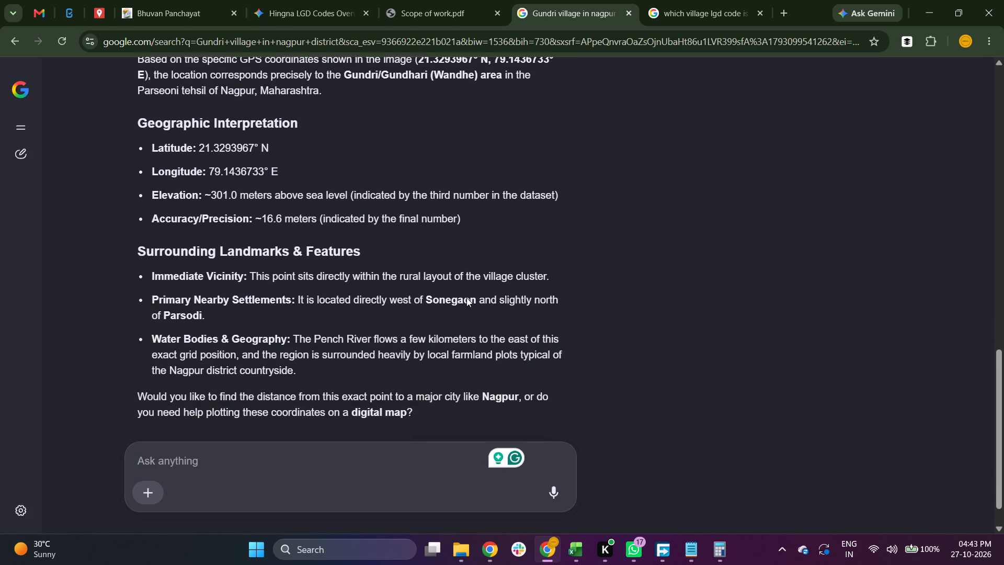
scroll(466, 298, down, 3)
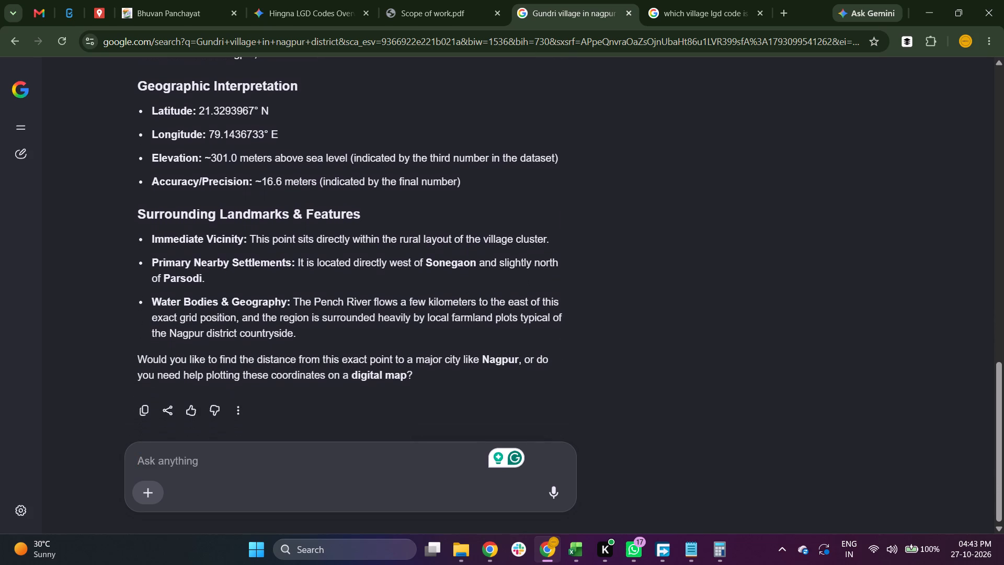
scroll(466, 298, up, 4)
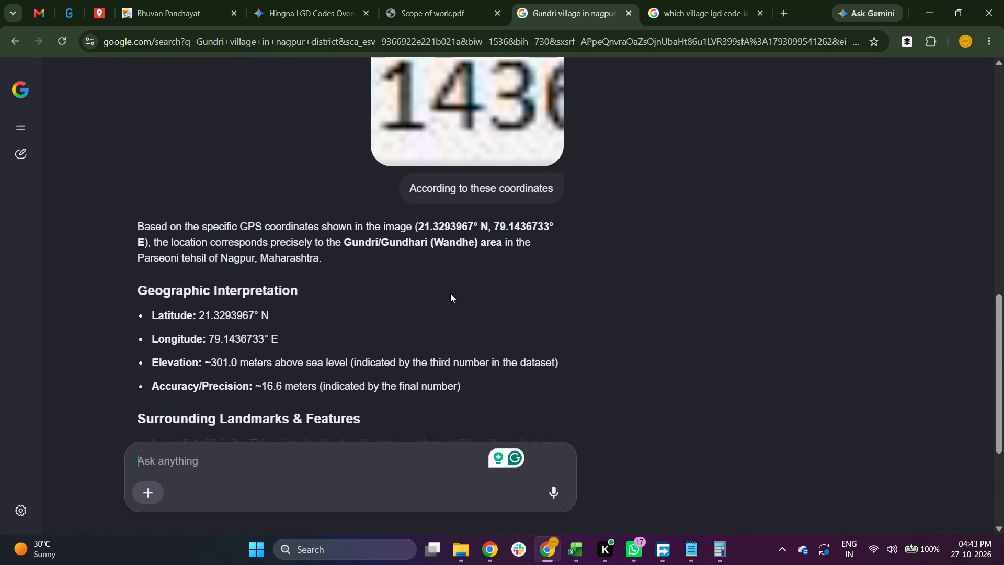
scroll(443, 291, down, 1)
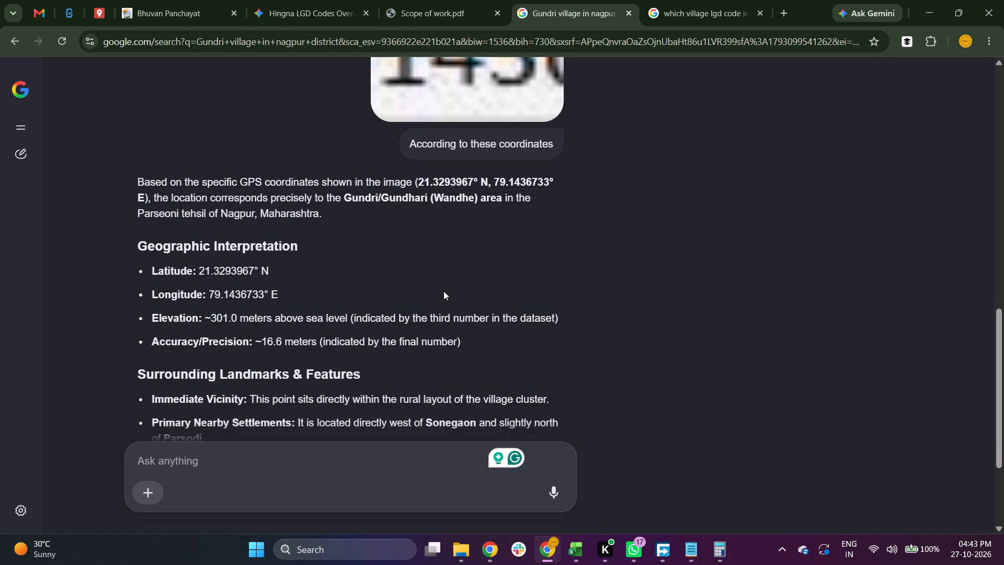
scroll(443, 291, down, 2)
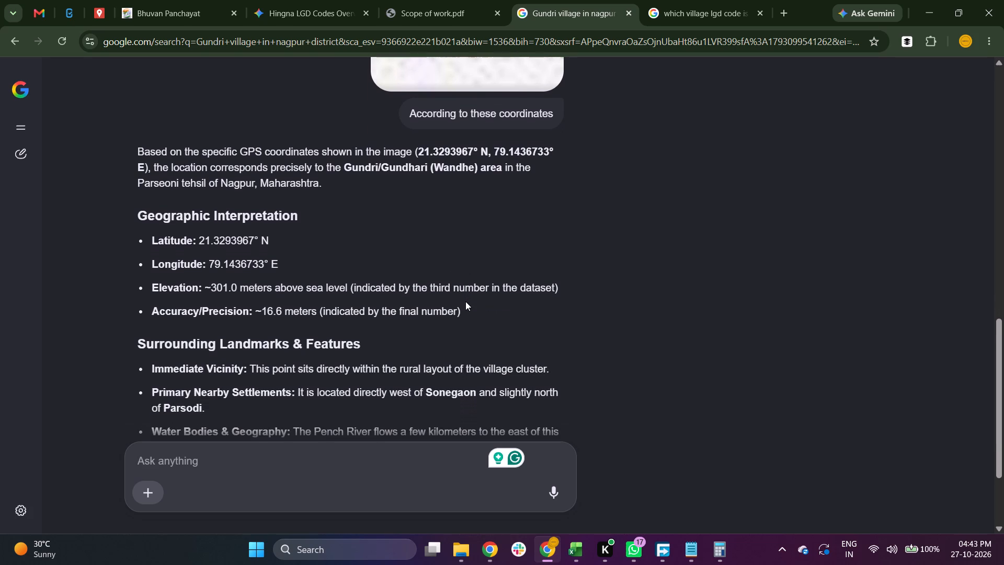
scroll(465, 301, down, 1)
scroll(465, 301, up, 1)
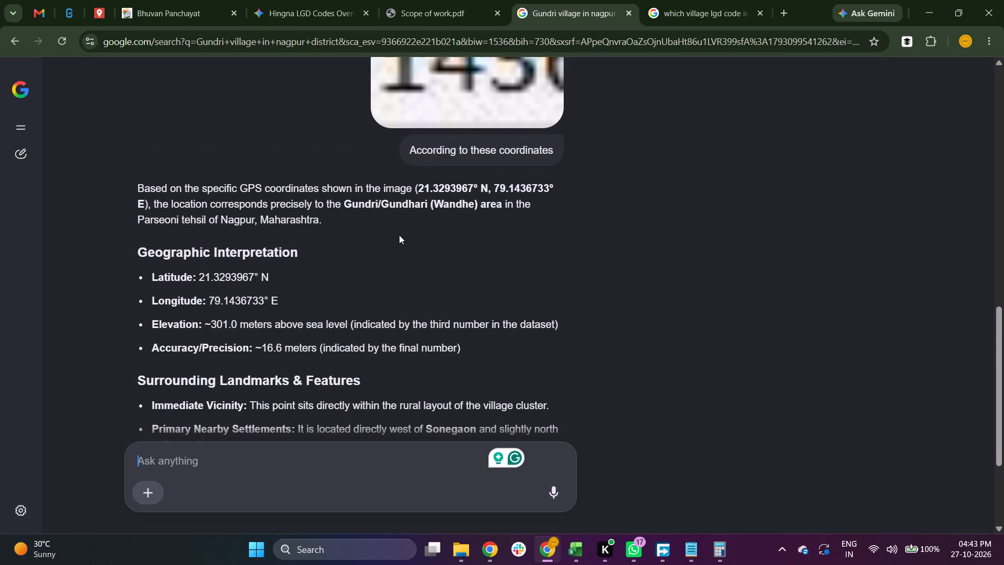
scroll(438, 236, down, 8)
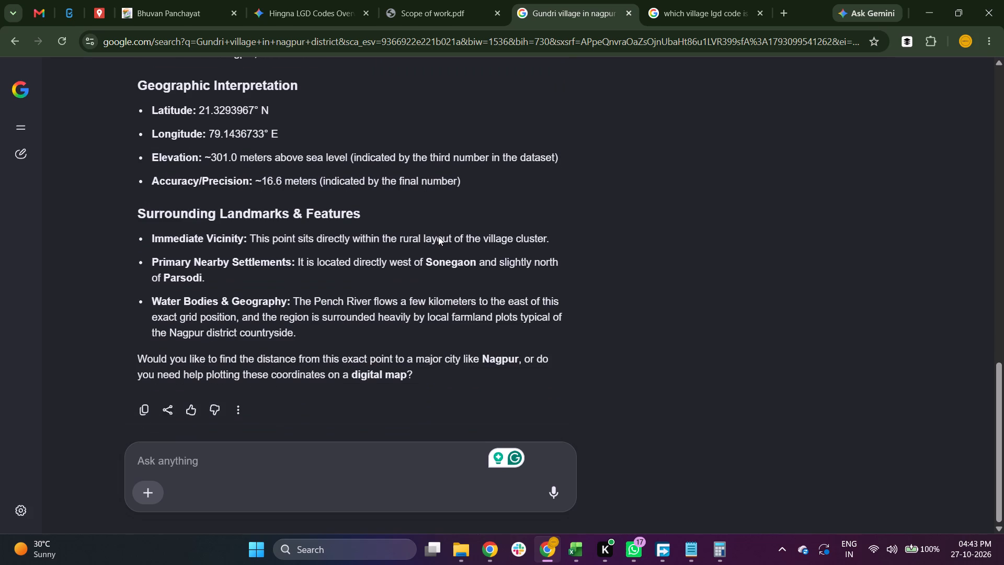
Ask the follow-up question "what is the correct spelling of the village?" in the AI conversation.
text(what is the correct spee)
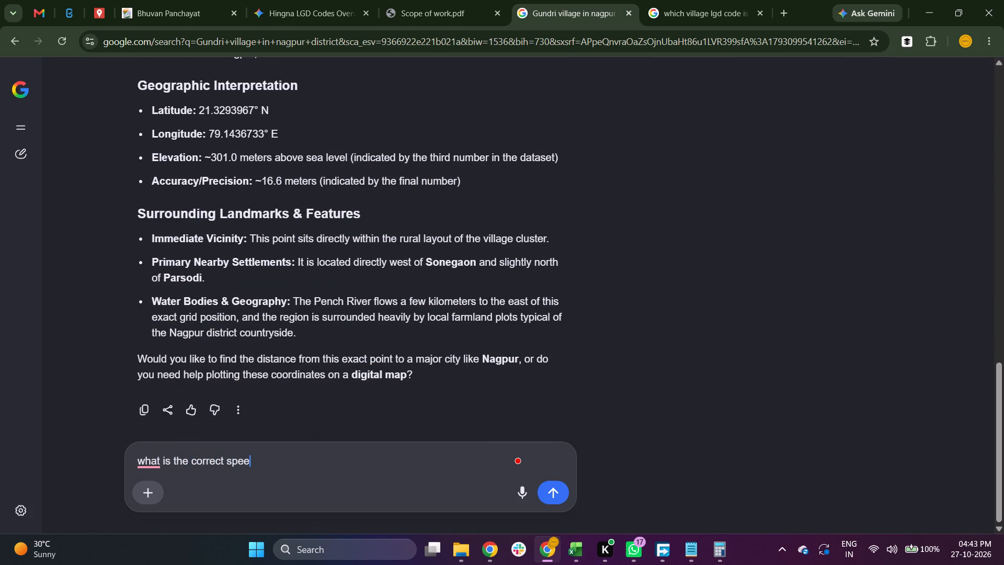
key(BackSpace)
text(lling of the d)
key(BackSpace)
text(village?)
key(Return)
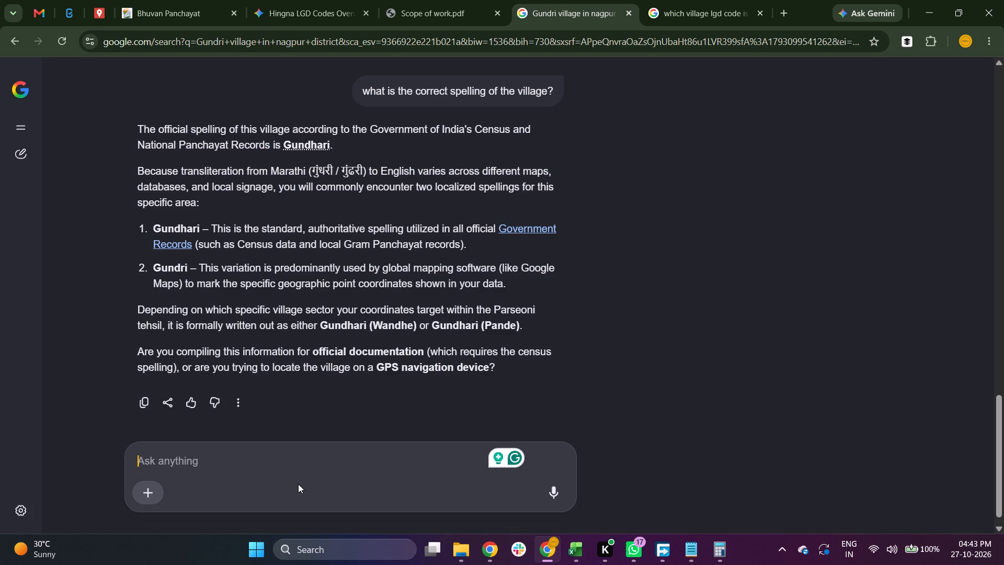
Ask the follow-up question "what is the sub district?" in the AI conversation.
text(what is the siu)
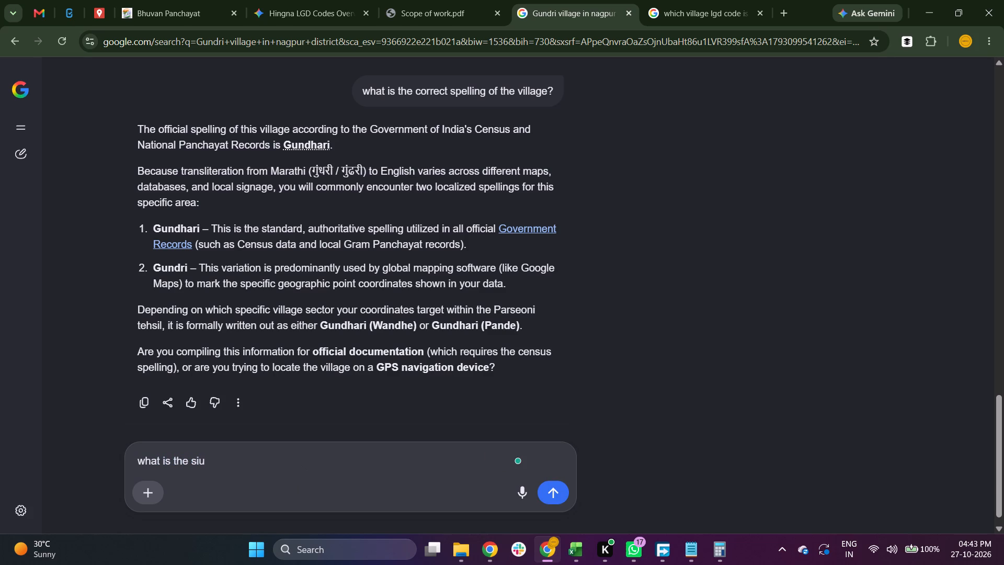
key(BackSpace)
key(BackSpace)
text(ub district?)
key(Return)
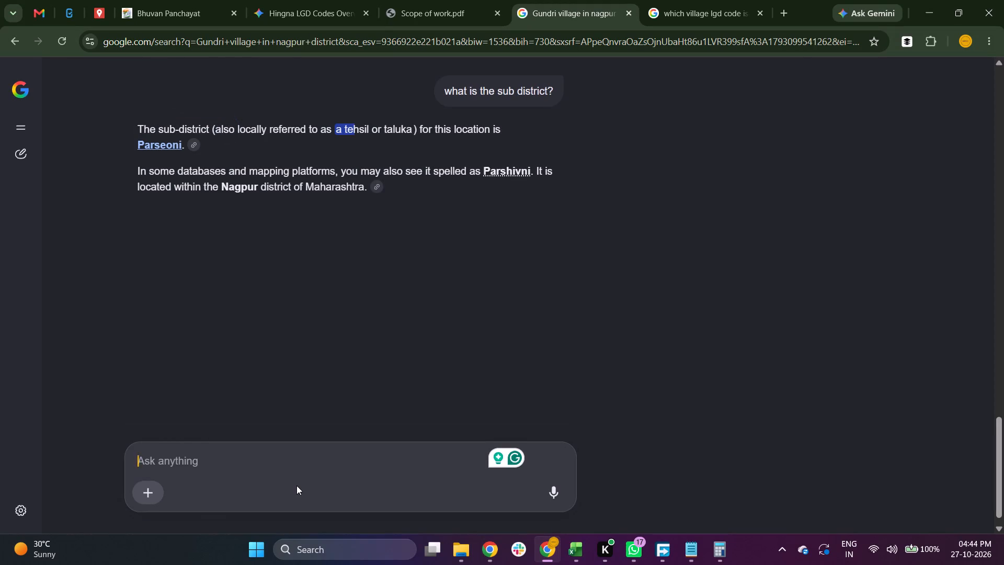
Switch to the Tracker workbook's Mapping sheet and enter serial number 29 in the first empty row, row 30.
key(alt+Tab)
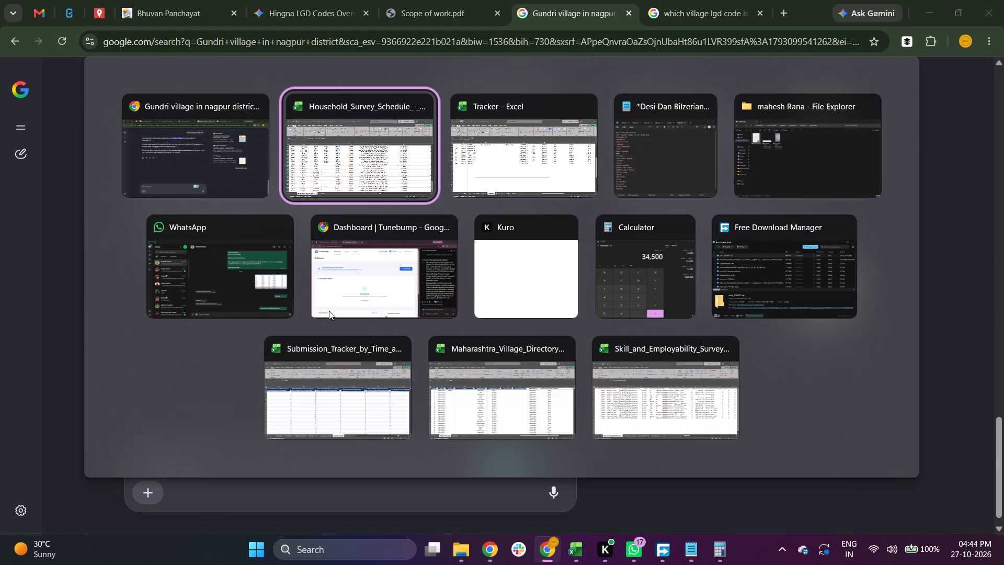
key(alt+Tab)
key(alt+Left)
key(Right)
key(Left)
key(Left)
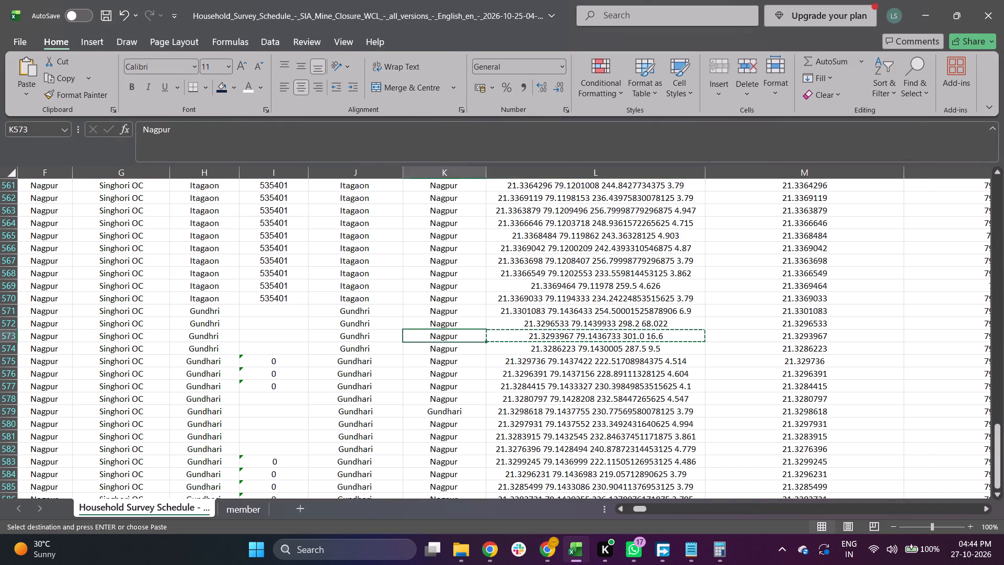
key(alt+Tab)
key(alt+Tab)
key(Left)
key(Left)
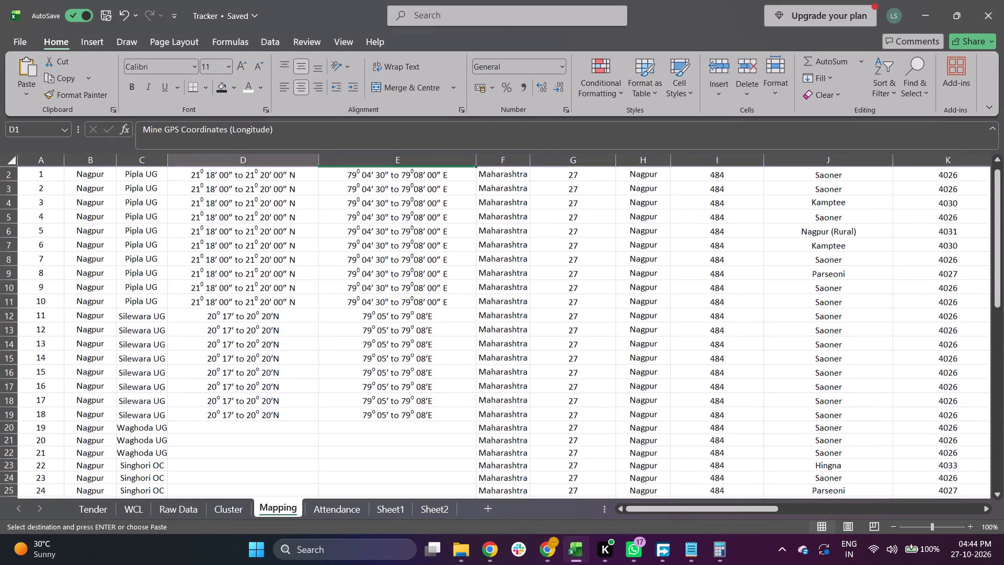
key(Down)
key(Down)
key(Down)
key(Down)
key(Down)
key(Down)
key(Down)
key(Down)
key(Down)
key(Down)
key(Down)
key(Down)
key(Down)
key(Down)
key(Down)
key(Down)
key(Down)
key(Down)
key(Down)
key(Down)
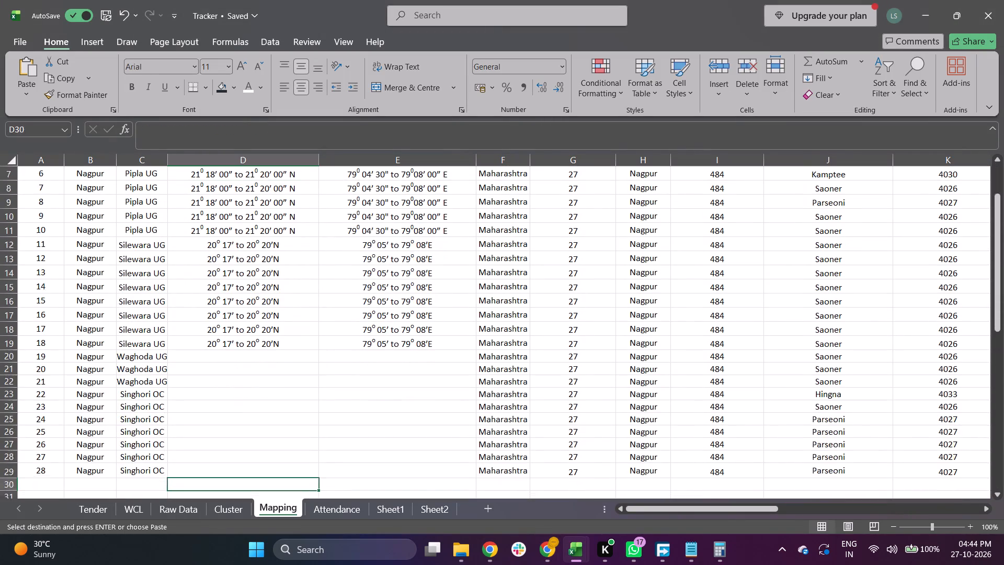
key(Left)
key(Left)
key(Left)
key(Left)
key(Left)
key(Left)
key(Left)
key(Left)
key(Left)
key(Left)
key(Up)
key(Up)
key(Up)
key(Up)
key(Up)
key(Up)
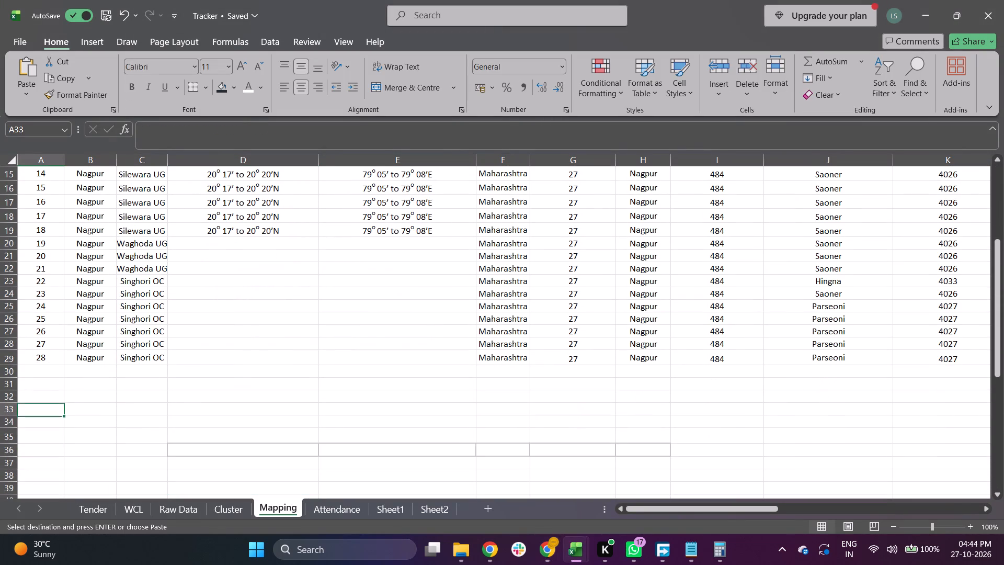
key(Up)
key(Up)
key(Up)
text(29)
key(Tab)
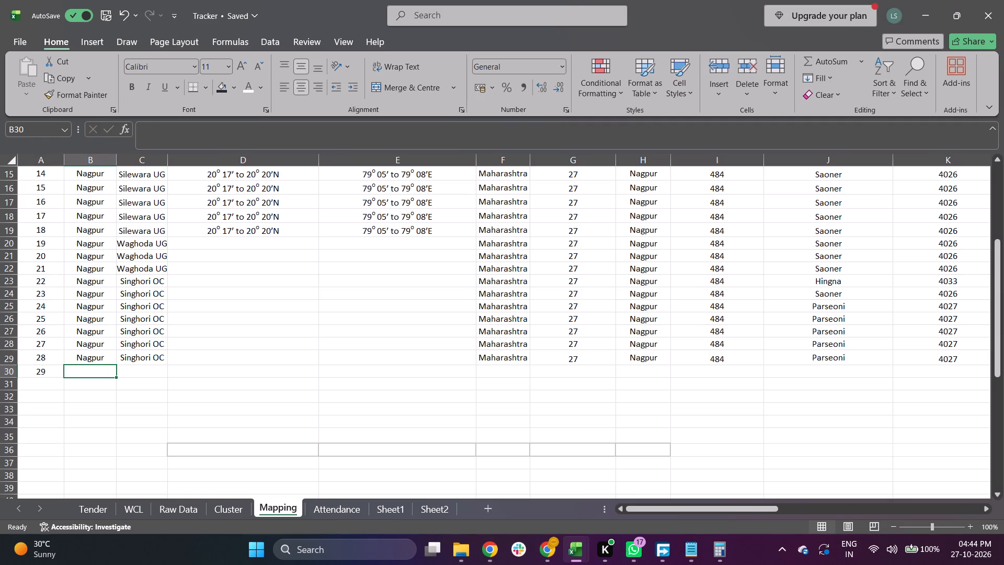
Fill row 30 from the row above with Nagpur and Singhori OC, then Maharashtra, 27, Nagpur and 484, leaving the mine coordinate columns empty.
key(ctrl+d)
key(Tab)
key(ctrl+d)
key(Right)
key(Right)
key(Right)
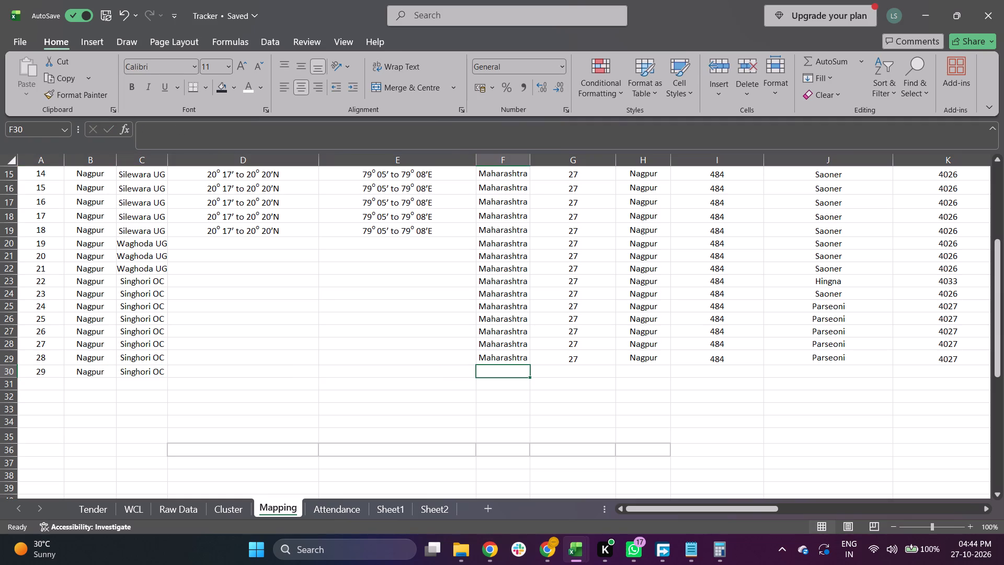
key(ctrl+d)
key(Tab)
key(ctrl+d)
key(Tab)
key(ctrl+d)
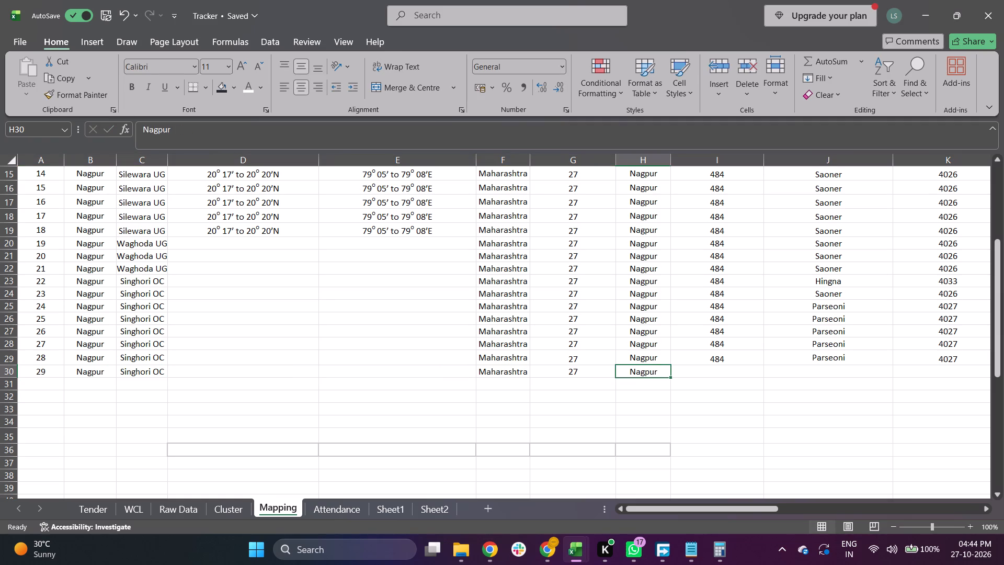
key(Tab)
key(ctrl+d)
Fill columns J to M of row 30 from the row above with Parseoni, 4027, Parseoni and 4808.
key(Tab)
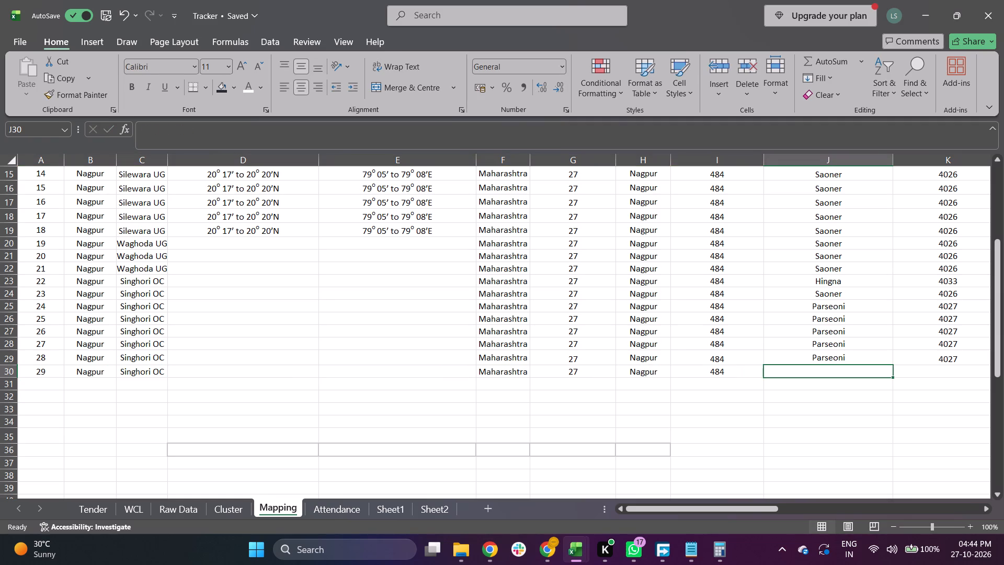
key(ctrl+d)
key(Tab)
key(ctrl+d)
key(Tab)
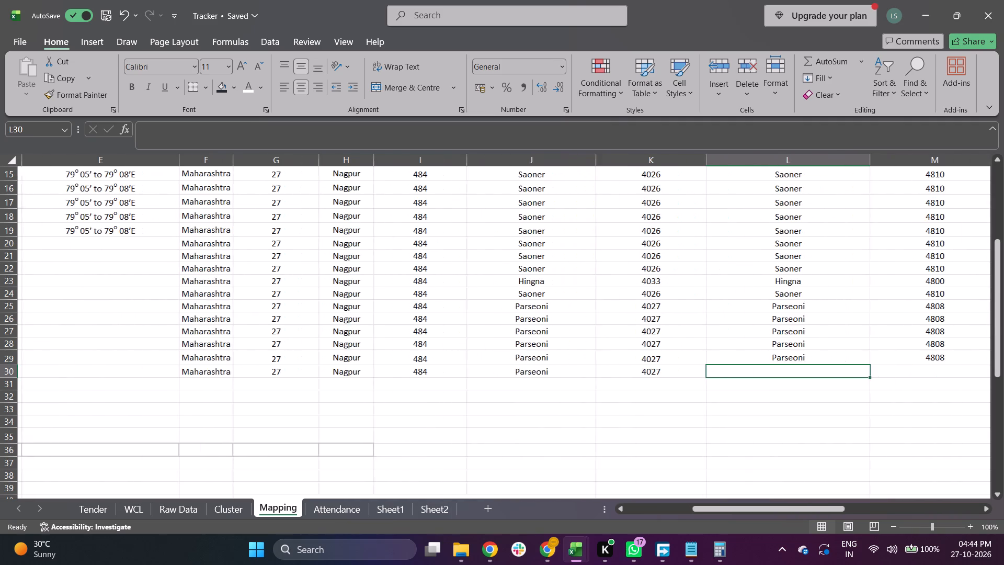
key(ctrl+d)
key(Tab)
key(ctrl+d)
key(Tab)
key(Tab)
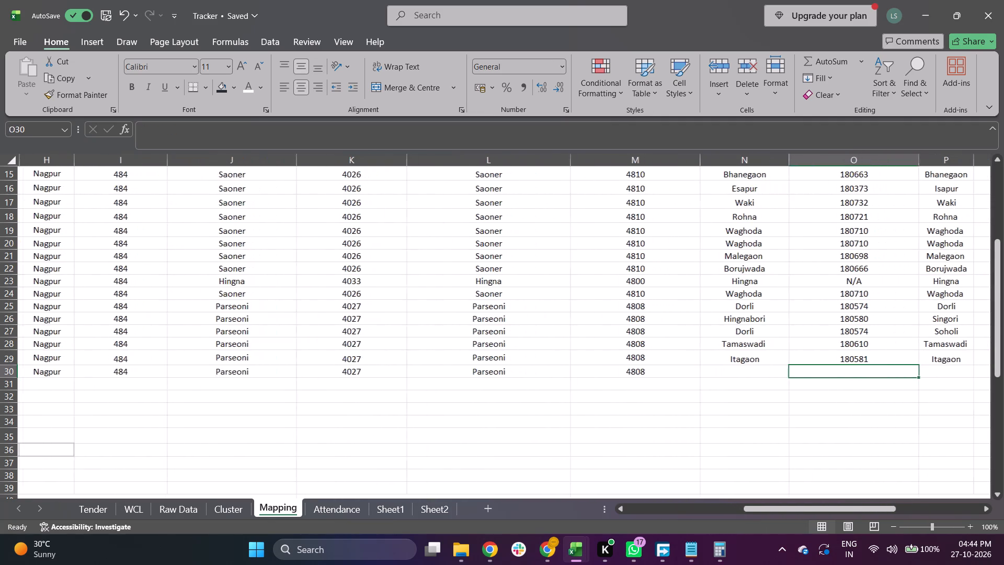
key(Tab)
key(Tab)
key(Tab)
key(Left)
key(Left)
key(Left)
key(Left)
key(Left)
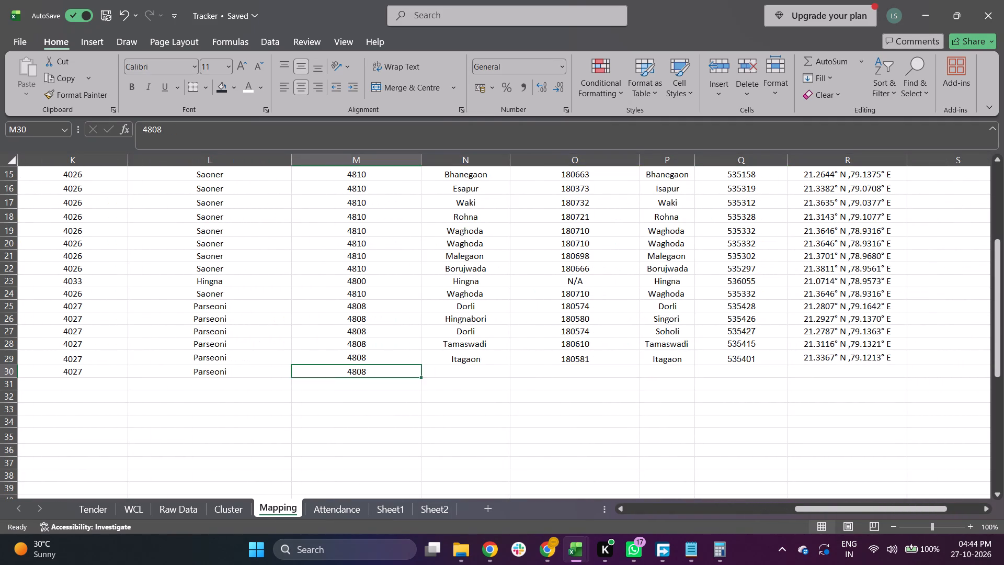
Switch to the AI conversation in Chrome and ask "what is the gram panchayat?", correcting the submitted question's wording.
key(alt+Tab)
key(alt+Tab)
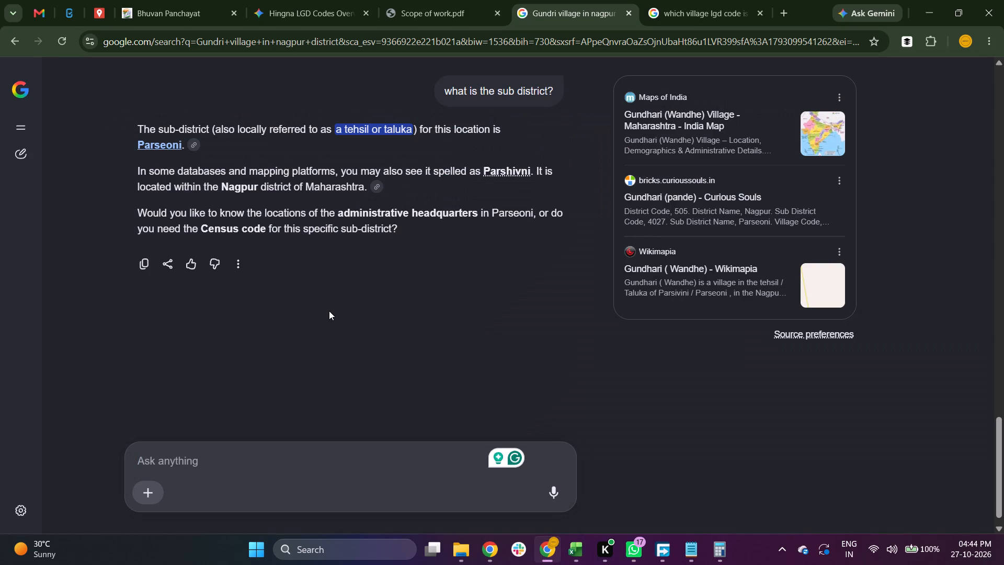
scroll(474, 176, up, 2)
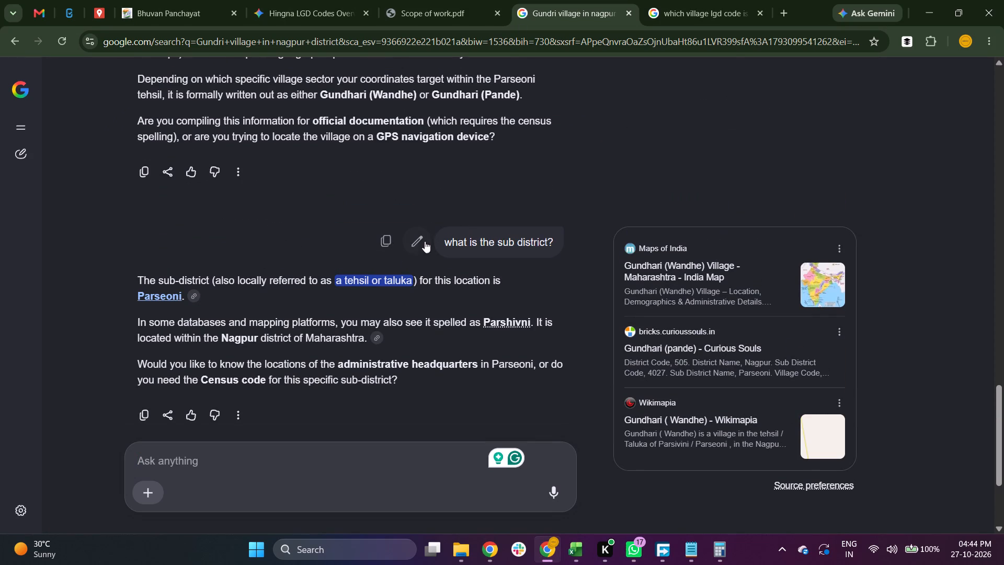
click(391, 236)
click(344, 467)
key(ctrl+v)
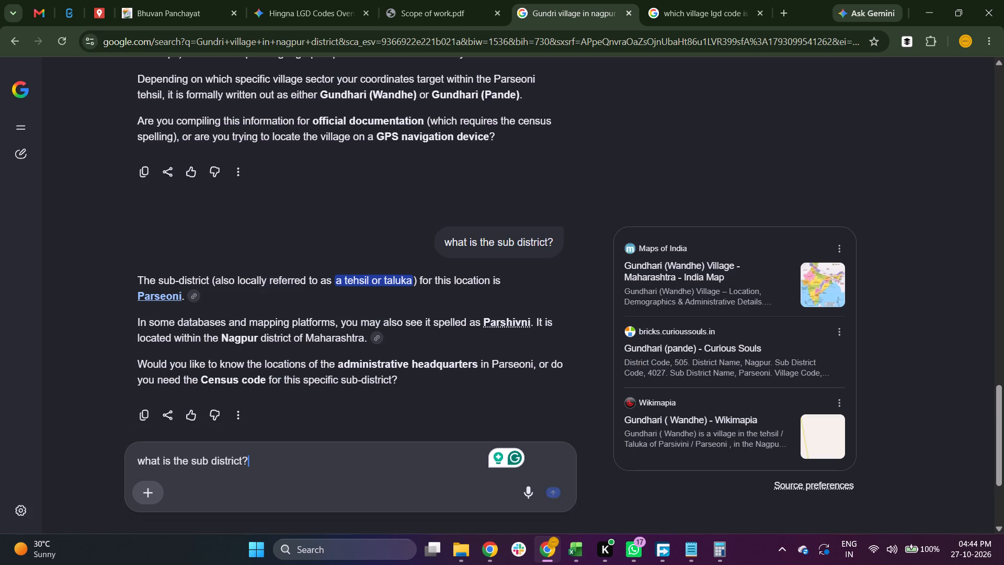
double_click(195, 465)
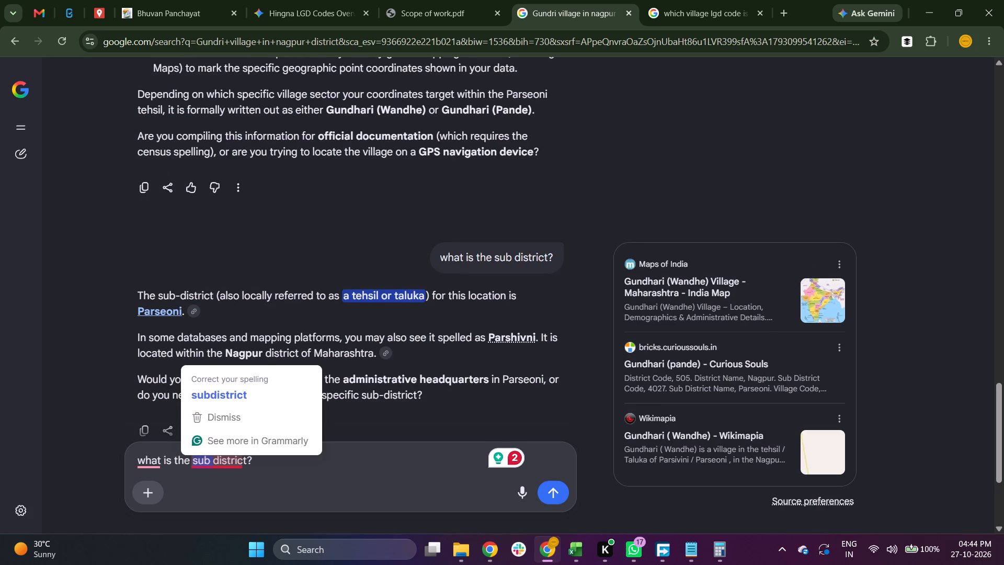
text(gram)
key(space)
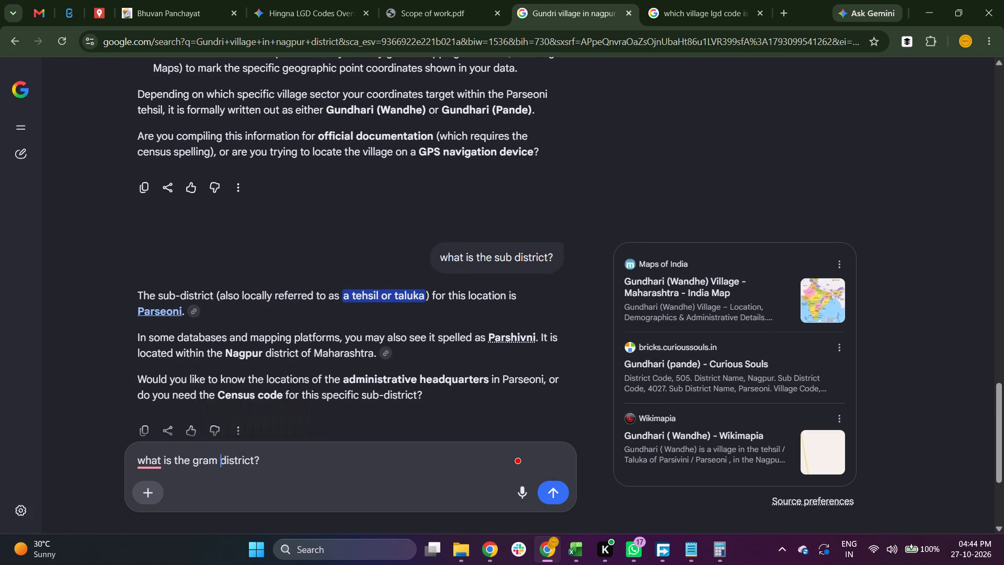
key(Return)
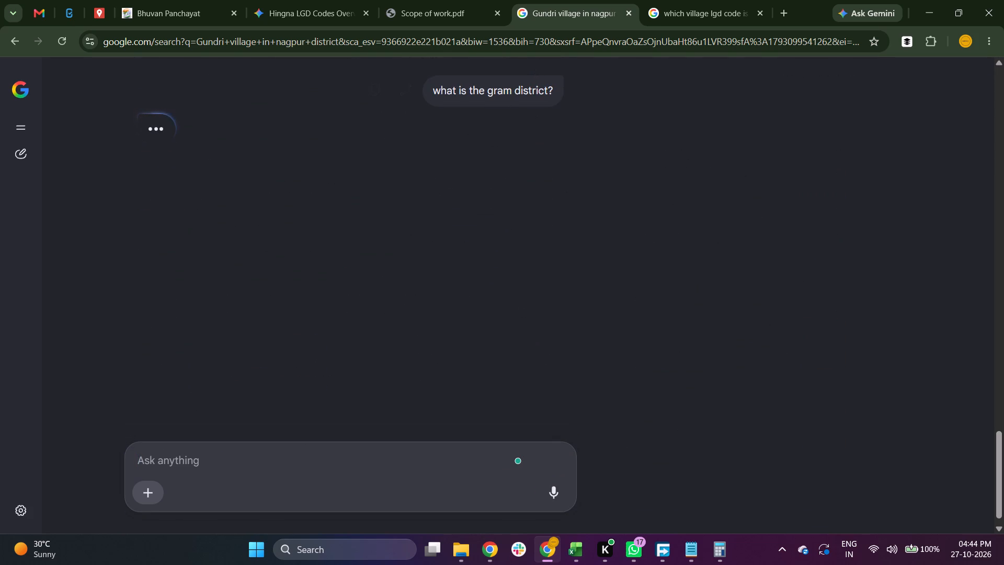
click(404, 86)
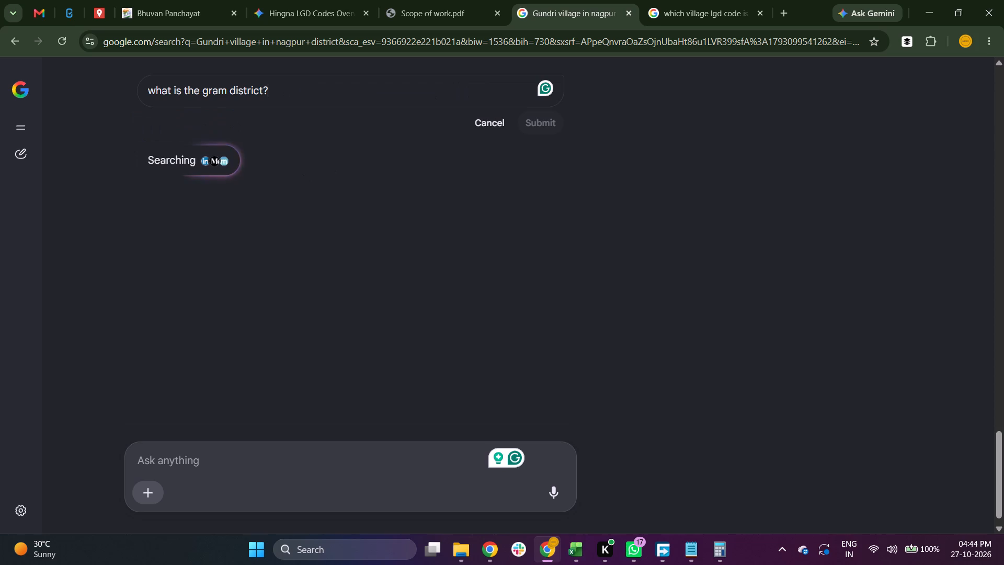
double_click(247, 90)
text(panchayat)
key(Return)
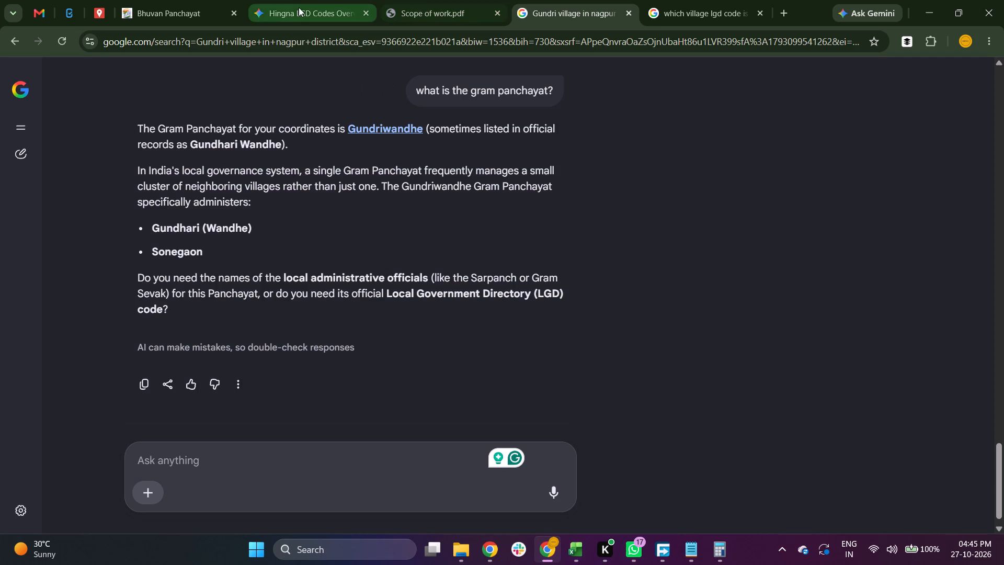
In Bhuvan Panchayat, choose the Gundriwandhe panchayat and Gundhari village, and close the previous location's details.
click(188, 0)
click(133, 308)
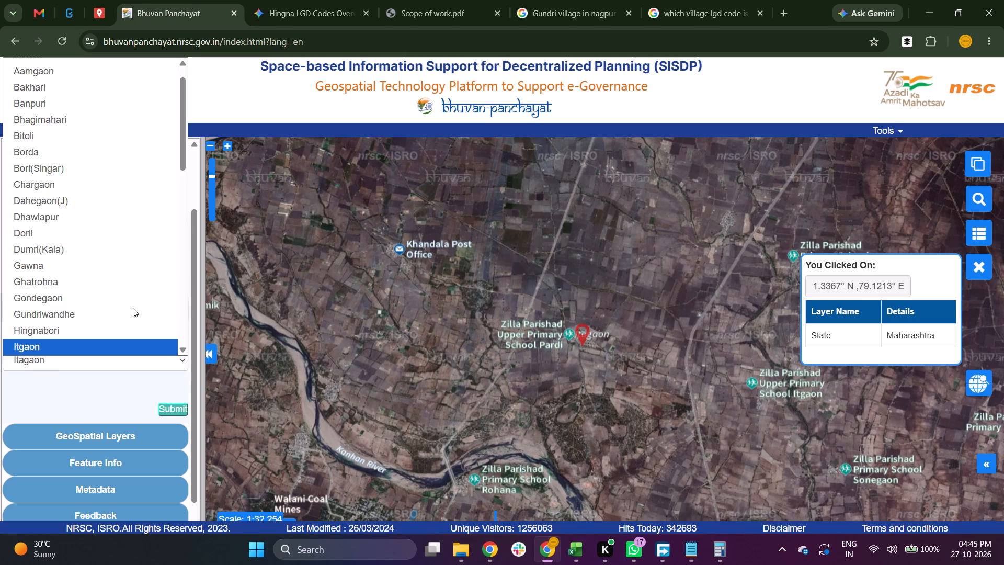
click(100, 313)
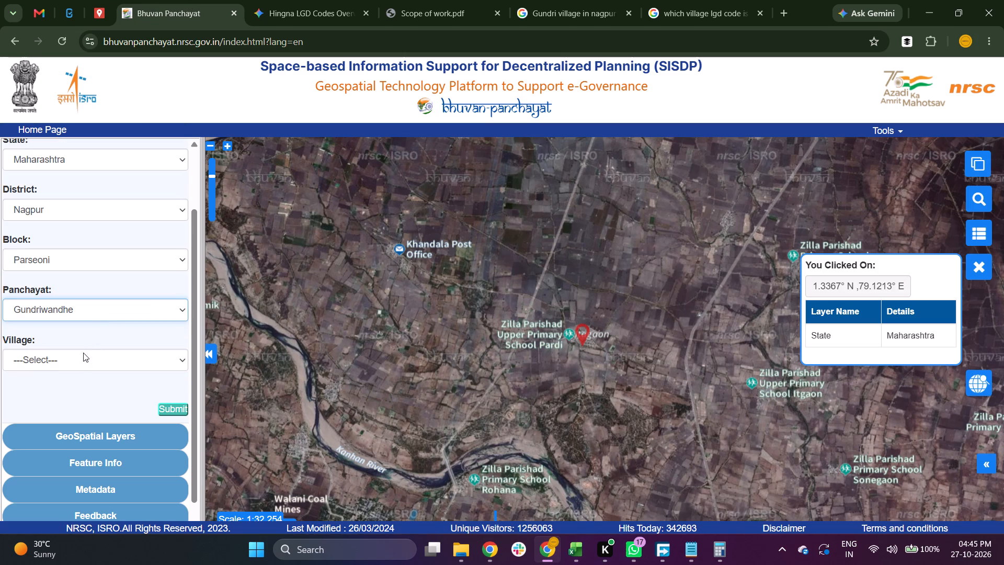
click(78, 361)
click(76, 399)
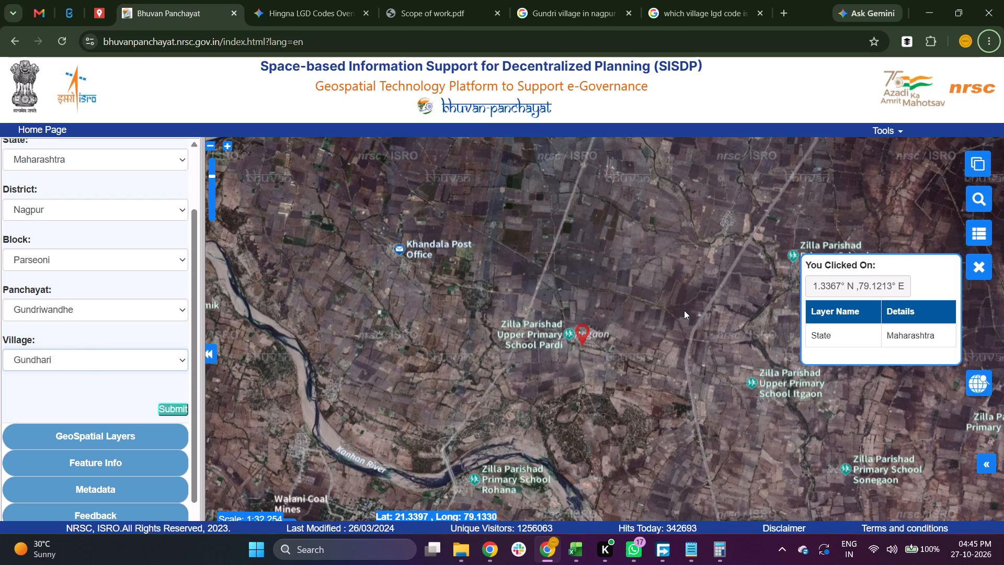
click(975, 267)
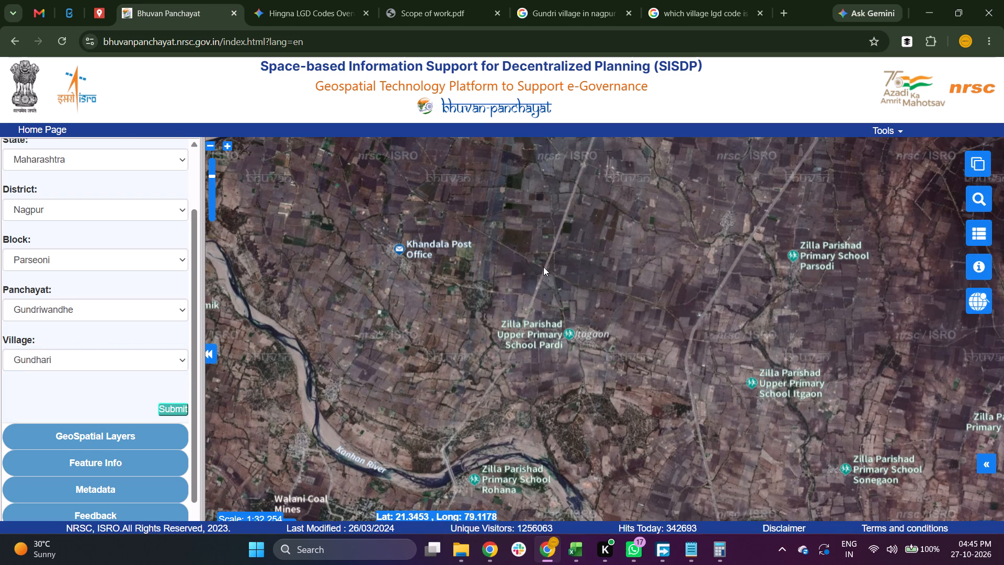
Switch to the Tracker's Mapping sheet and enter Gundriwandhe as the gram panchayat in N30, checking the spelling against Bhuvan Panchayat.
key(alt+Tab)
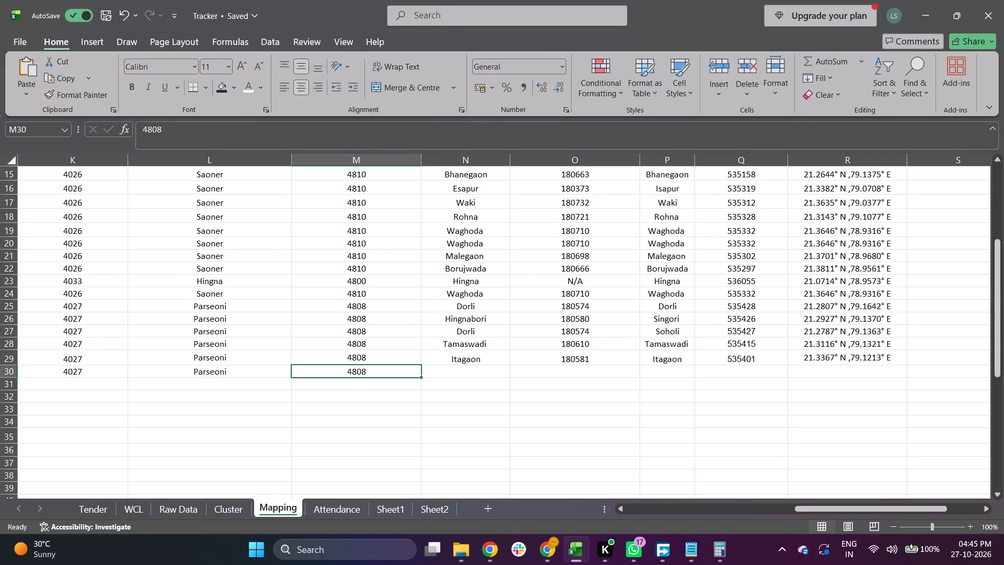
key(Up)
key(Up)
key(Down)
key(Down)
key(Down)
key(Up)
key(Right)
key(alt+Tab)
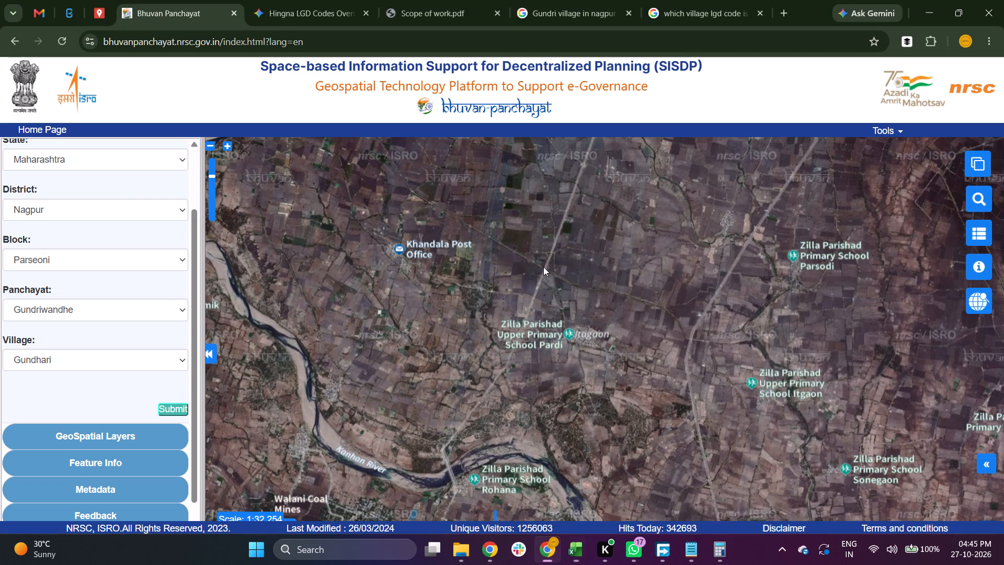
key(alt+Tab)
text(Gun)
key(alt+Tab)
key(alt+Tab)
text(dri)
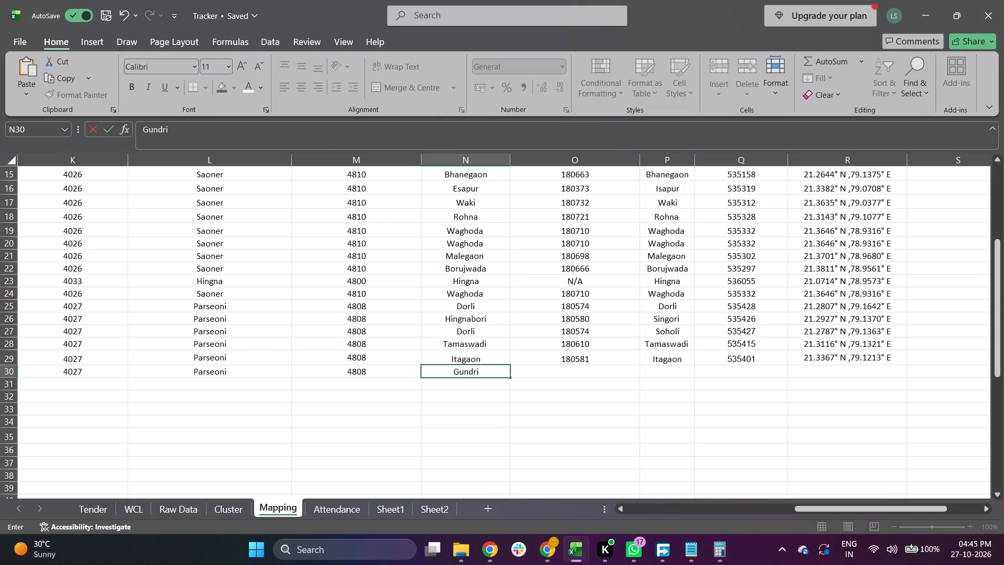
key(alt+Tab)
key(alt+Tab)
text(wandhe)
key(alt+Tab)
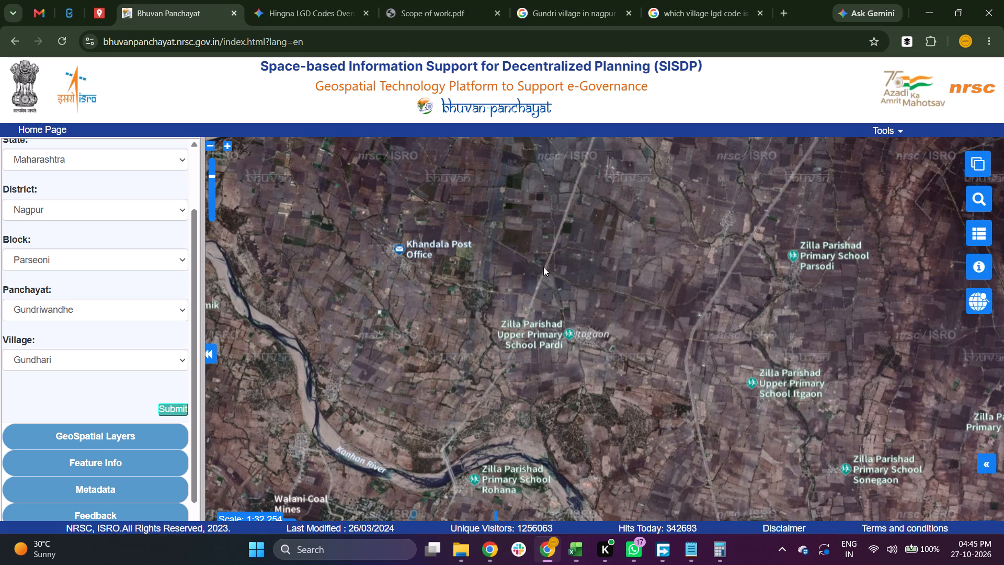
key(alt+Tab)
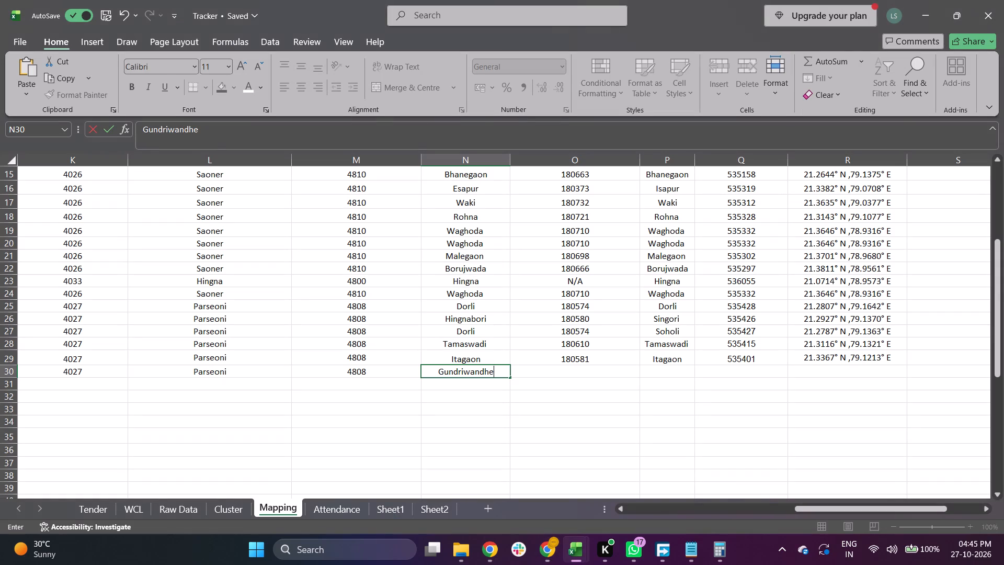
key(Right)
Enter Gundhari as the village name in P30, and return to the empty gram panchayat code cell O30.
key(Right)
text(Gund)
key(alt+Tab)
key(alt+Tab)
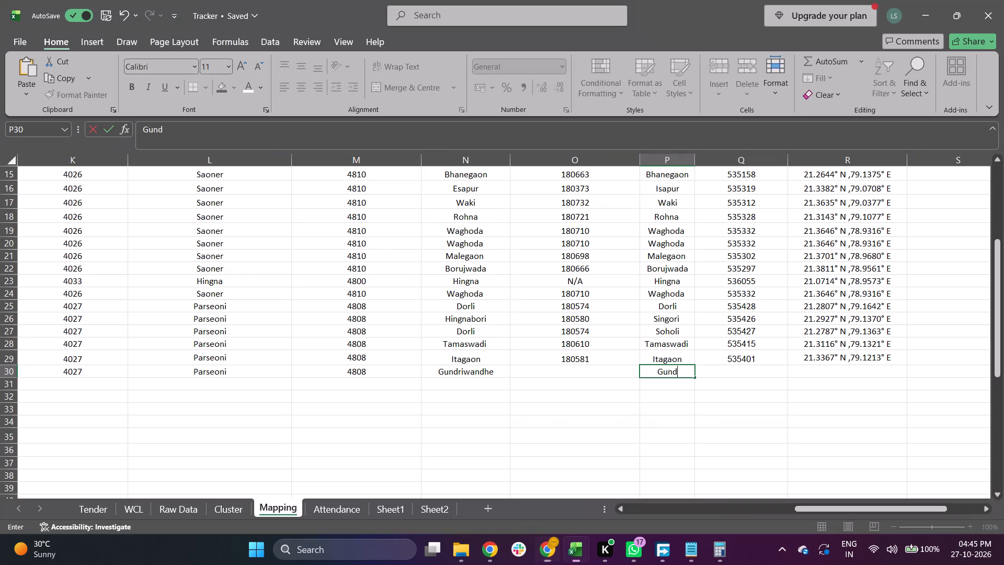
text(hari)
key(Tab)
key(Left)
key(Left)
Switch to Chrome and close the search page about village LGD code 535415, keeping the Gundri village conversation open.
key(alt+Tab)
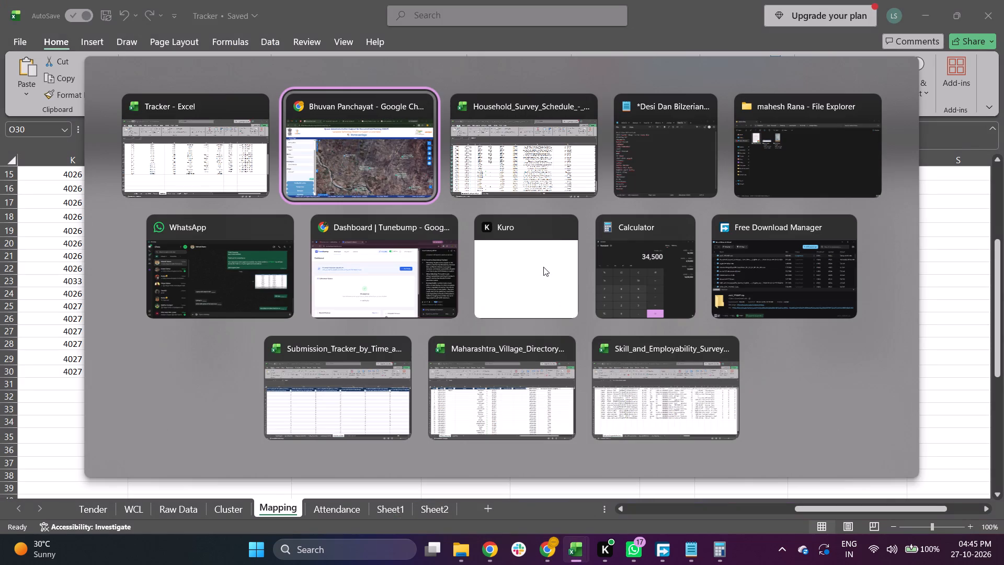
key(alt+Right)
key(alt+Left)
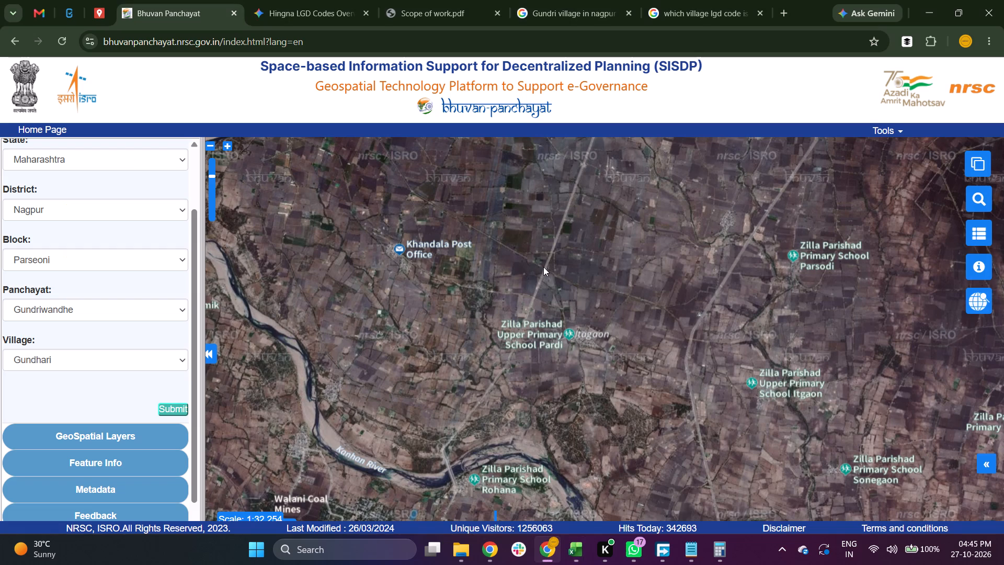
click(670, 1)
click(544, 3)
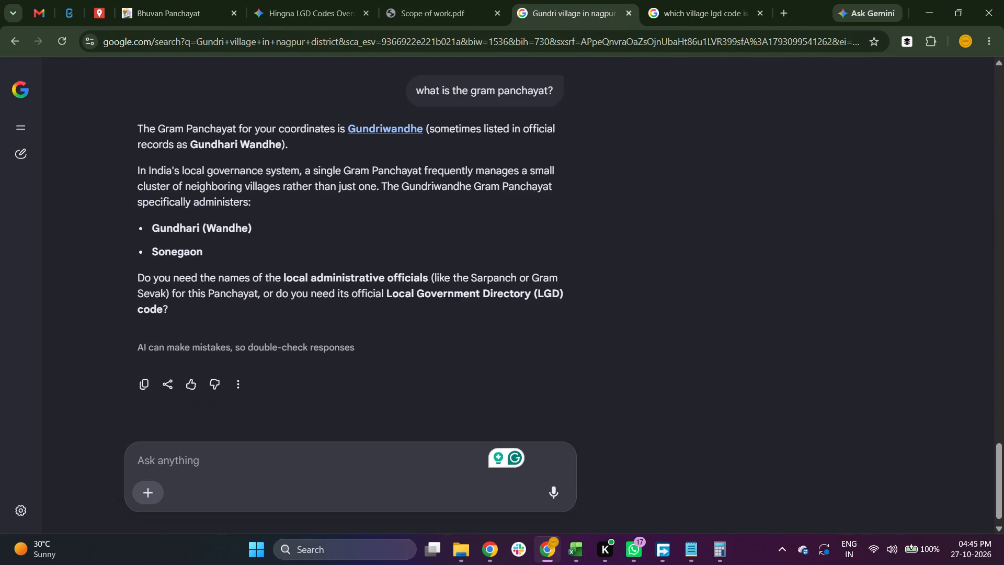
click(762, 9)
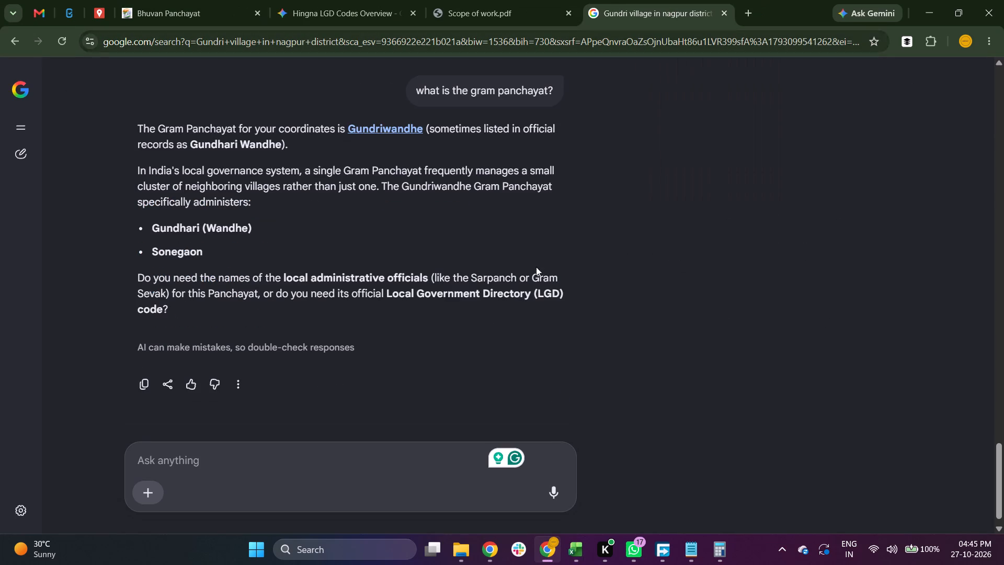
Ask the follow-up question "what is the gram panchayat LGD Code?" in the AI conversation.
click(341, 461)
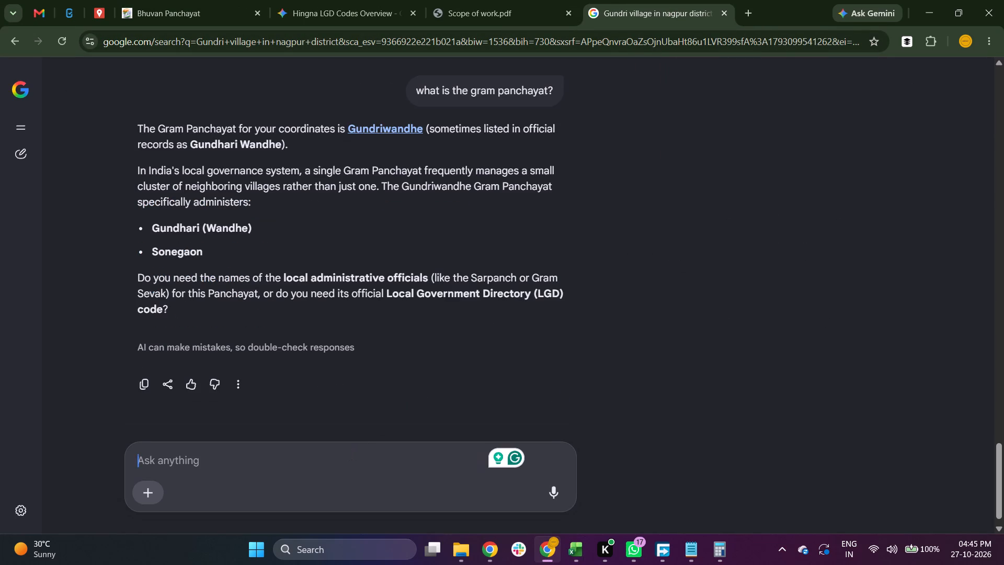
click(339, 468)
text(what is)
key(space)
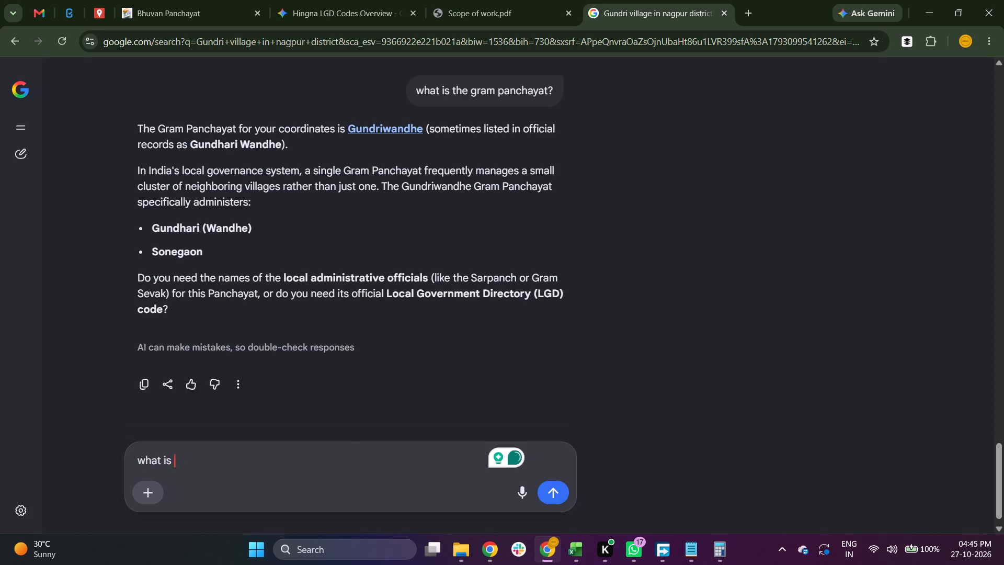
text(the)
key(space)
text(gram pan)
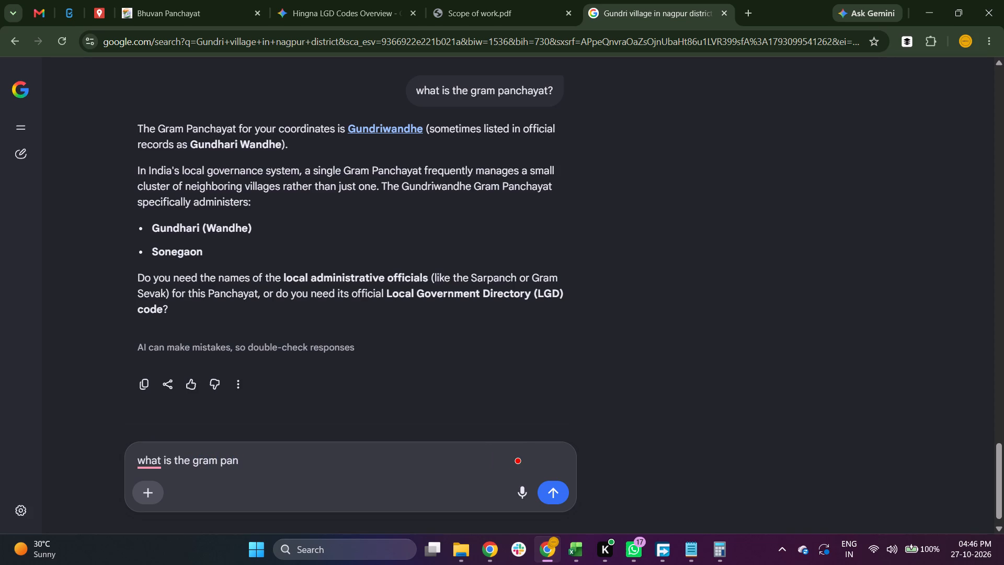
click(358, 95)
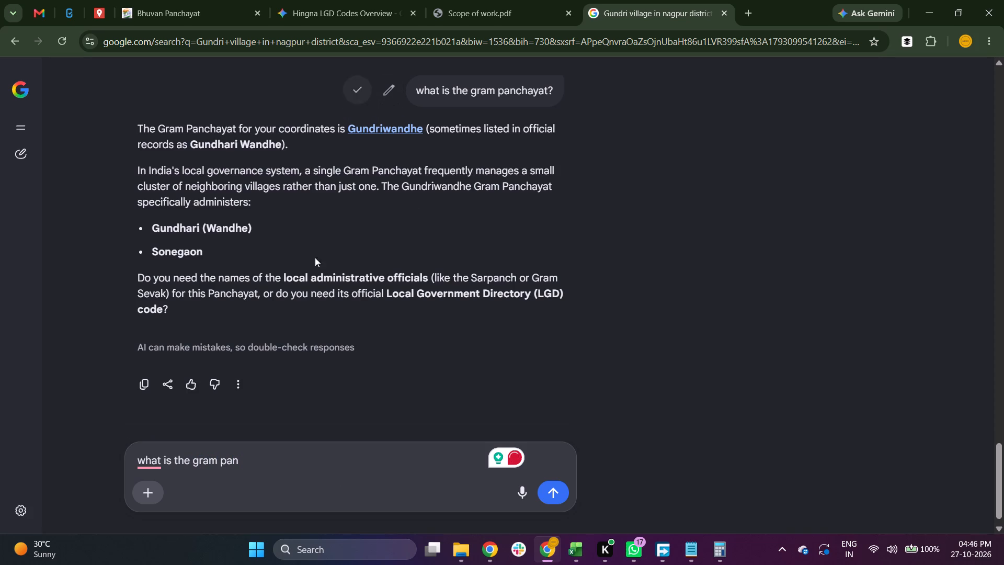
click(256, 464)
key(ctrl+a)
key(ctrl+v)
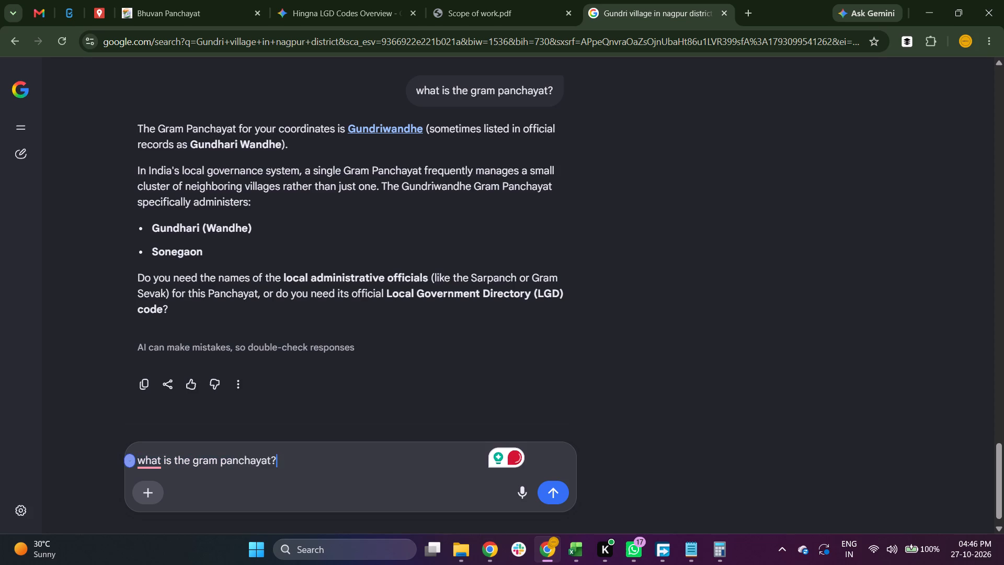
key(Left)
key(space)
text(LGD Code)
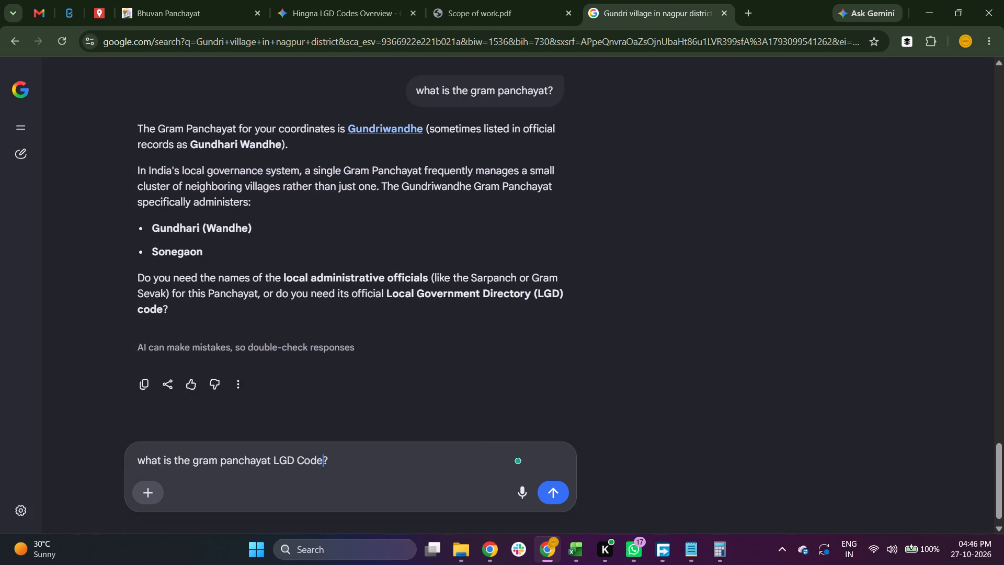
key(Return)
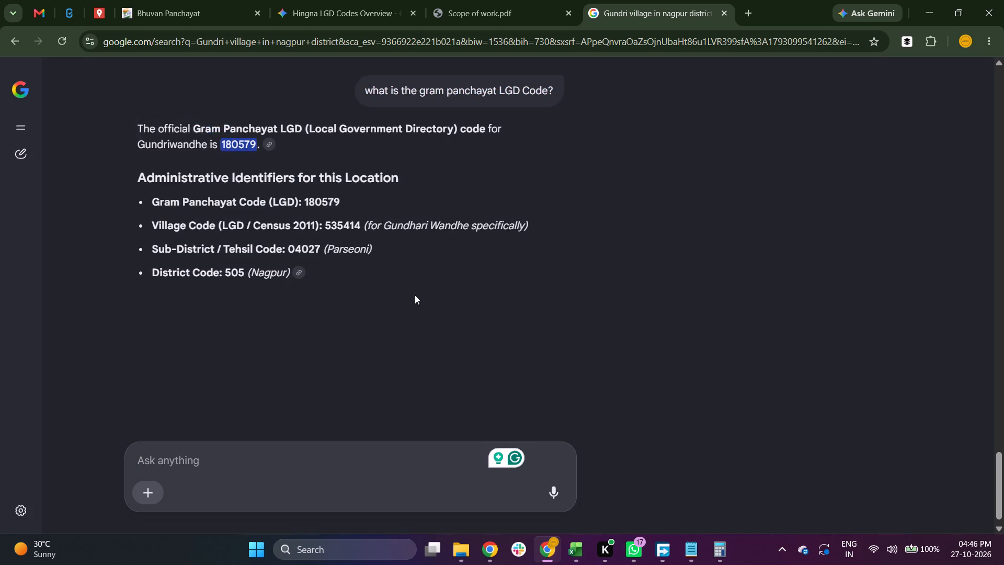
Copy gram panchayat code 180579 from the AI answer into the Mapping sheet's cell O30 and centre it.
double_click(238, 142)
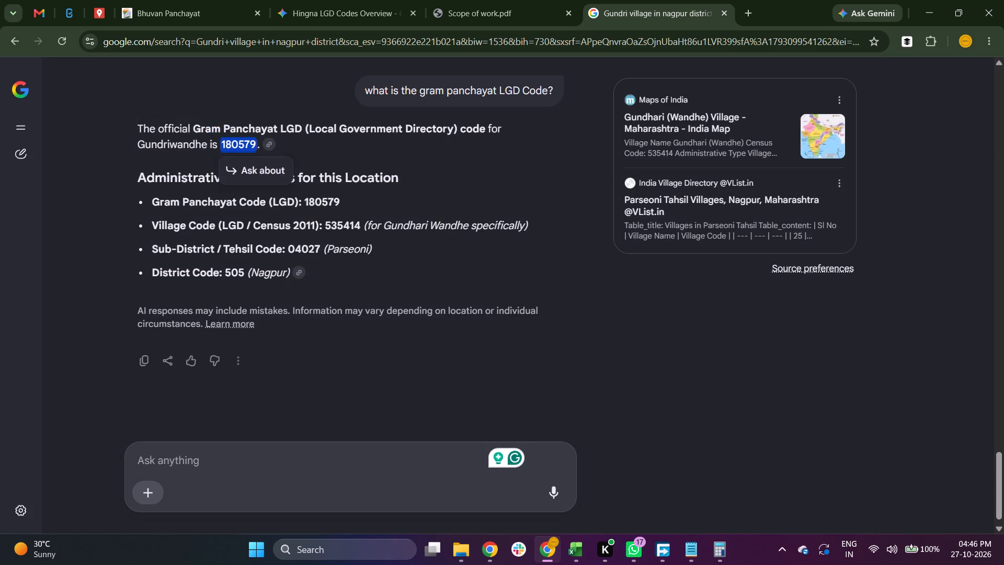
key(ctrl+c)
key(ctrl+c)
key(ctrl+c)
key(ctrl+c)
key(alt+Tab)
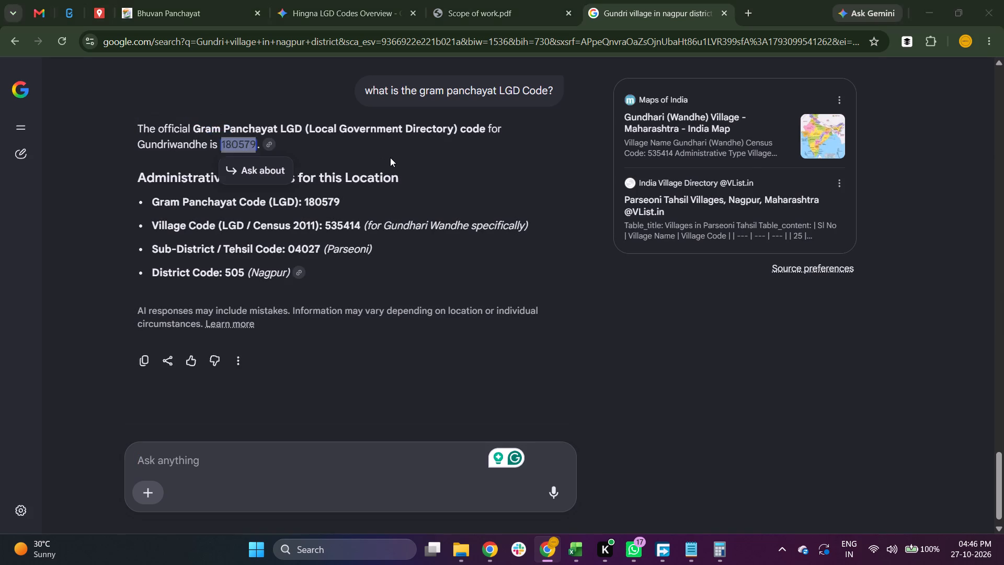
key(ctrl+v)
key(Right)
key(Left)
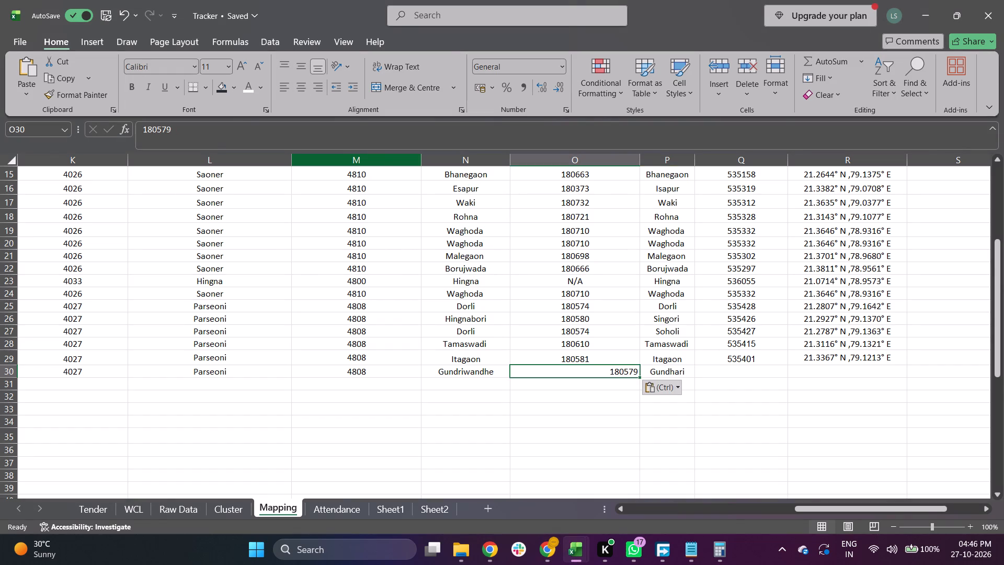
click(303, 85)
Move to the village code cell Q30, and copy Gundhari's village code 535414 from the AI answer in Chrome.
key(Right)
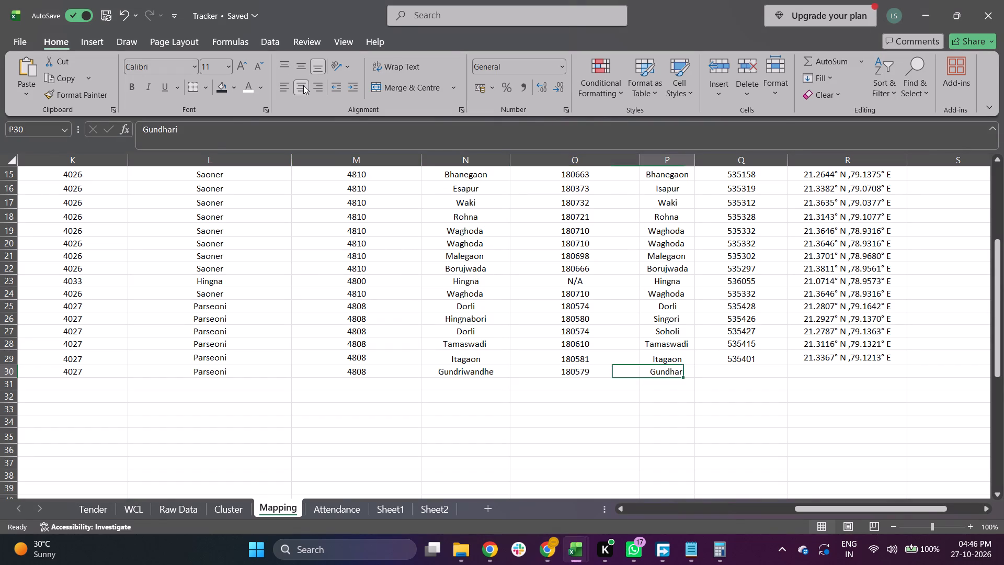
key(Right)
key(alt+Tab)
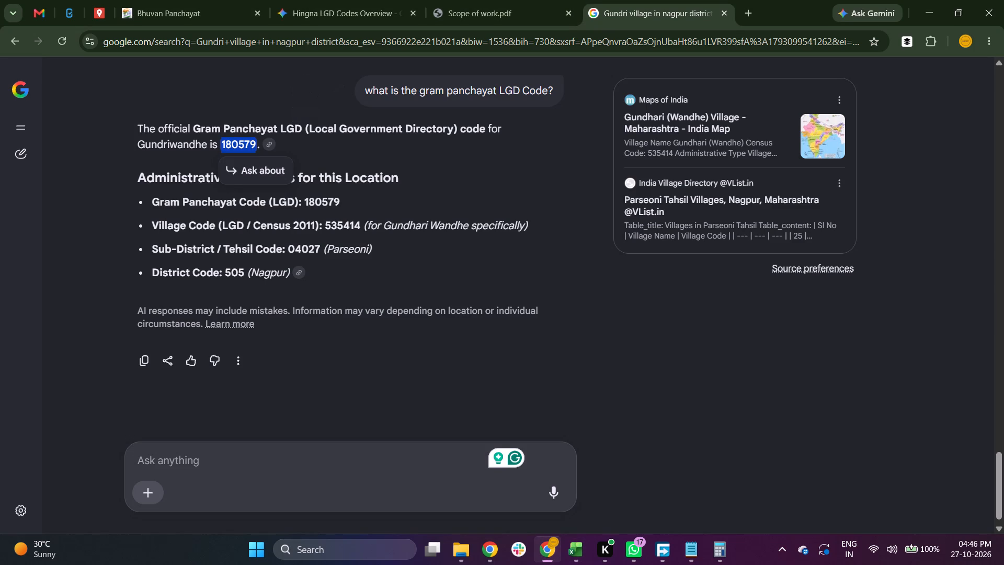
double_click(349, 228)
key(ctrl+c)
key(ctrl+c)
key(ctrl+c)
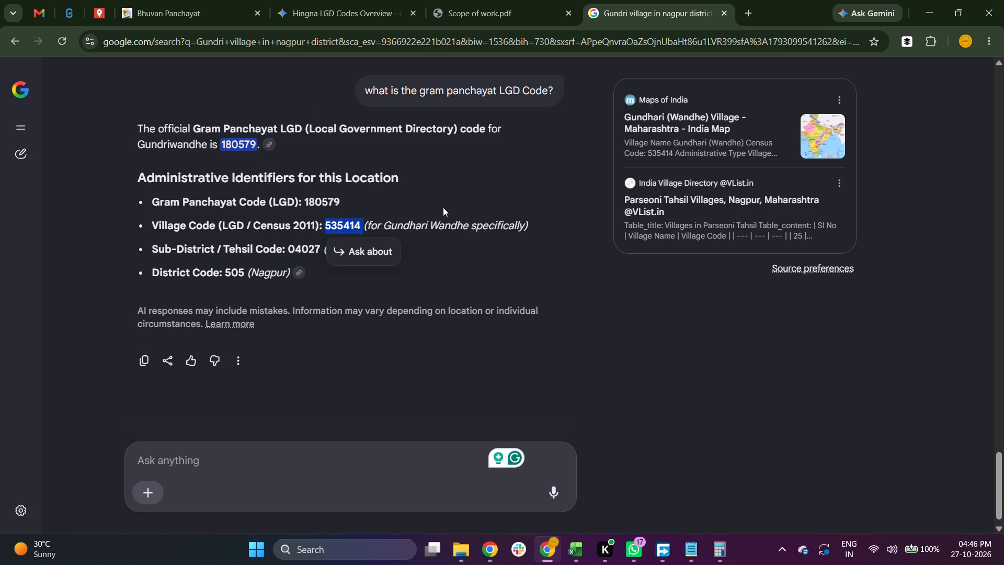
Search Google in a new tab for "which village lgd code is 535414" to verify the village code.
click(747, 9)
text(which village ;l)
key(BackSpace)
key(BackSpace)
text(lgd code is)
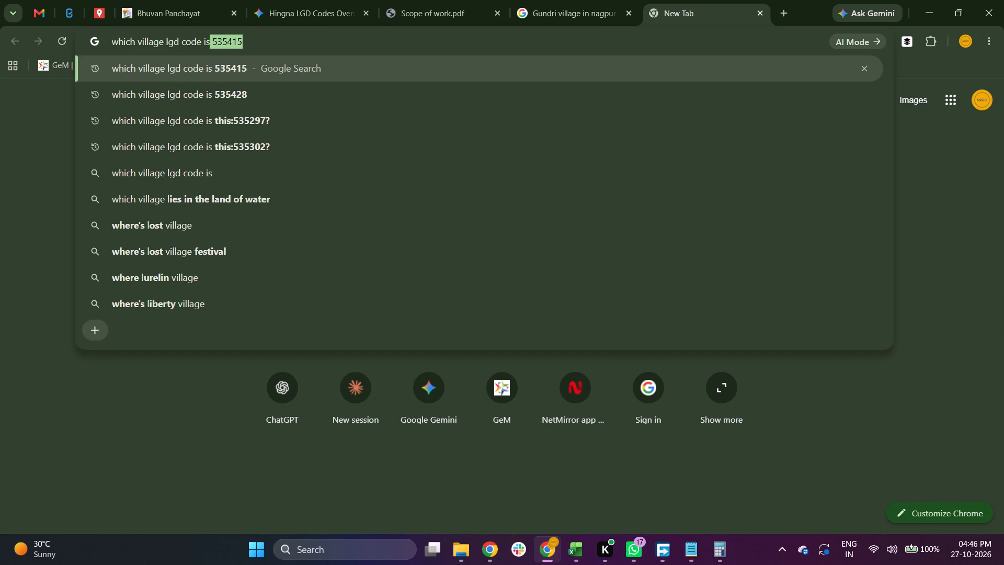
key(space)
key(ctrl+v)
key(Return)
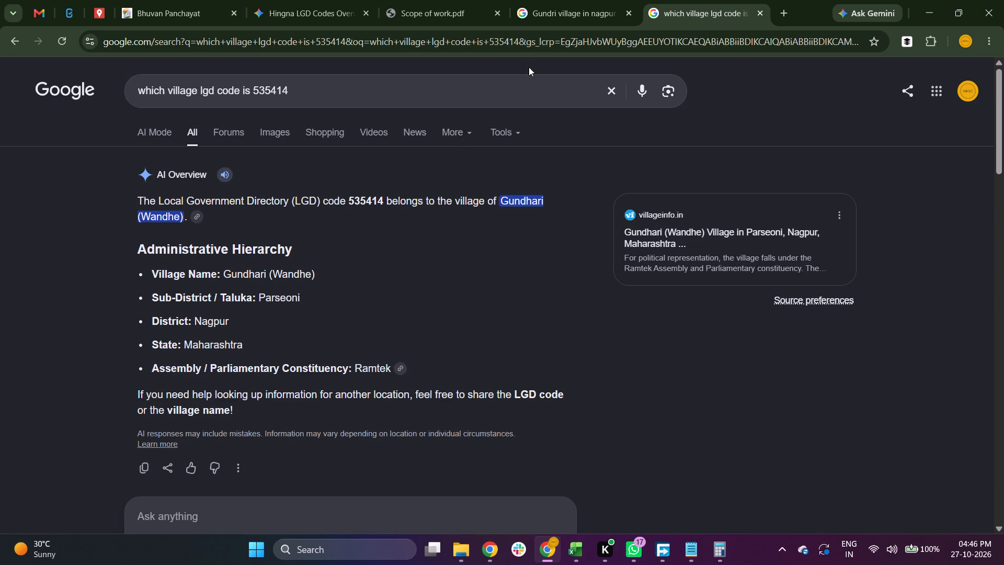
Return to the Tracker and enter village code 535414 in Q30, centred and without bold.
key(alt+Tab)
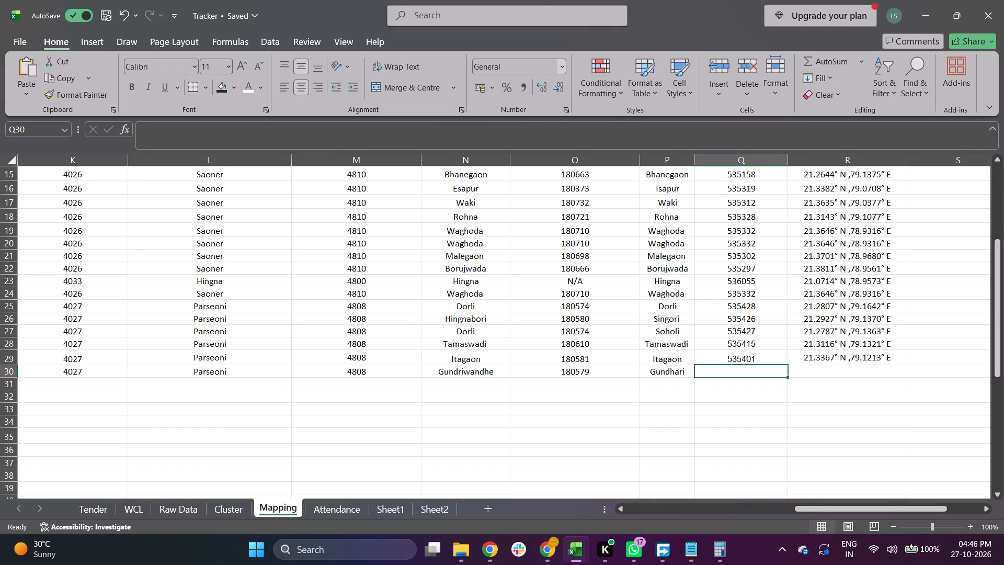
key(ctrl+v)
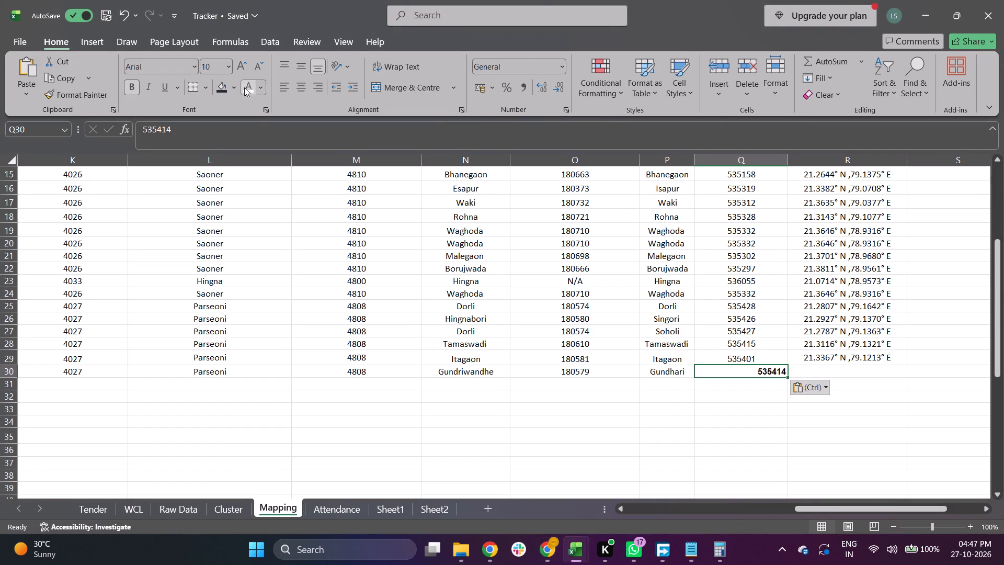
click(303, 91)
click(131, 87)
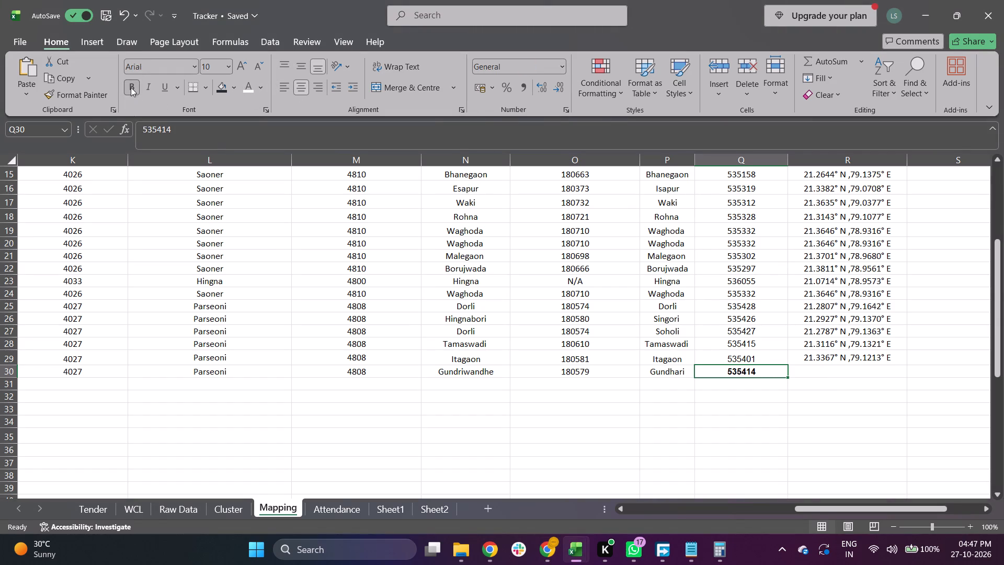
Move to R30, then load Gundhari village in Bhuvan Panchayat and query the settlement point just below the Zilla Parishad school.
key(Right)
key(alt+Tab)
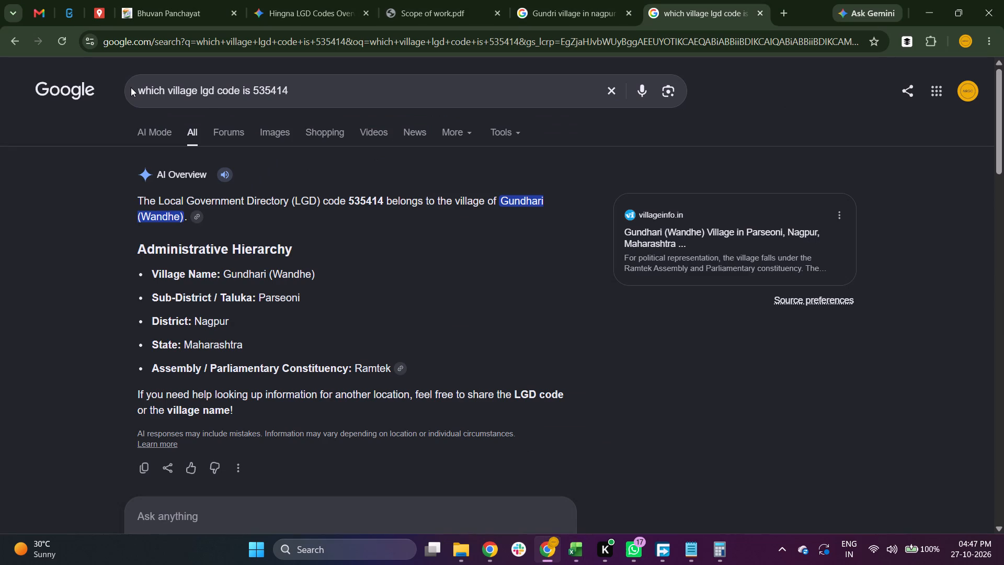
click(165, 8)
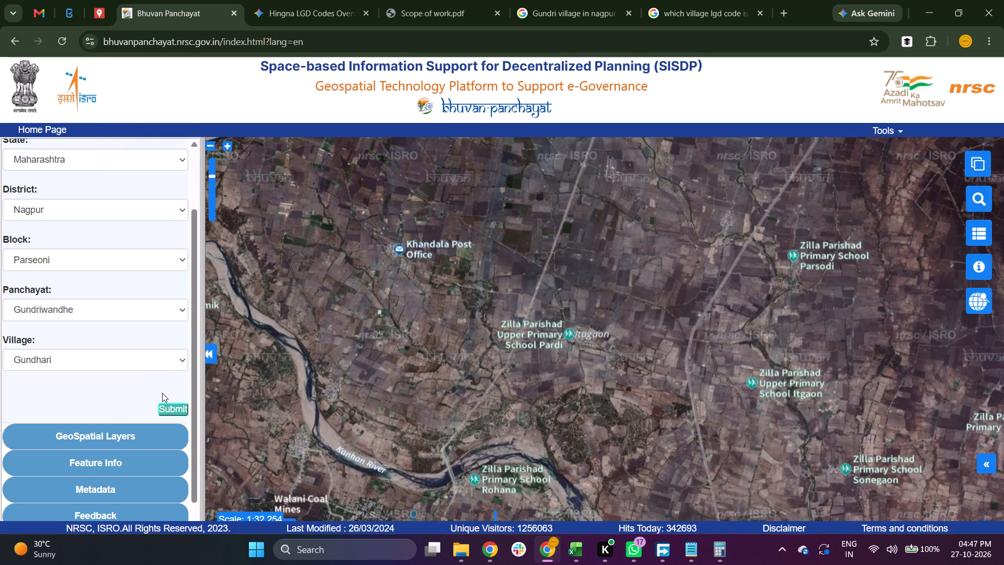
click(170, 409)
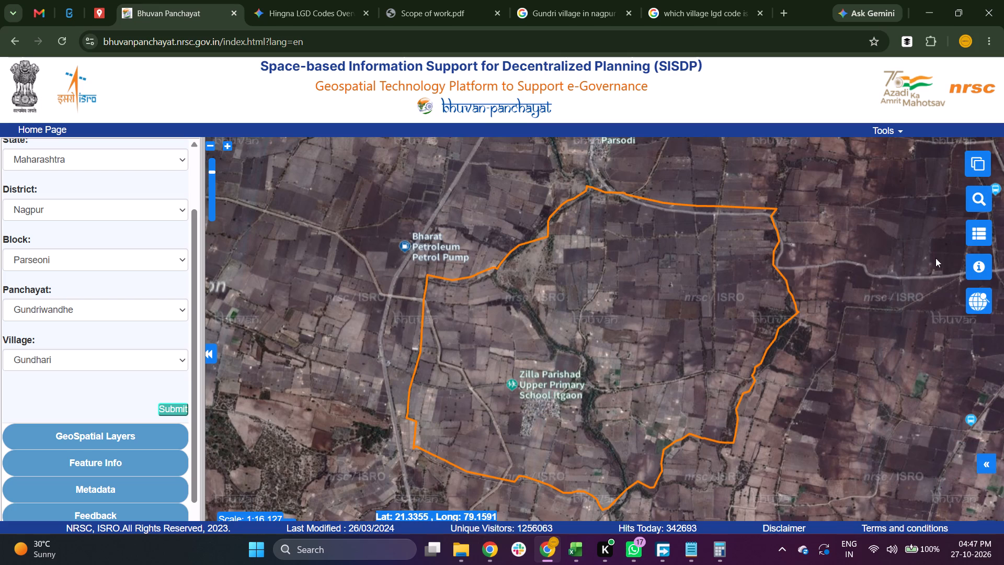
click(976, 262)
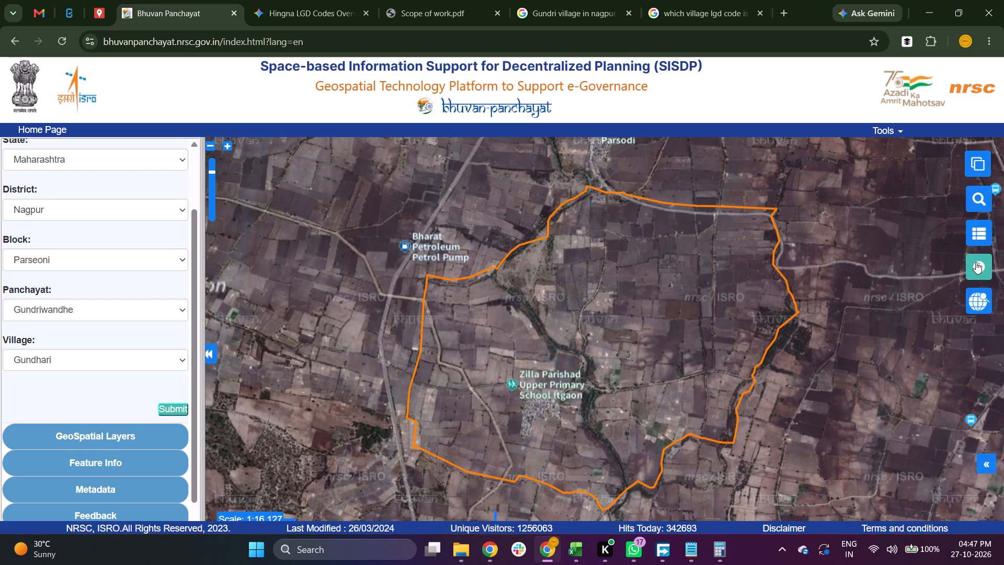
click(542, 404)
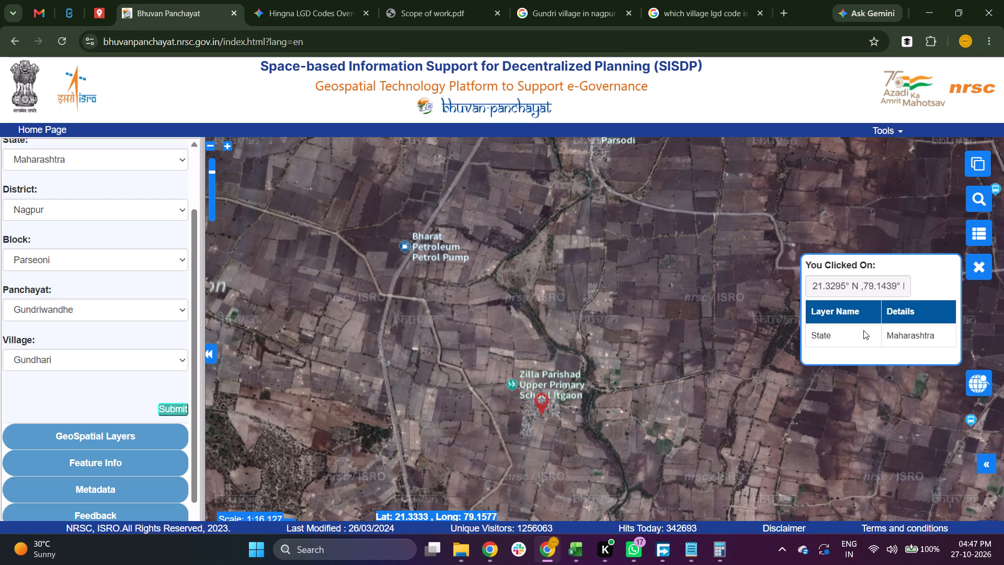
Copy the picked point's coordinates, 21.3295° N ,79.1439° E, into cell R30 of the Tracker's Mapping sheet.
drag(814, 288, 916, 282)
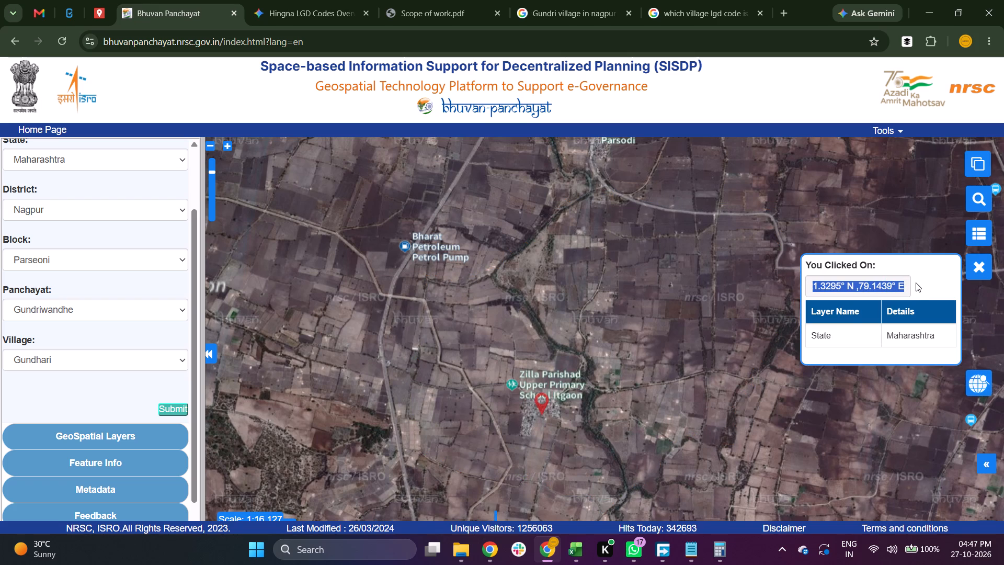
drag(916, 282, 916, 284)
key(ctrl+c)
key(ctrl+c)
key(ctrl+c)
key(ctrl+c)
key(alt+Tab)
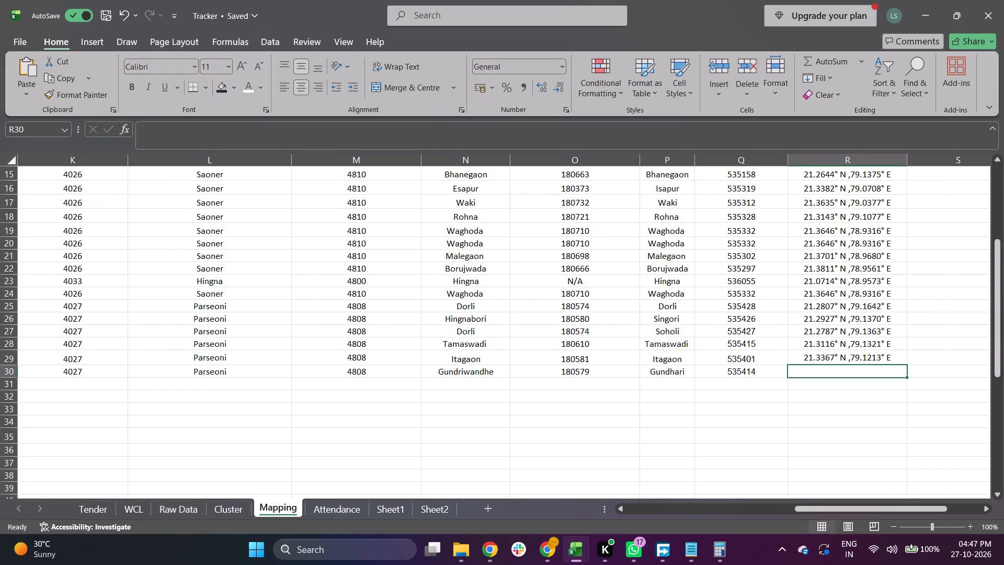
key(Right)
key(Left)
key(ctrl+v)
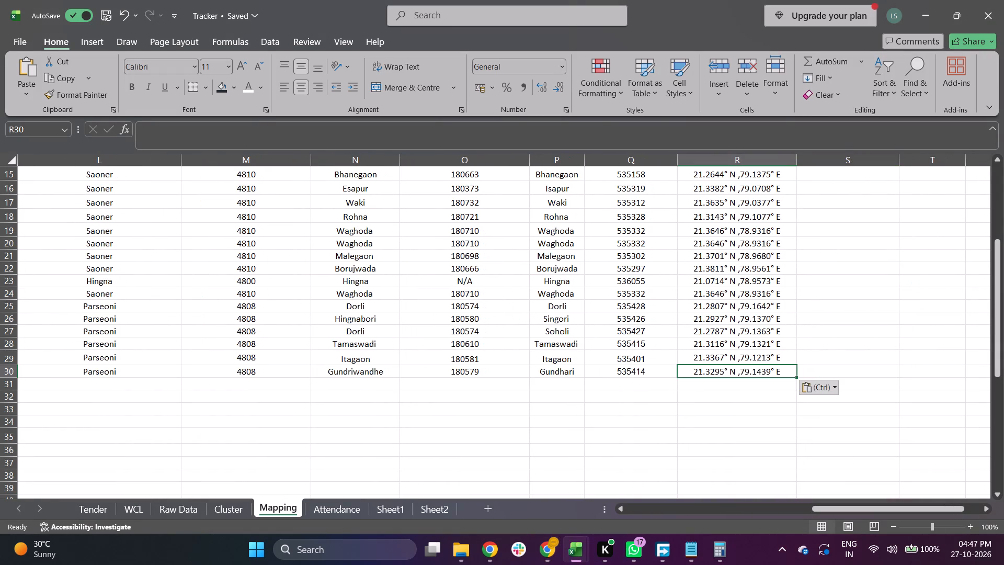
Review the entries across row 30 and copy the village name Gundhari from P30.
key(Left)
key(Left)
key(Left)
key(Left)
key(Left)
key(Left)
key(Left)
key(Left)
key(Left)
key(Left)
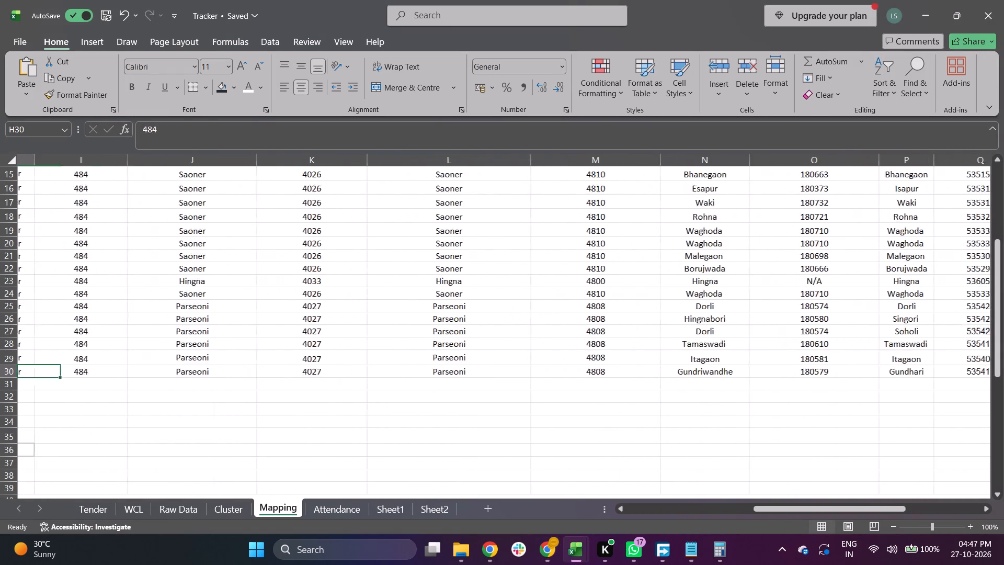
key(Left)
key(Left)
key(Right)
key(Right)
key(Right)
key(Right)
key(Right)
key(Right)
key(Right)
key(Right)
key(Right)
key(Right)
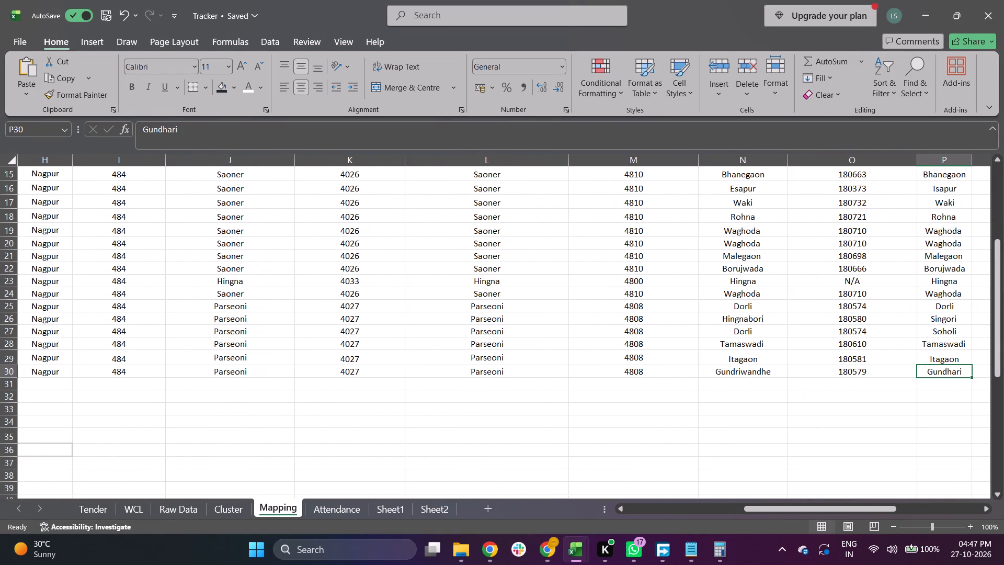
key(ctrl+c)
Switch to the Household Survey workbook and paste the village name Gundhari into H571, the first Gundhri row under Singhori OC.
key(alt+Tab)
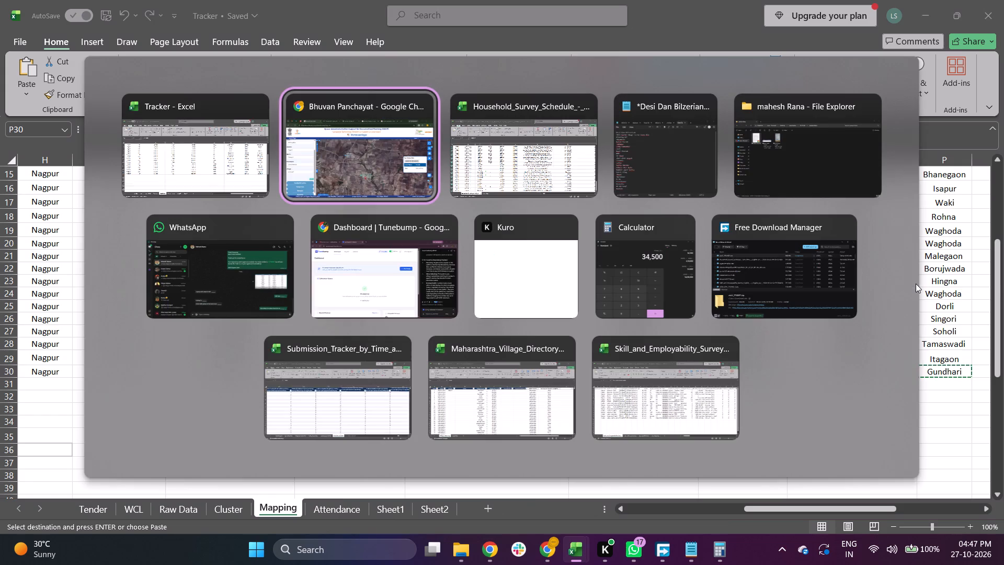
key(alt+Tab)
key(Left)
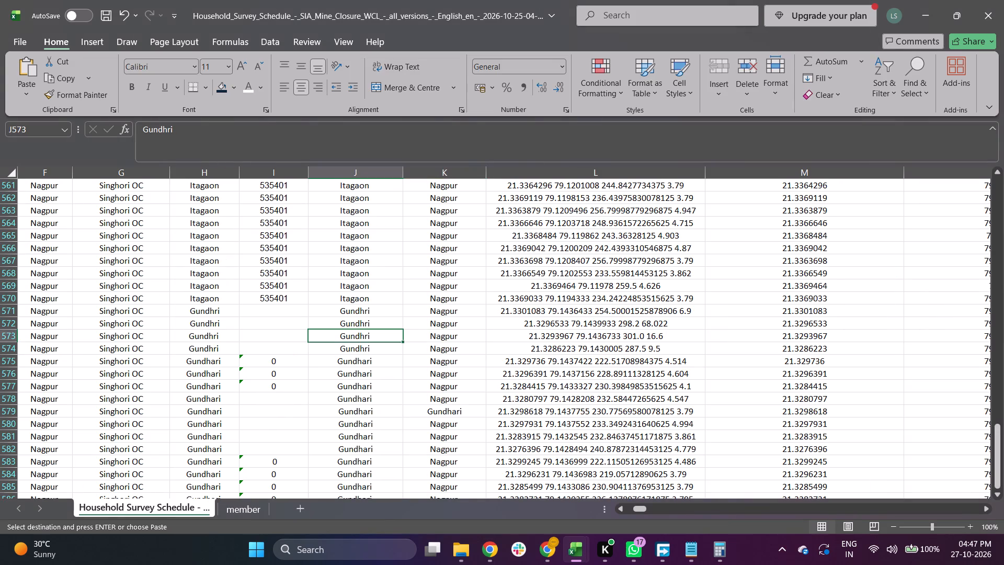
key(ctrl+Up)
key(Left)
key(Left)
key(Left)
key(Down)
key(Down)
key(Down)
key(Down)
key(Down)
key(Down)
key(Down)
key(Down)
key(Down)
key(Down)
key(Down)
key(Down)
key(Down)
key(Down)
key(Down)
key(Down)
key(Down)
key(Down)
key(Down)
key(Down)
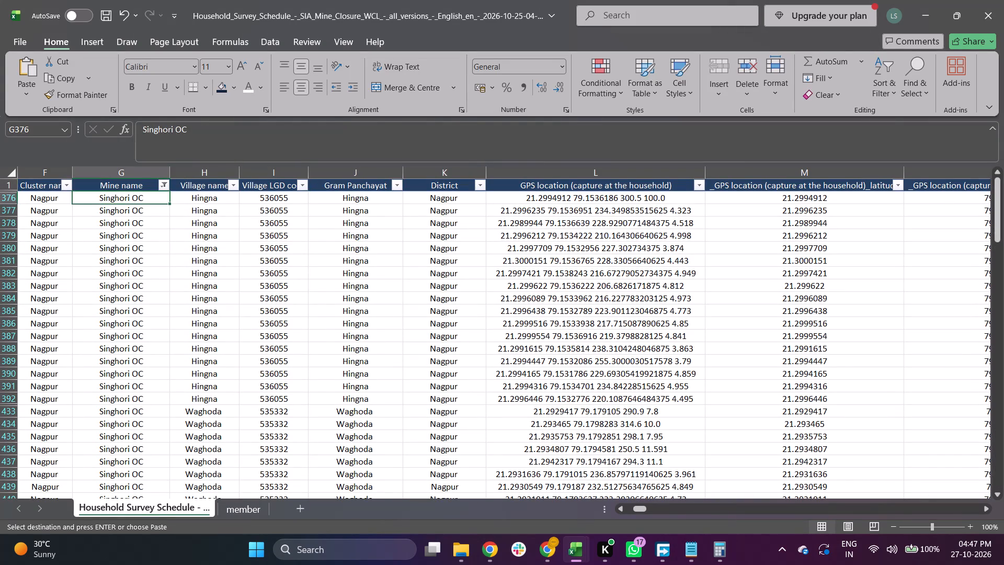
key(Right)
key(Down)
key(Down)
key(Down)
key(Down)
key(Down)
key(Down)
key(Down)
key(Down)
key(Down)
key(Down)
key(Down)
key(Down)
key(Down)
key(Down)
key(Down)
key(Down)
key(Down)
key(Down)
key(Down)
key(Down)
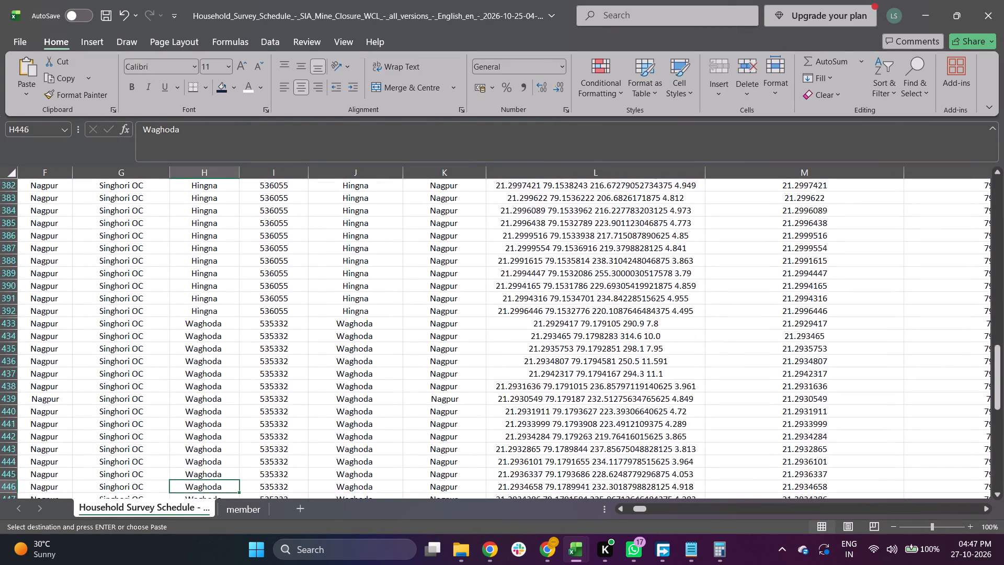
key(Down)
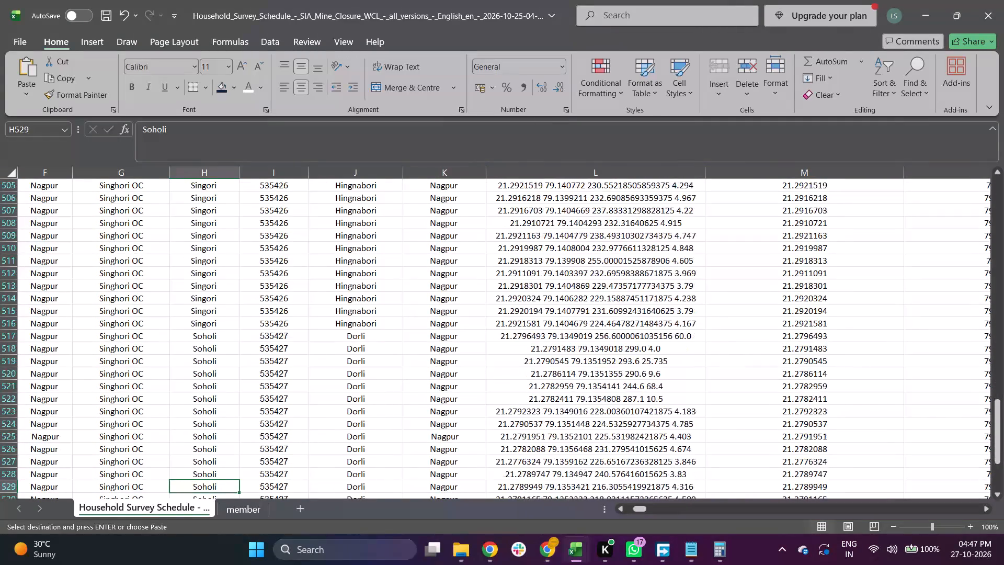
key(Down)
key(Down)
key(Down)
key(Down)
key(Down)
key(Down)
key(Down)
key(Down)
key(Down)
key(Down)
key(Down)
key(Down)
key(Down)
key(Down)
key(Down)
key(Down)
key(Down)
key(Down)
key(Down)
key(Down)
key(Down)
key(Down)
key(Down)
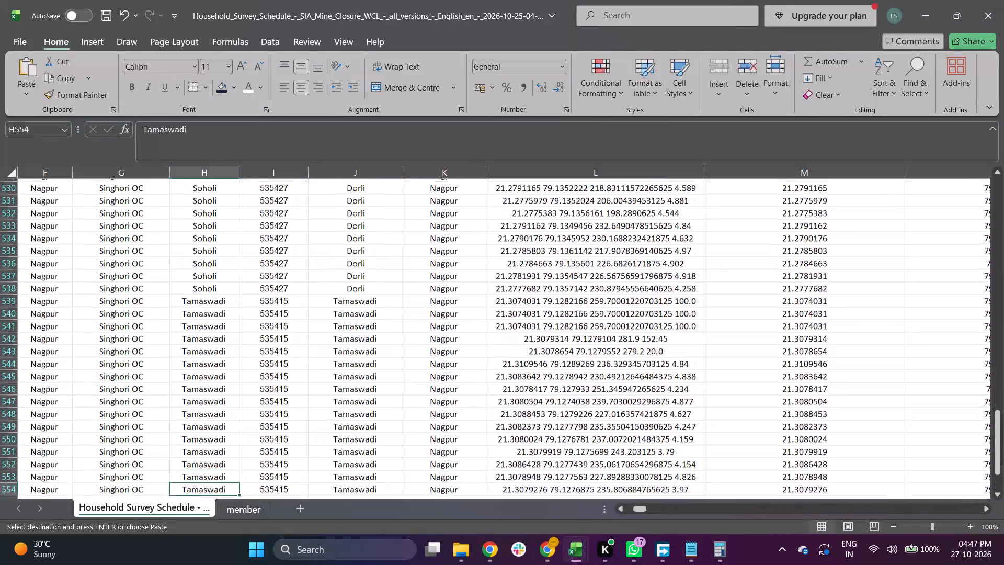
key(Down)
key(Down)
key(Down)
key(Down)
key(Down)
key(Down)
key(Down)
key(Down)
key(Down)
key(Down)
key(Down)
key(Down)
key(Down)
key(Down)
key(Down)
key(Down)
key(Down)
key(Down)
key(Down)
key(Down)
key(Up)
key(Up)
key(Up)
key(Up)
key(Up)
key(Up)
key(Up)
key(Up)
key(Up)
key(Up)
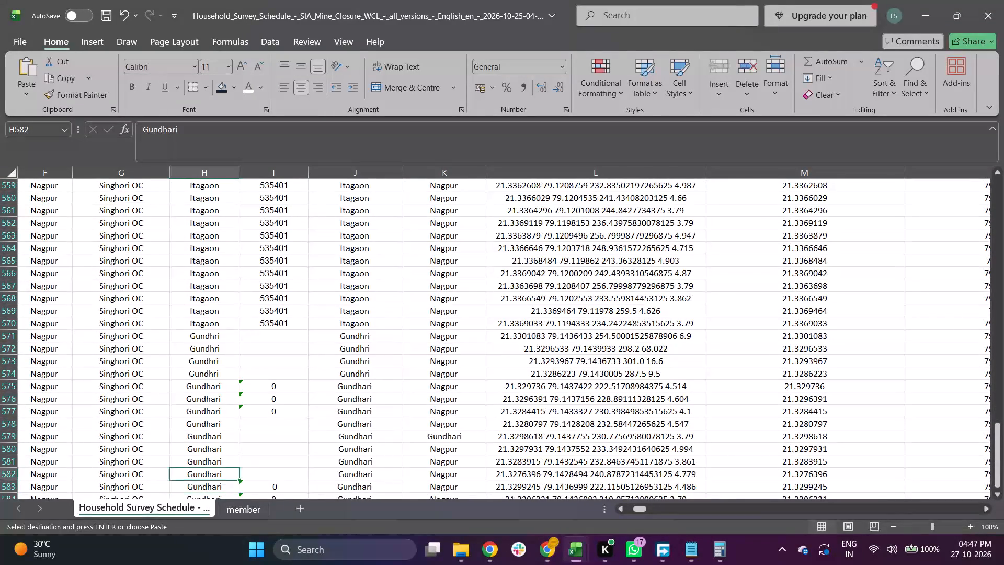
key(Up)
key(Up)
key(ctrl+v)
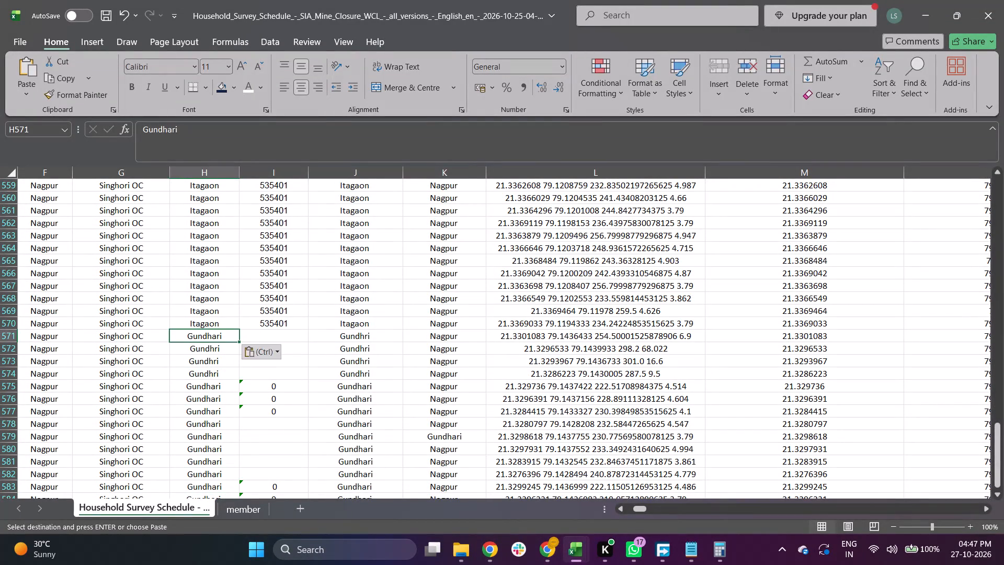
Copy the Gram Panchayat name Gundriwandhe from N30 of the Tracker into J571 of the Household Survey workbook.
key(Right)
key(Right)
key(alt+Tab)
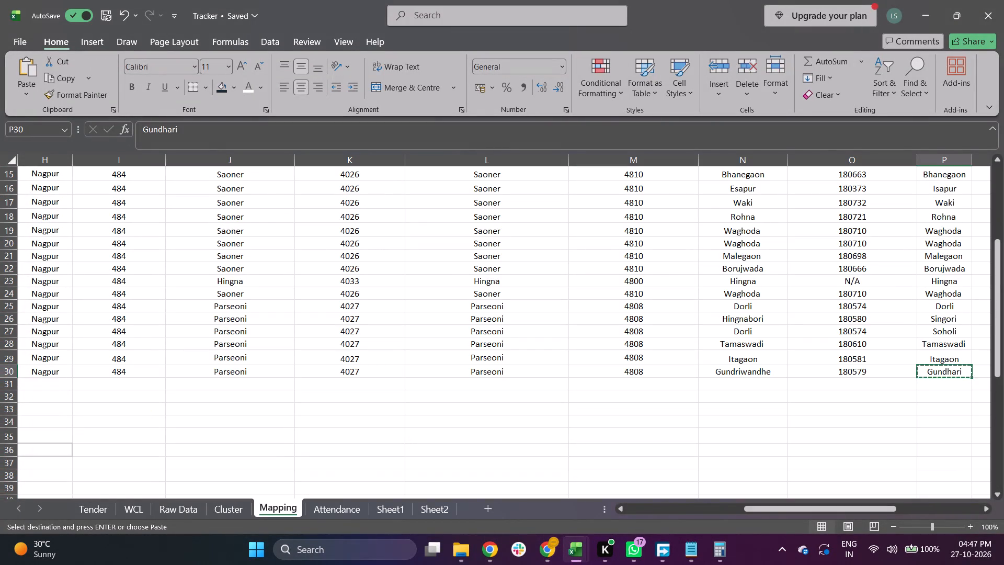
key(Left)
key(Left)
key(ctrl+c)
key(alt+Tab)
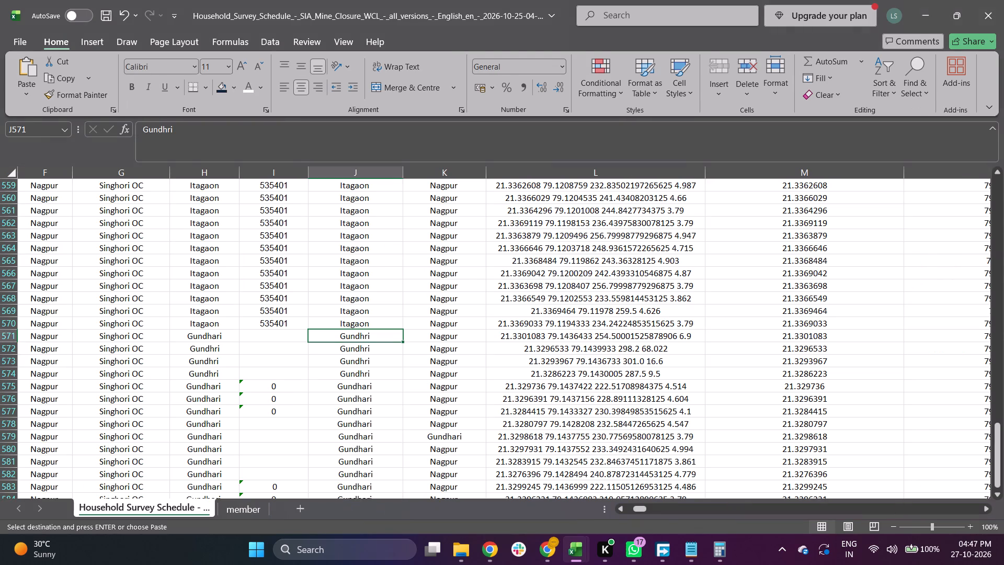
key(ctrl+v)
Copy village LGD code 535414 from Q30 of the Tracker into I571 of the Household Survey workbook.
key(Left)
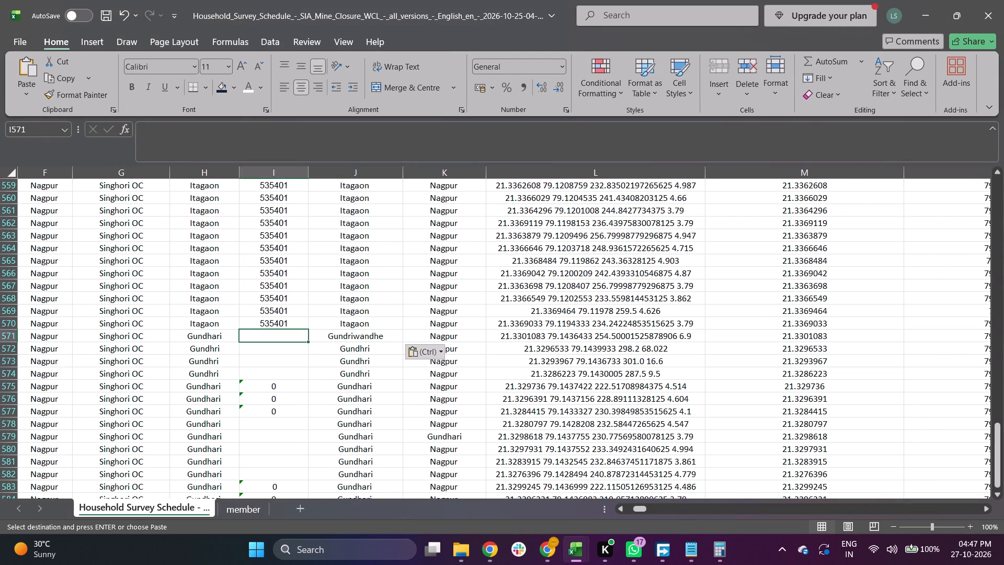
key(alt+Tab)
key(Right)
key(Right)
key(Right)
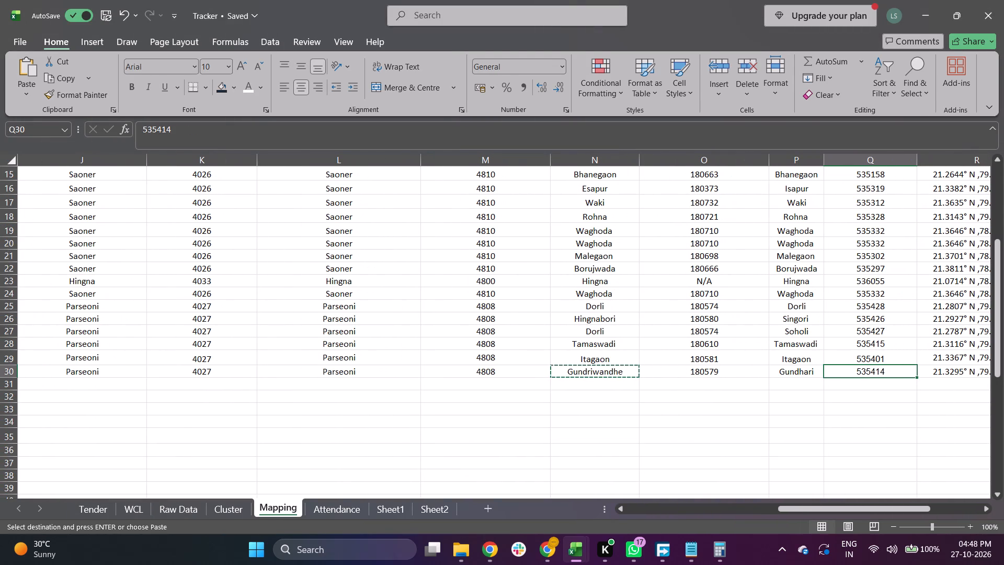
key(ctrl+c)
key(alt+Tab)
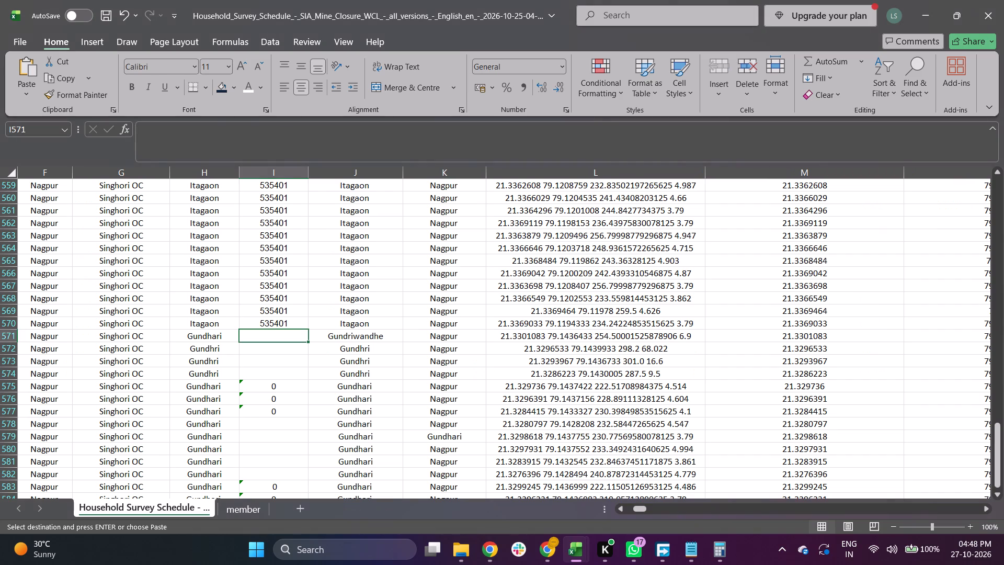
key(ctrl+v)
Copy H571:J571 (Gundhari, 535414, Gundriwandhe) and paste it into the same columns of rows 572 to 576.
key(Left)
key(shift+Right)
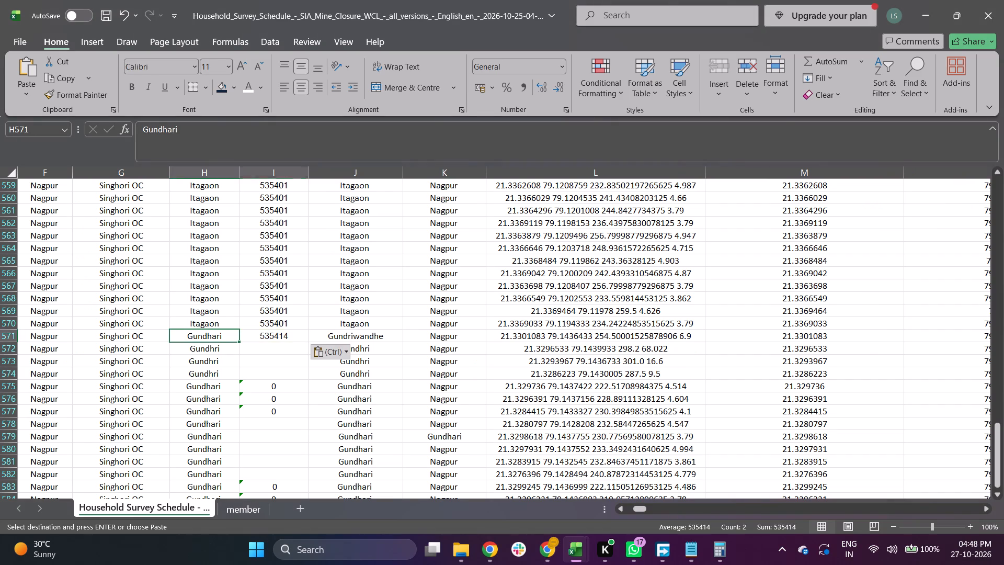
key(shift+Right)
key(ctrl+c)
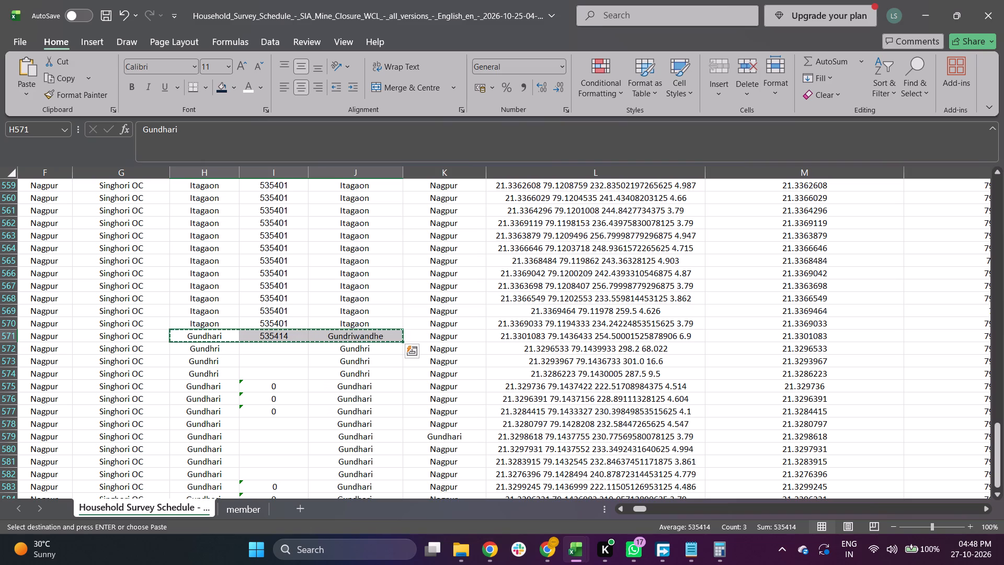
key(Down)
key(ctrl+v)
key(Down)
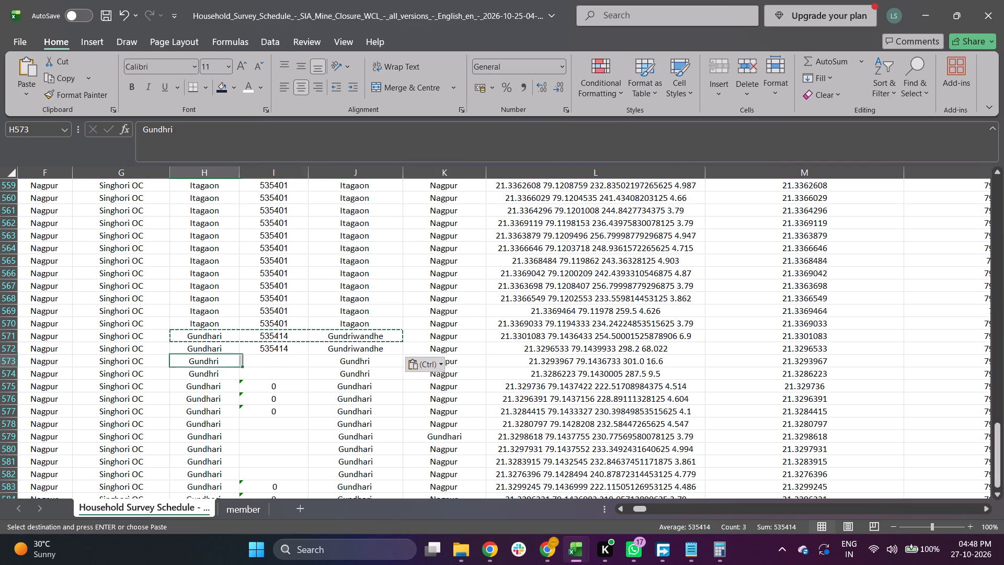
key(ctrl+v)
key(Down)
key(ctrl+v)
key(Down)
key(ctrl+v)
key(Down)
key(ctrl+v)
Paste the copied Gundhari, 535414 and Gundriwandhe entries into rows 586 up to 582, starting from the last Gundhari row.
key(ctrl+Down)
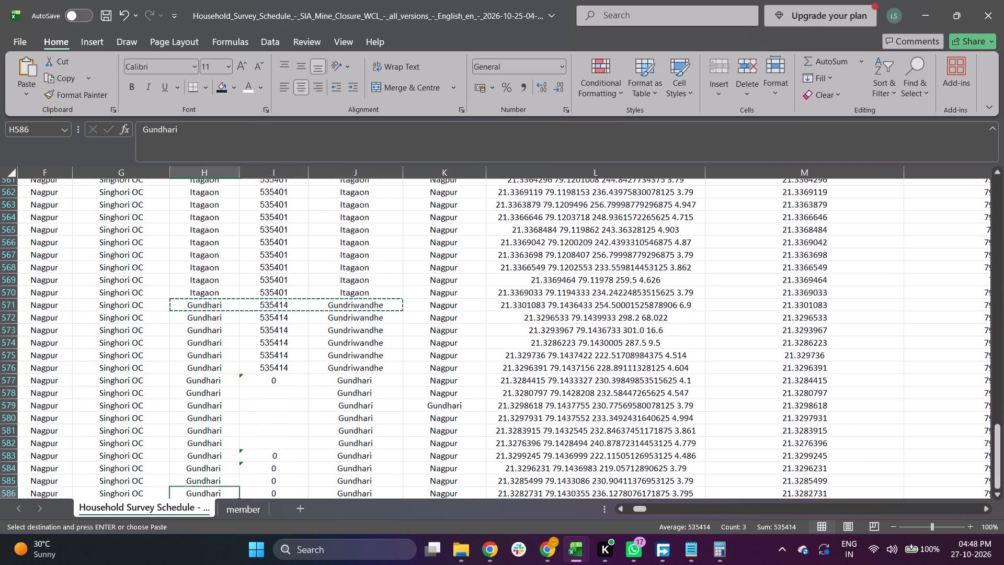
key(ctrl+v)
key(Up)
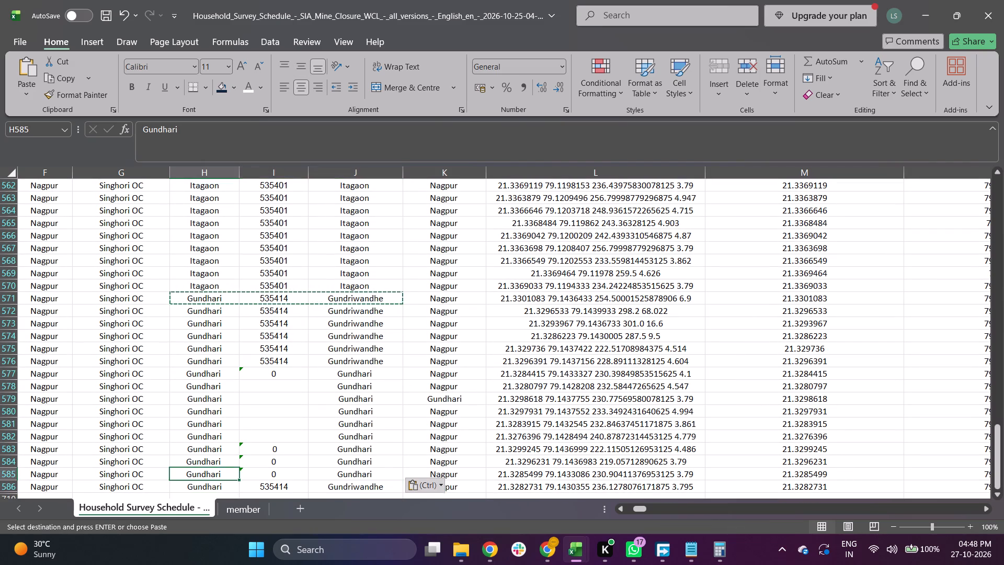
key(ctrl+v)
key(Up)
key(ctrl+v)
key(Up)
key(ctrl+v)
key(Up)
key(ctrl+v)
Paste the copied Gundhari, 535414 and Gundriwandhe entries into columns H to J of rows 581 up to 577.
key(ctrl+Up)
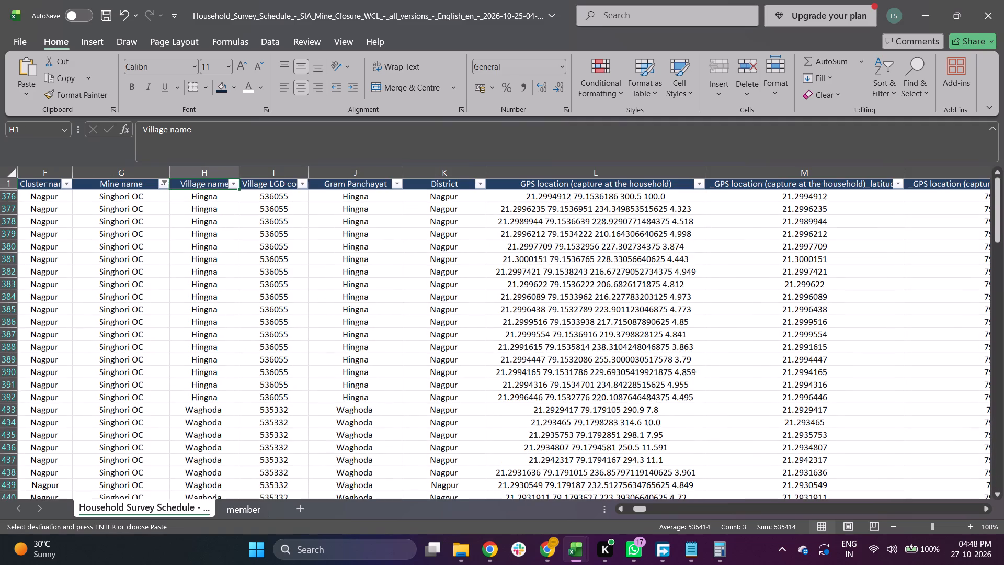
key(Down)
key(Down)
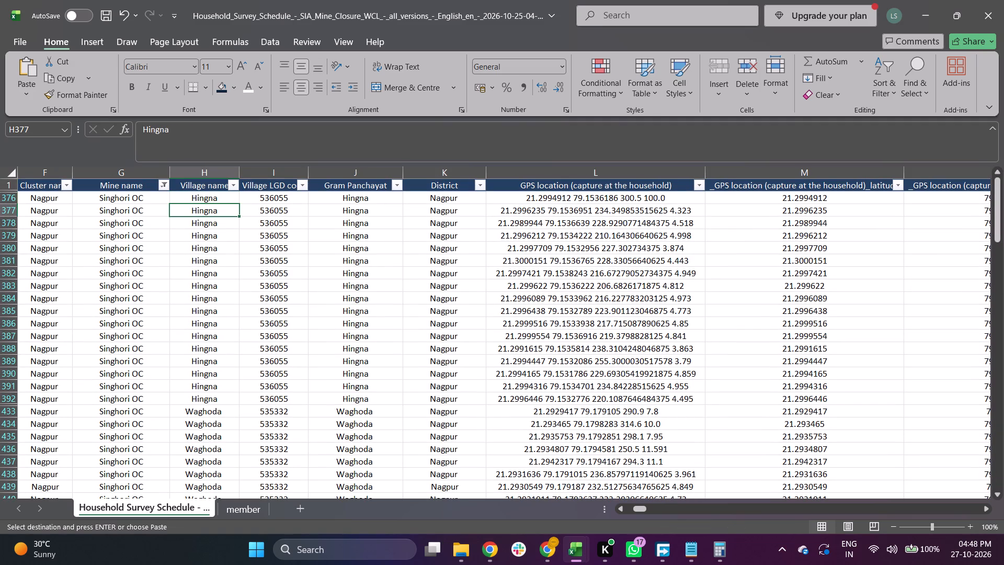
key(ctrl+Down)
key(Up)
key(Up)
key(Up)
key(Up)
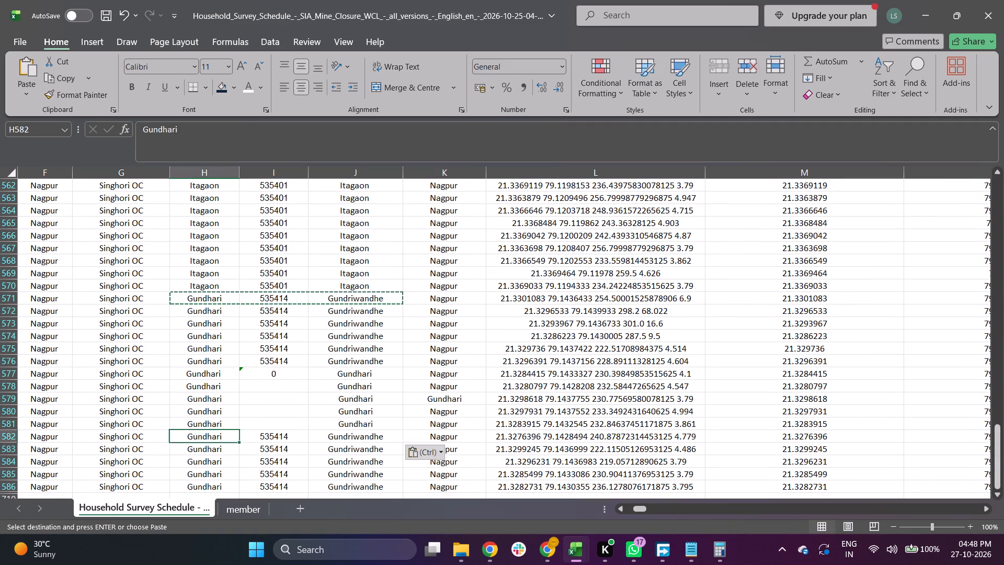
key(Up)
key(ctrl+v)
key(Up)
key(ctrl+v)
key(Up)
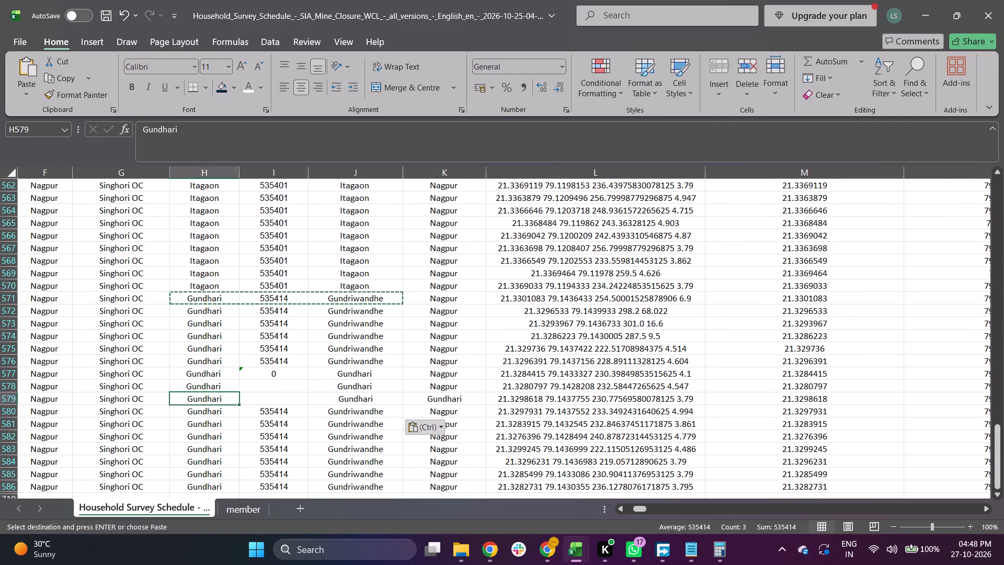
key(ctrl+v)
key(Up)
key(ctrl+v)
key(Up)
key(ctrl+v)
Review the village name, LGD code and Gram Panchayat entries in the filtered Singhori OC rows, from the Gundhari block up to Waghoda.
key(Down)
key(Down)
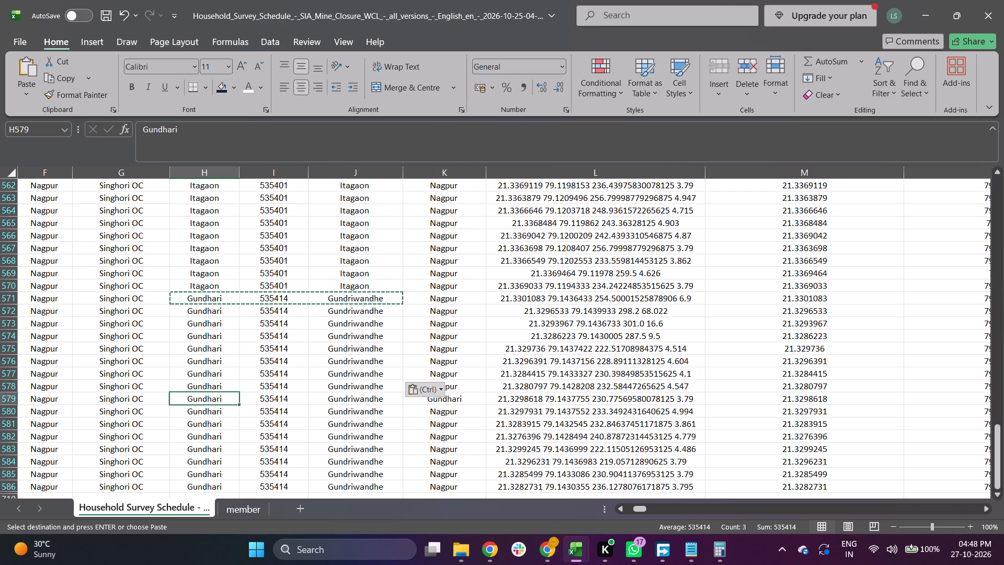
key(Down)
key(Down)
key(Down)
key(Down)
key(Down)
key(Down)
key(Down)
key(Down)
key(Down)
key(Down)
key(Down)
key(Down)
key(Down)
key(Down)
key(Down)
key(Down)
key(Up)
key(Up)
key(Up)
key(Up)
key(Up)
key(Up)
key(Up)
key(Up)
key(Up)
key(Up)
key(Up)
key(Up)
key(Up)
key(Up)
key(Up)
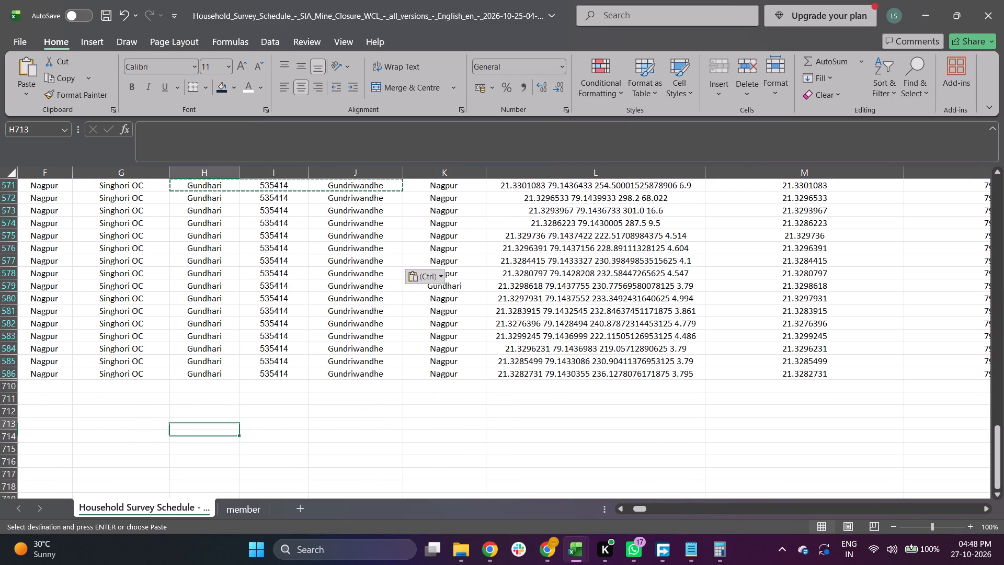
key(Up)
key(Up)
key(Up)
key(Up)
key(Up)
key(Up)
key(Up)
key(Up)
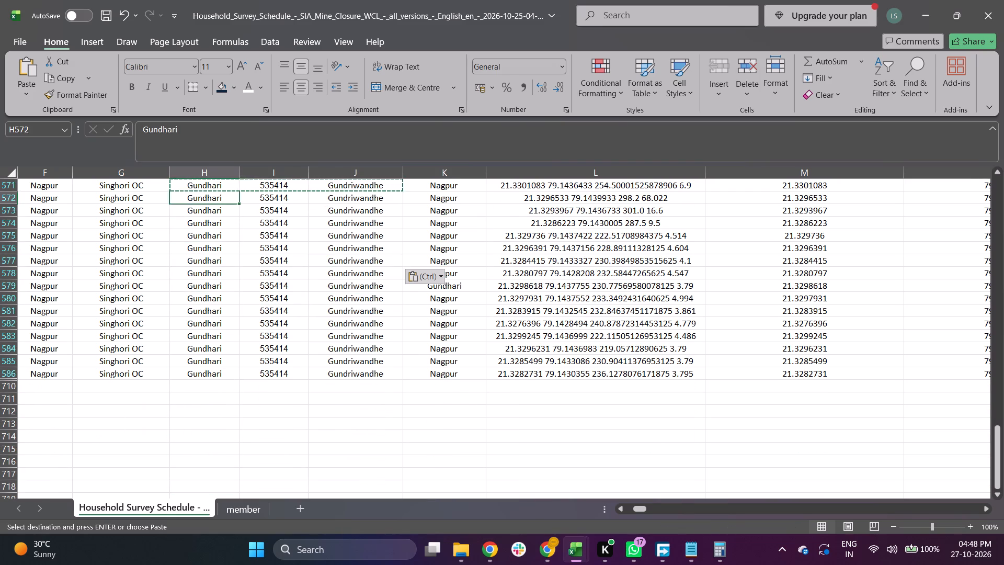
key(Up)
key(Up)
key(Up)
key(Up)
key(Up)
key(Down)
key(Down)
key(Down)
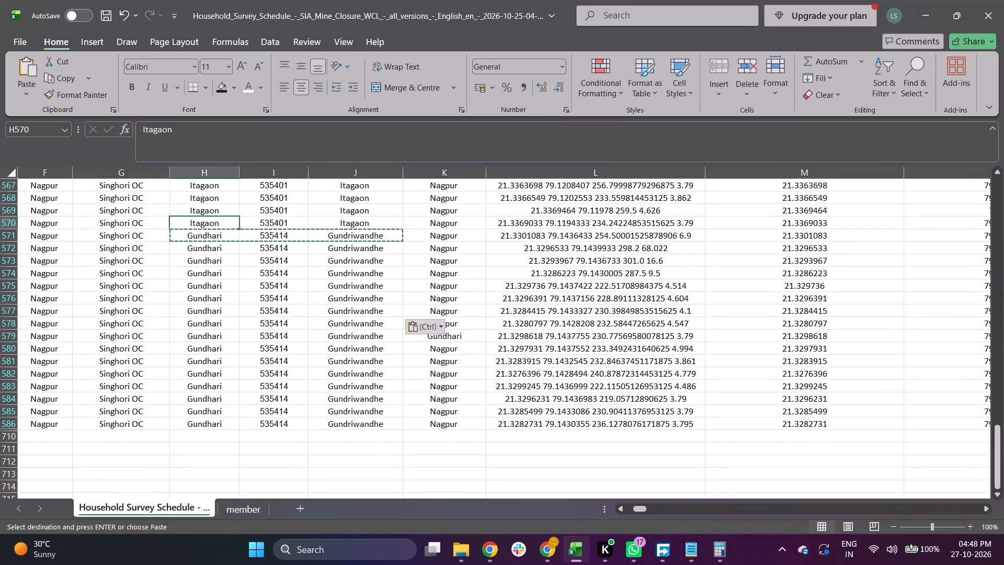
key(Up)
key(Up)
key(Up)
key(Up)
key(Up)
key(Up)
key(Up)
key(Up)
key(Up)
key(Up)
key(Up)
key(Up)
key(Up)
key(Up)
key(Up)
key(Up)
key(Up)
key(Up)
key(Up)
key(Up)
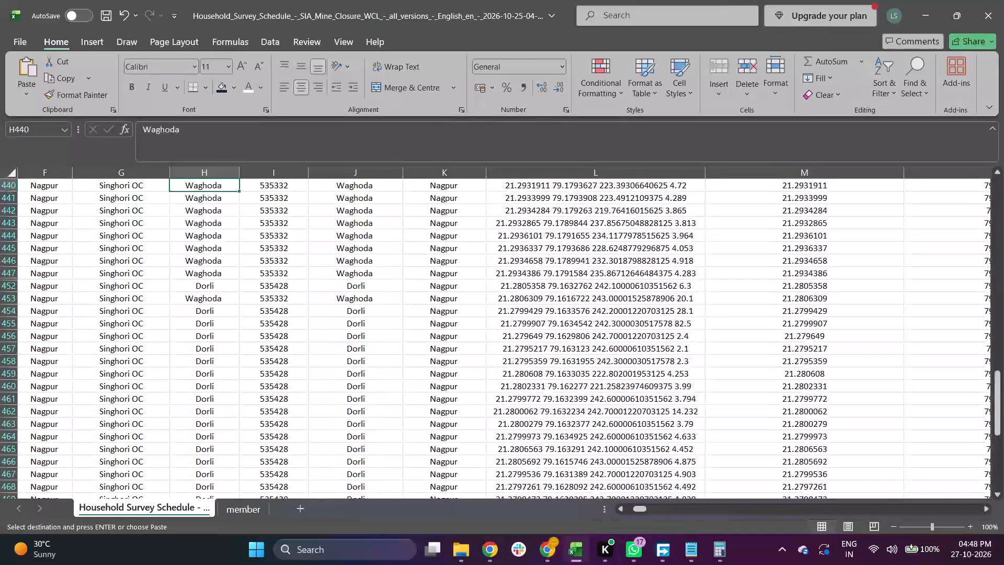
Fill the District value Nagpur down from K577 into K578 and K579.
key(ctrl+Up)
key(Right)
key(Right)
key(Right)
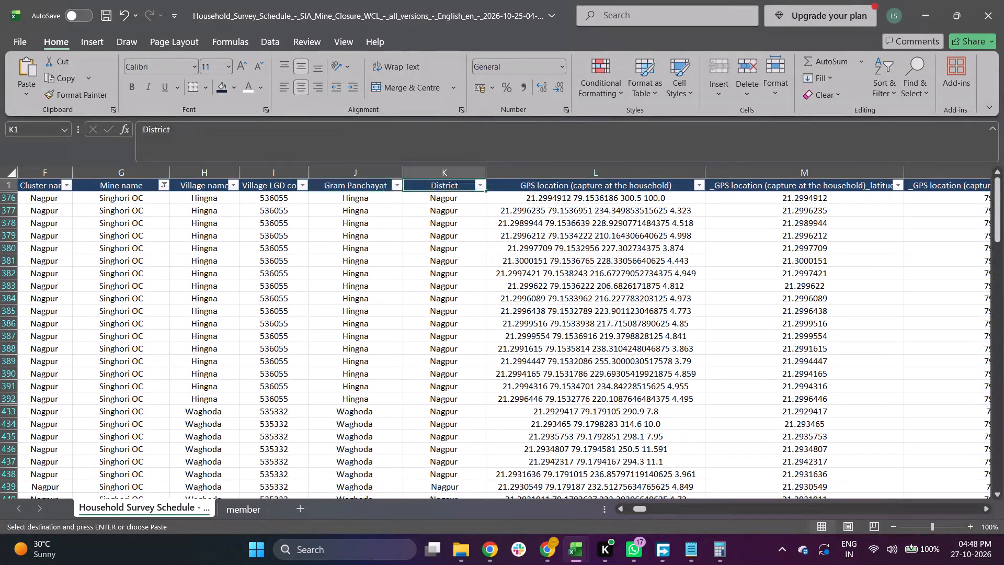
key(Down)
key(ctrl+Down)
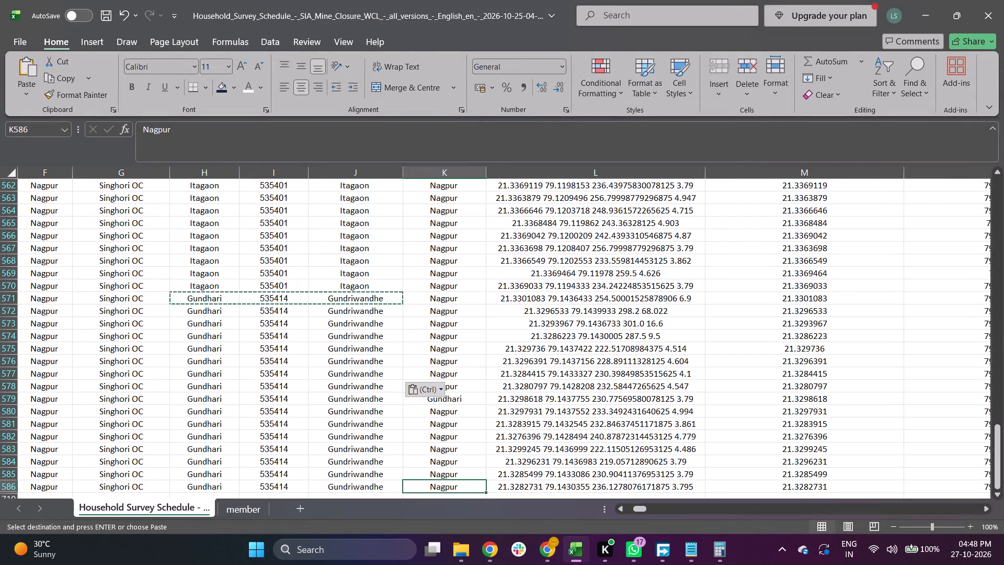
key(Up)
key(Up)
key(Up)
key(Up)
key(Up)
key(Up)
key(Up)
key(Up)
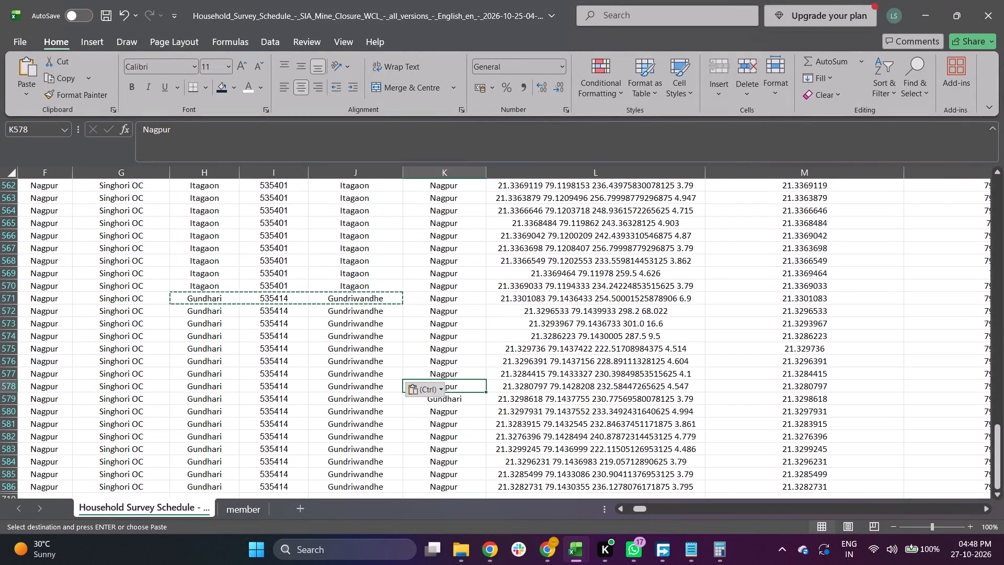
key(ctrl+d)
key(Down)
key(ctrl+d)
Check the Gundhari rows across the date, collector, mine, village and District columns, and leave the Household Survey workbook.
key(Right)
key(Down)
key(Down)
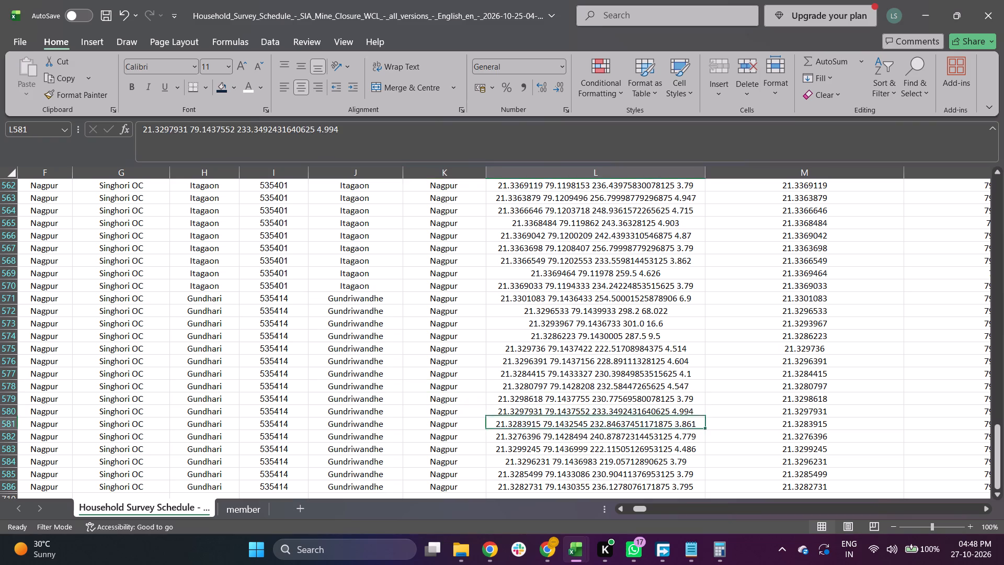
key(Down)
key(Down)
key(Down)
key(Left)
key(Left)
key(Left)
key(Left)
key(Left)
key(Left)
key(Left)
key(Left)
key(Left)
key(Up)
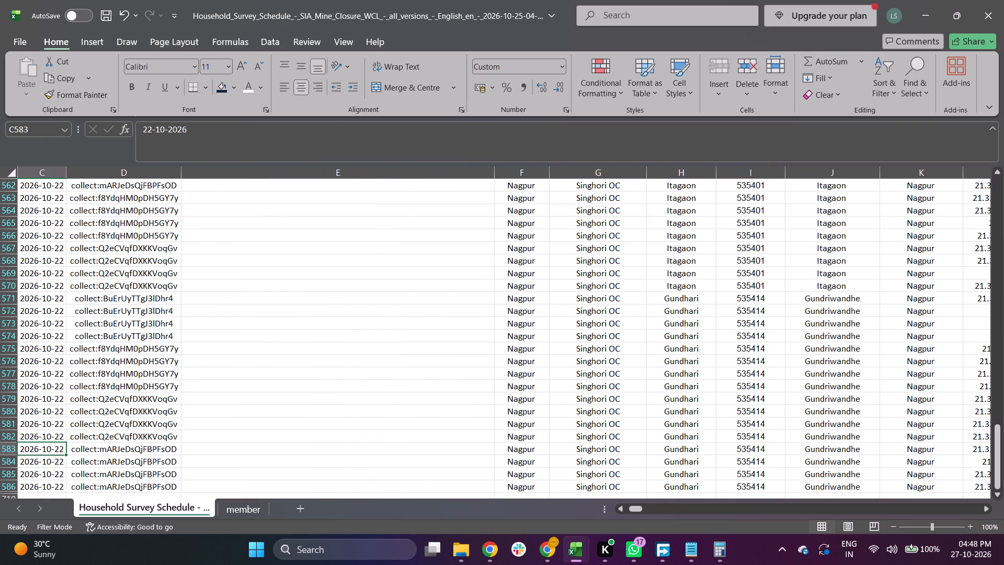
key(Right)
key(Right)
key(Right)
key(Right)
key(Right)
key(Down)
key(Down)
key(Down)
key(Down)
key(Right)
key(Right)
key(Right)
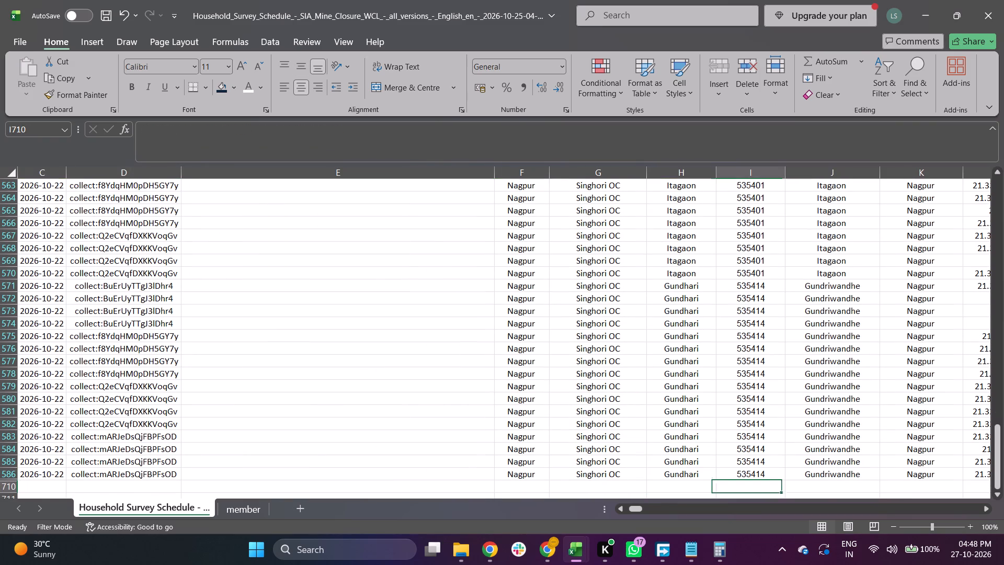
key(Up)
key(Up)
key(Up)
key(alt+Tab)
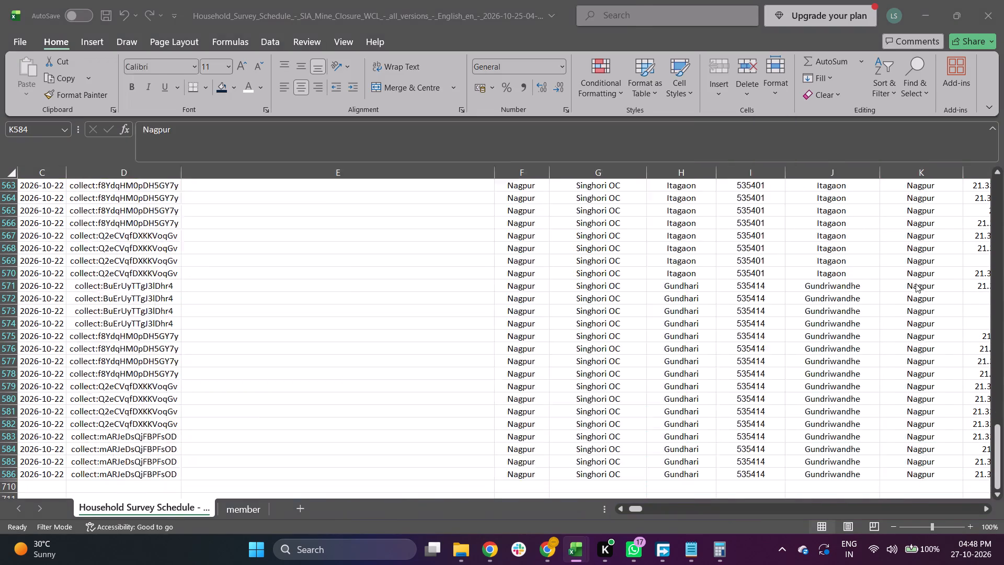
Review the Tracker's Mapping entries from the last Singhori OC row back up to the header row and S.No. column.
key(Right)
key(Right)
key(Right)
key(Left)
key(Left)
key(Left)
key(Left)
key(Left)
key(Left)
key(Left)
key(Left)
key(Left)
key(Left)
key(Left)
key(Left)
key(Left)
key(Left)
key(Left)
key(Left)
key(Left)
key(Left)
key(Left)
key(Left)
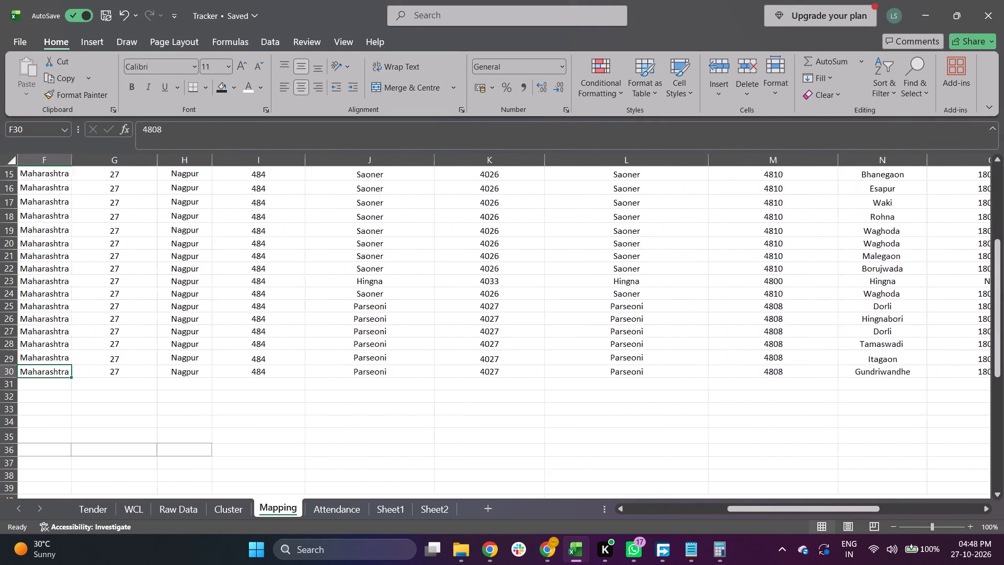
key(Up)
key(Up)
key(Up)
key(Up)
key(Up)
key(Up)
key(Up)
key(Up)
key(Up)
key(Up)
key(Up)
key(Up)
key(Up)
key(Up)
key(Up)
key(Up)
key(Up)
key(Up)
key(Up)
key(Up)
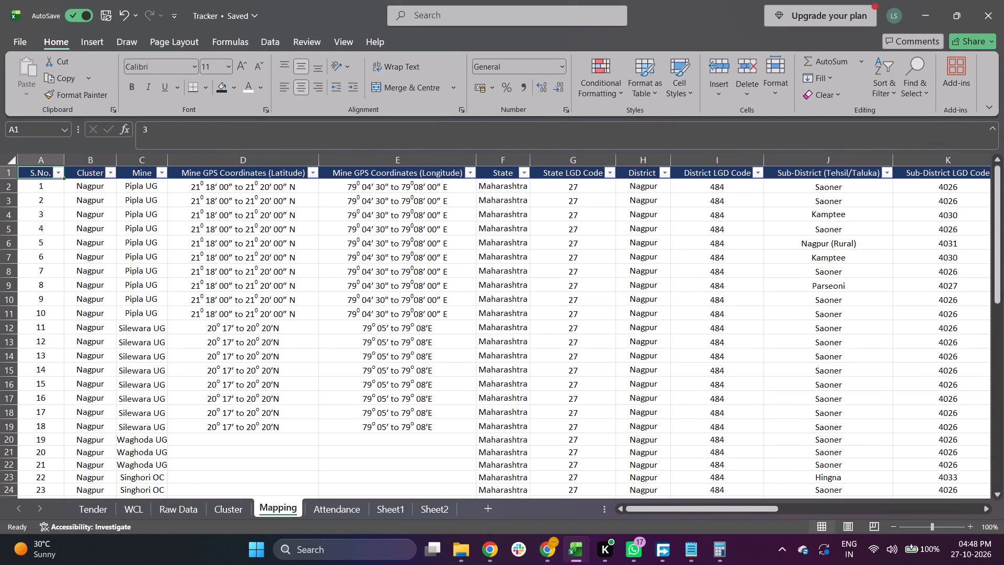
Examine the Mapping sheet's columns from S.No. through the Gram Panchayat, village code and GPS coordinates to Total Households.
key(Right)
key(Right)
key(Right)
key(Right)
key(Right)
key(Right)
key(Right)
key(Right)
key(Right)
key(Right)
key(Right)
key(Right)
key(Right)
key(Right)
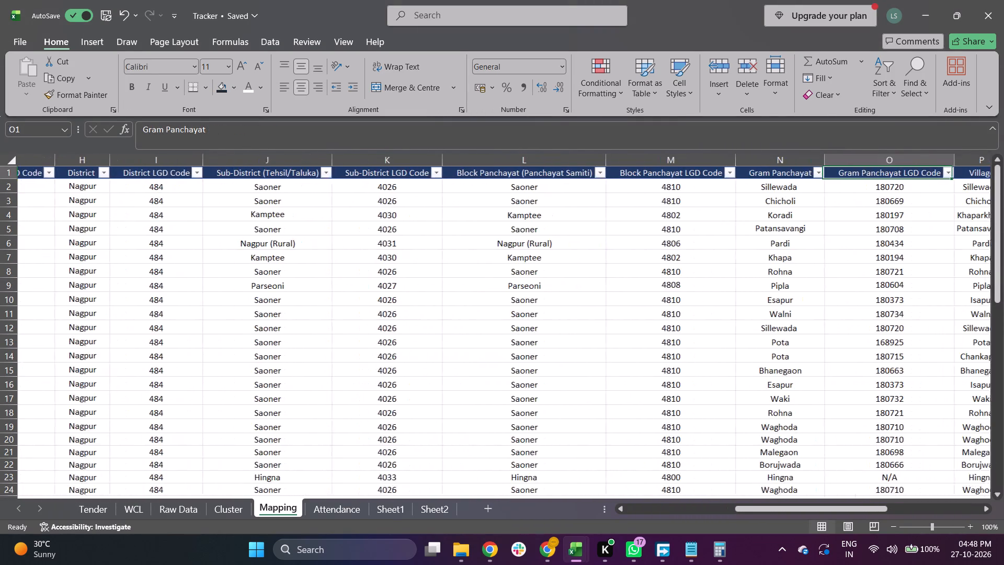
key(Right)
key(Right)
key(Right)
key(Right)
key(Right)
key(Right)
key(Right)
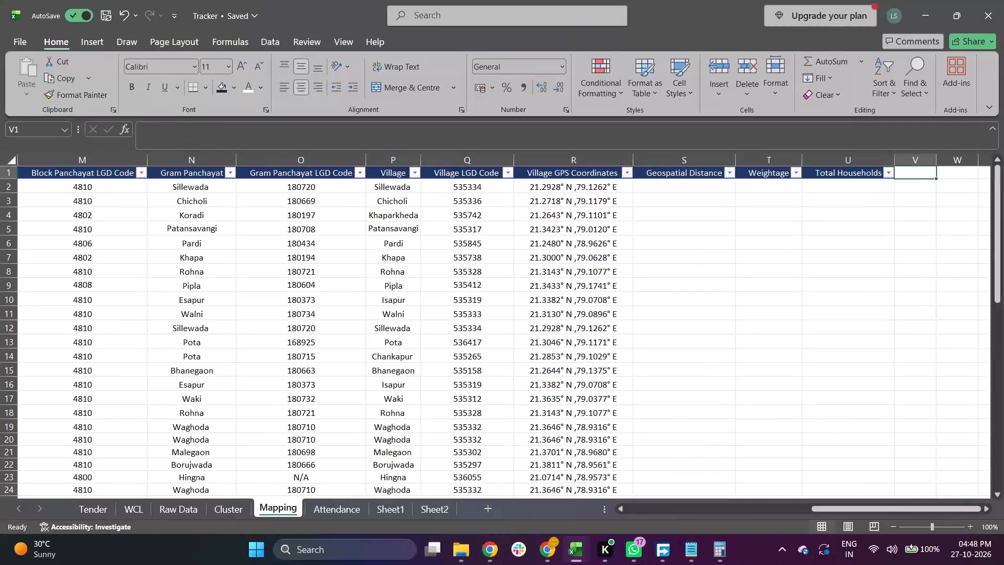
key(Right)
key(Left)
key(Left)
key(Left)
key(Left)
key(Right)
key(Right)
key(Right)
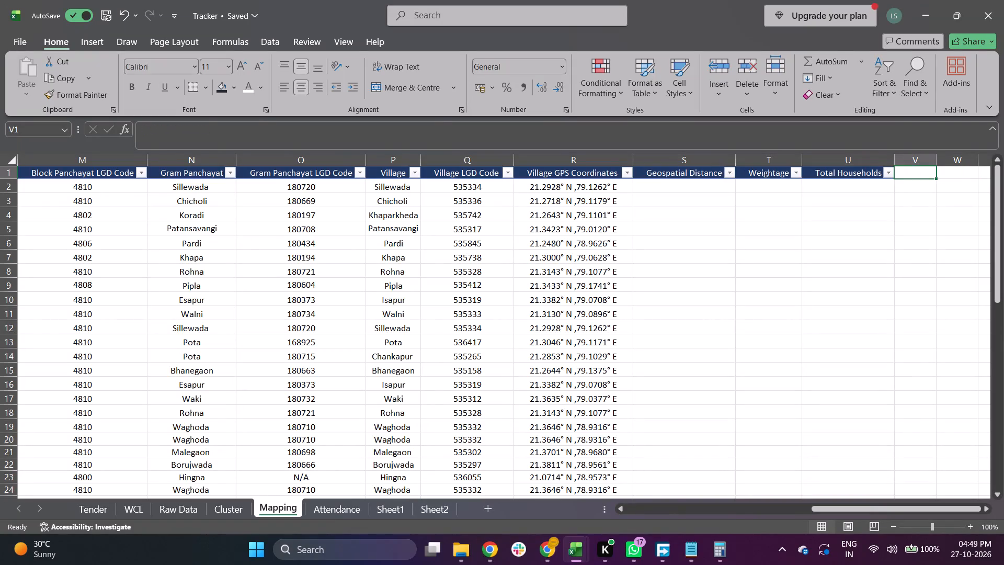
Look back across the Mapping columns from Total Households to S.No. along the second record.
key(Down)
key(Down)
key(Left)
key(Left)
key(Left)
key(Left)
key(Left)
key(Left)
key(Left)
key(Left)
key(Left)
key(Left)
key(Left)
key(Left)
key(Left)
key(Left)
key(Left)
key(Left)
key(Left)
key(Left)
key(Left)
key(Left)
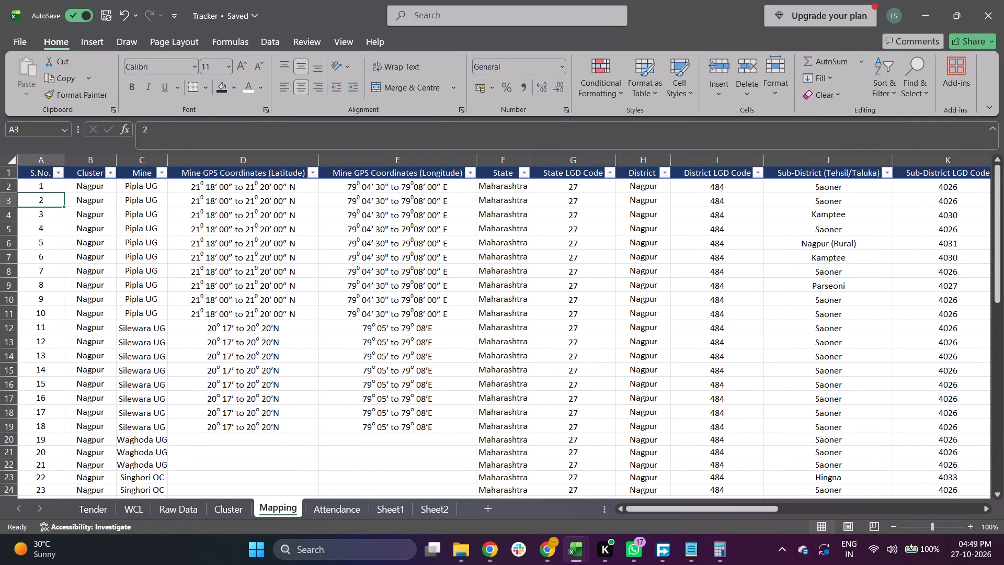
Check the Mapping records by mine from Pipla UG down through Singhori OC, and return to the District header.
key(Down)
key(Down)
key(Down)
key(Down)
key(Down)
key(Down)
key(Down)
key(Down)
key(Down)
key(Down)
key(Down)
key(Down)
key(Down)
key(Down)
key(Down)
key(Down)
key(Down)
key(Down)
key(Down)
key(Down)
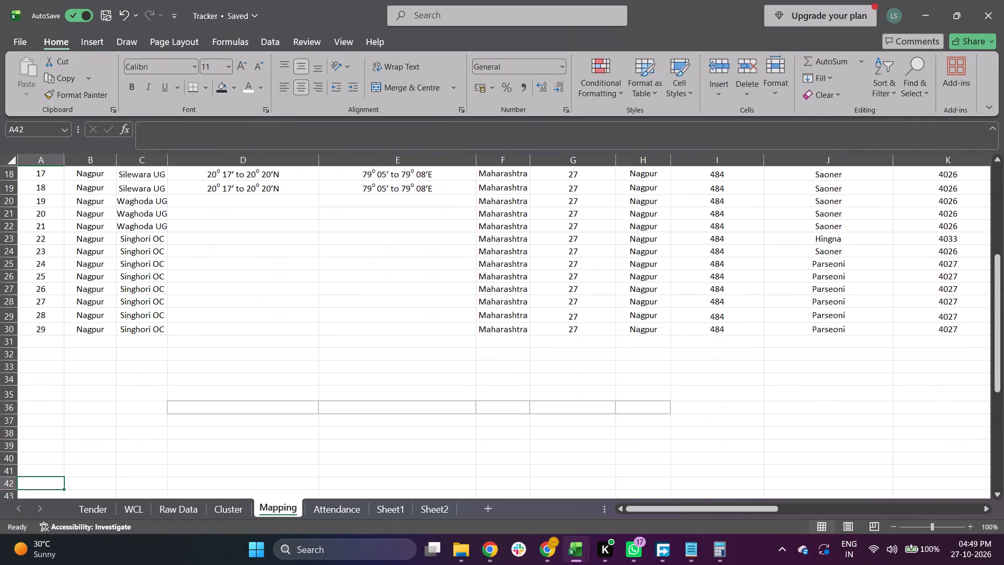
key(Down)
key(Down)
key(Down)
key(Right)
key(Right)
key(Right)
key(Right)
key(Right)
key(Right)
key(Right)
key(Up)
key(Up)
key(Up)
key(Up)
key(Up)
key(Up)
key(Up)
key(Up)
key(Up)
key(Up)
key(Up)
key(Up)
key(Up)
key(Up)
key(Up)
key(Up)
key(Up)
key(Up)
key(Up)
key(Up)
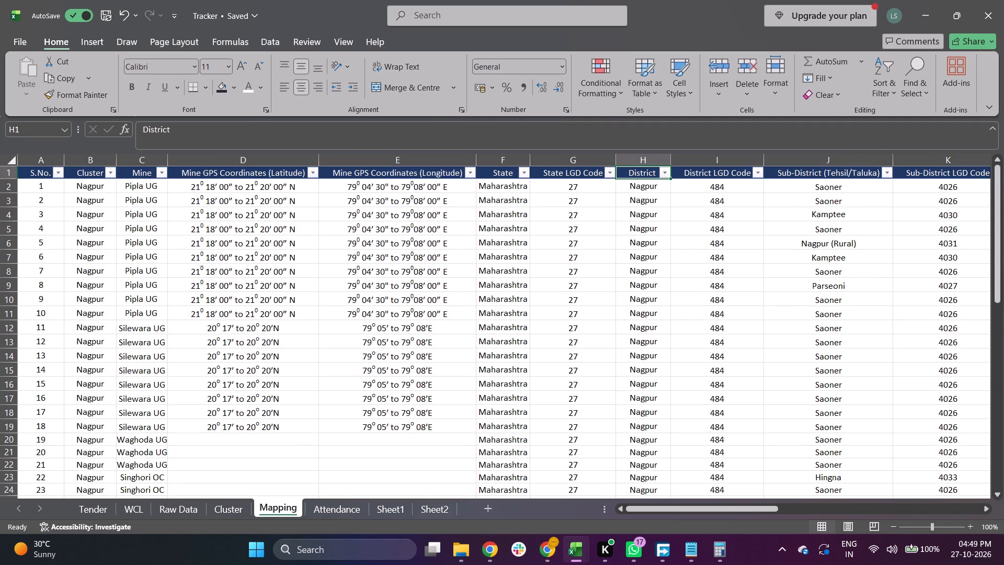
Check the Mapping sheet's District column from the header down through Pipla UG and Silewara UG to the first Waghoda UG record.
key(Down)
key(Down)
key(Down)
key(Down)
key(Down)
key(Down)
key(Down)
key(Down)
key(Down)
key(Down)
key(Down)
key(Down)
key(Down)
key(Down)
key(Down)
key(Down)
key(Down)
key(Down)
key(Down)
Examine the first Waghoda UG record across its sub-district, panchayat and village fields to Total Households, and back to Gram Panchayat LGD Code.
key(Right)
key(Right)
key(Right)
key(Right)
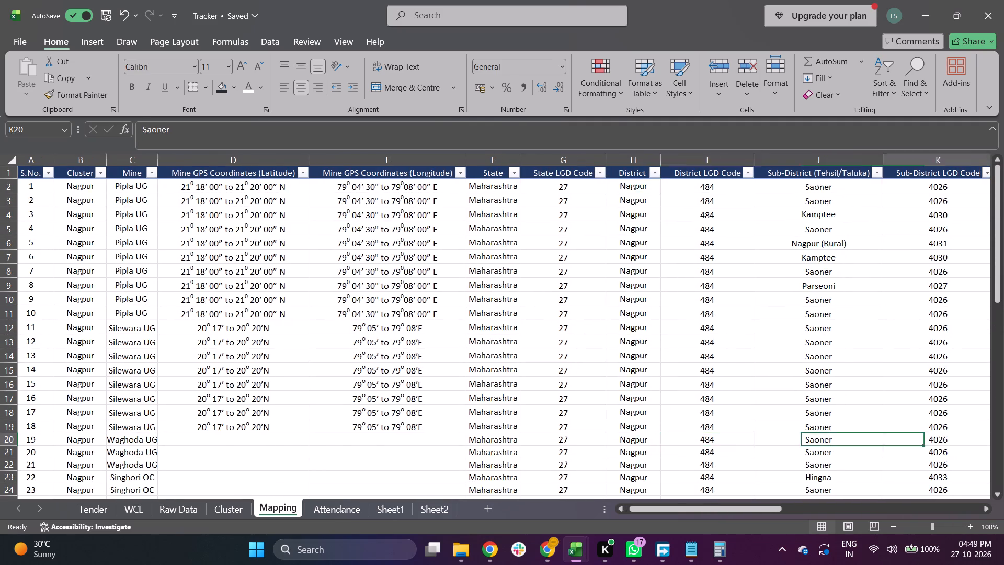
key(Right)
key(Right)
key(Right)
key(Right)
key(Right)
key(Right)
key(Right)
key(Right)
key(Right)
key(Right)
key(Left)
key(Left)
key(Left)
key(Left)
key(Left)
key(Left)
key(Left)
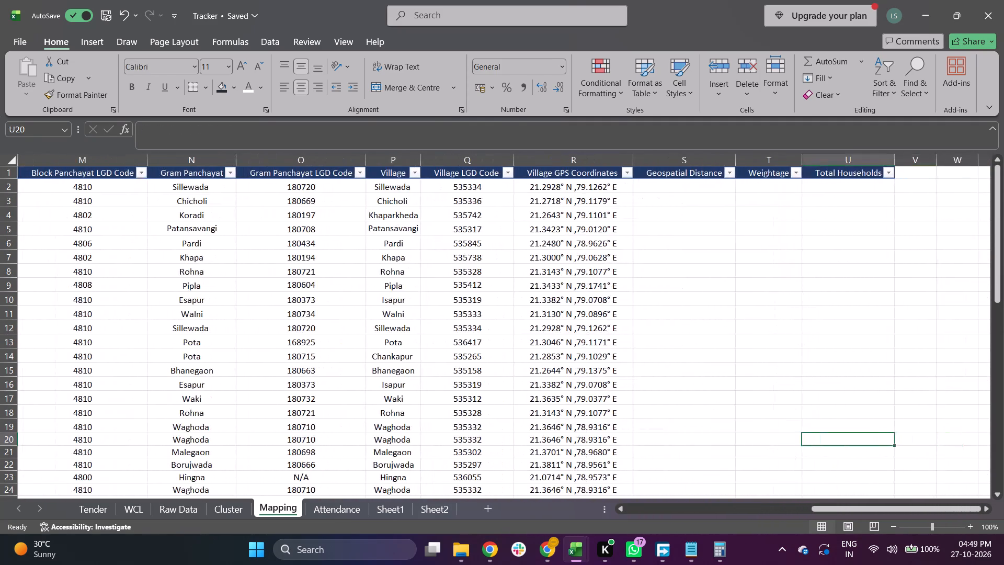
Check the Mapping sheet's panchayat, village code and GPS entries from Waghoda UG down past the last Singhori OC record.
key(Down)
key(Down)
key(Down)
key(Down)
key(Down)
key(Down)
key(Down)
key(Down)
key(Down)
key(Down)
key(Down)
key(Down)
key(Down)
key(Down)
key(Down)
key(Down)
key(Down)
key(Down)
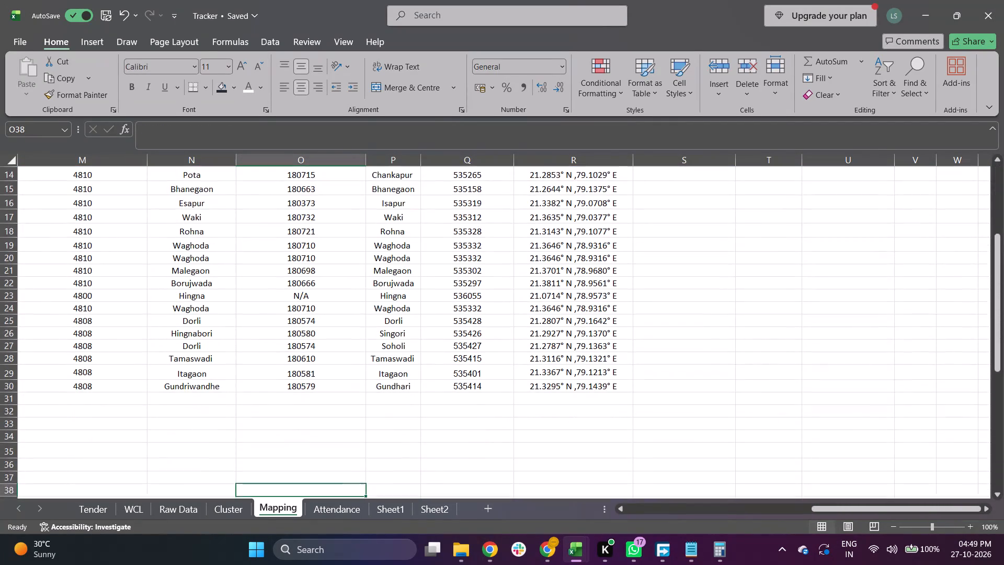
key(Down)
key(Down)
key(Down)
Switch to the Household Survey Schedule workbook and inspect the end of the filtered Singhori OC records back to the first column.
key(alt+Tab)
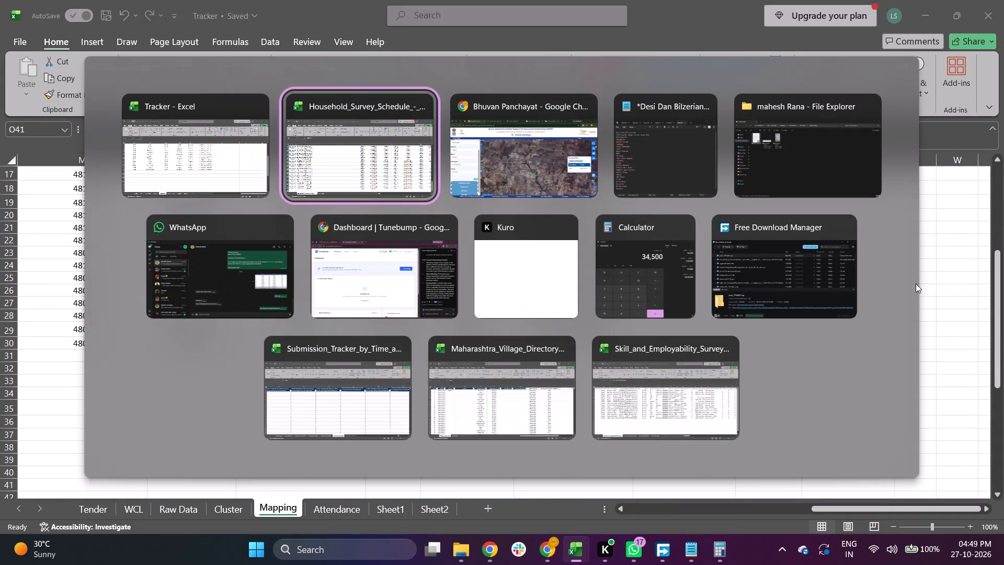
key(Down)
key(Down)
key(Down)
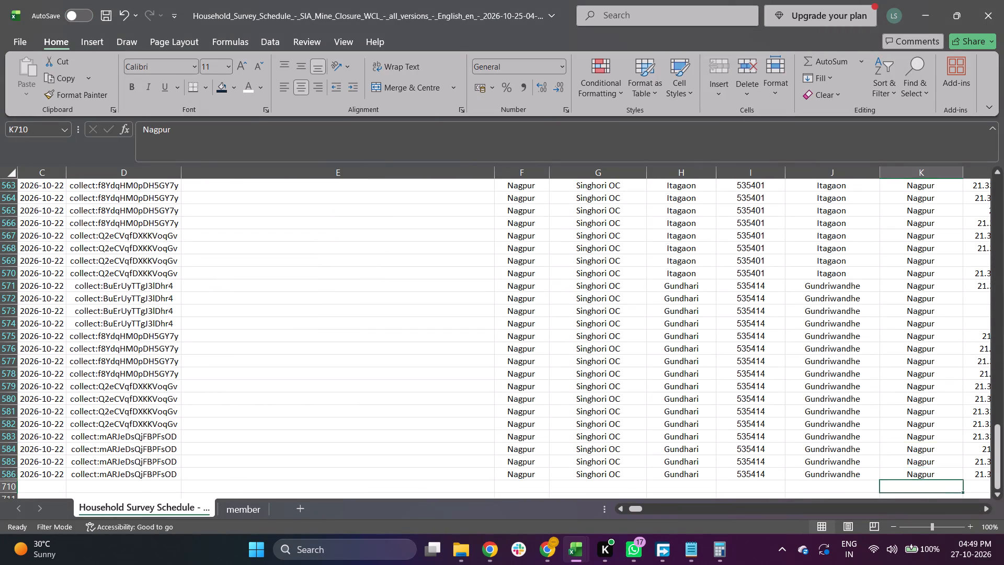
key(Down)
key(Down)
key(Left)
key(Left)
key(Left)
key(Left)
key(Left)
key(Left)
key(Left)
key(Left)
key(Left)
key(Left)
key(Left)
key(Left)
key(Left)
key(Left)
key(Left)
key(Left)
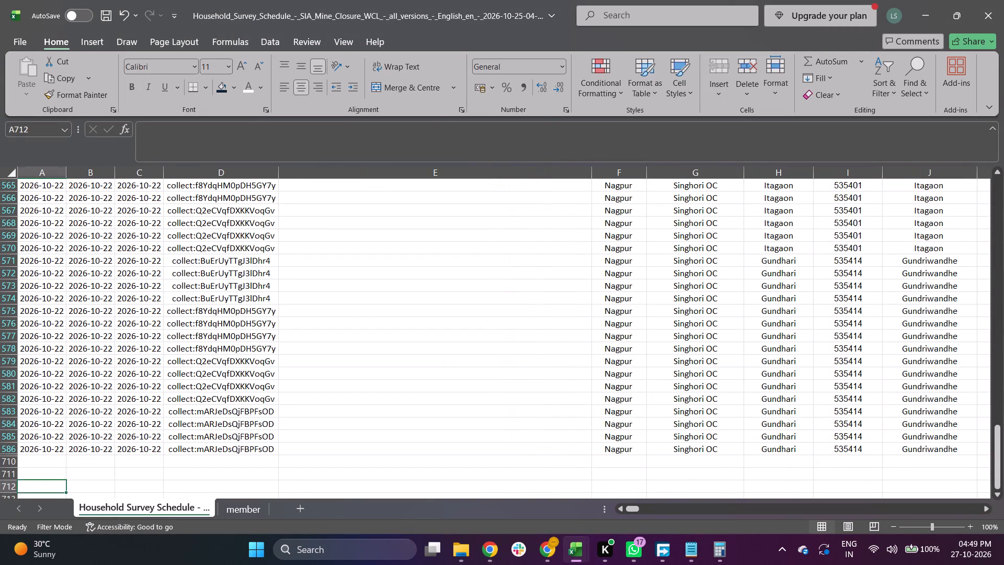
Look across the last Household Survey records from the date columns through mine, village, code and panchayat to the full GPS readings.
key(Right)
key(Right)
key(Right)
key(Right)
key(Right)
key(Right)
key(Right)
key(Right)
key(Right)
key(Right)
key(Right)
Review the Household Survey GPS readings upward from the last Gundhari record into the Itagaon records.
key(Up)
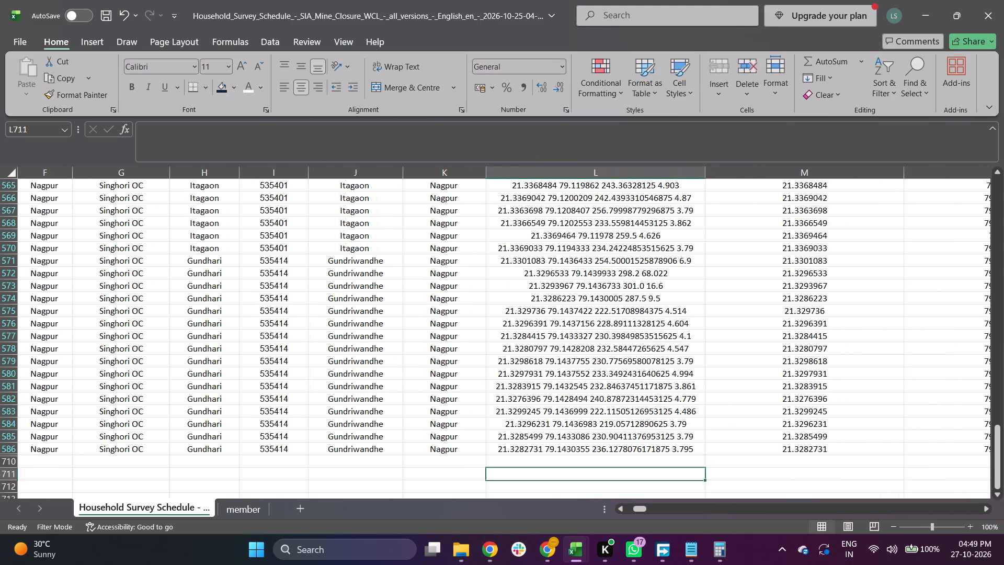
key(Up)
key(Up)
key(Up)
key(Up)
key(Up)
key(Up)
key(Up)
key(Up)
key(Up)
key(Up)
key(Up)
key(Up)
key(Up)
key(Up)
key(Up)
key(Up)
key(Up)
key(Up)
key(Up)
key(Up)
key(Up)
key(Up)
key(Up)
key(Up)
key(Up)
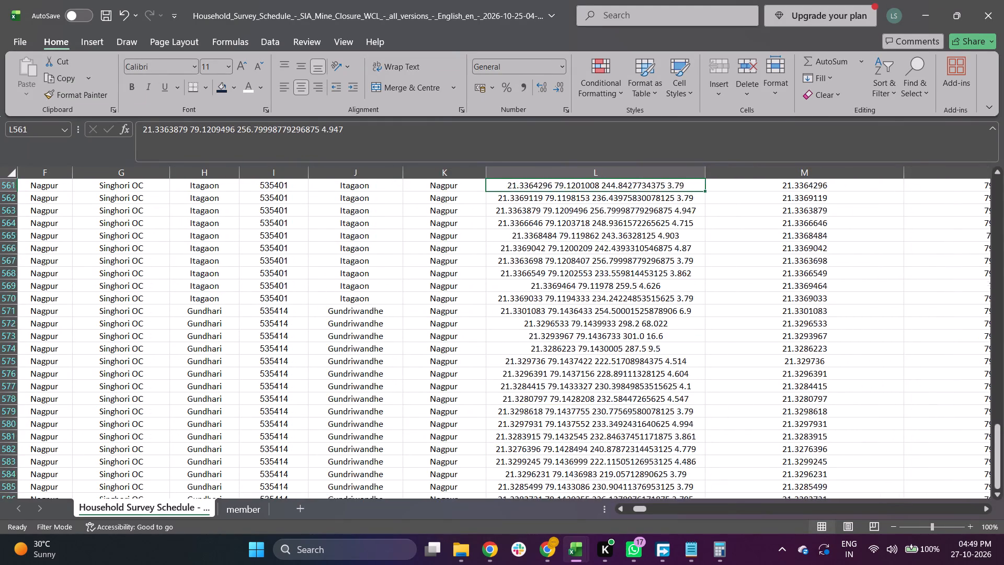
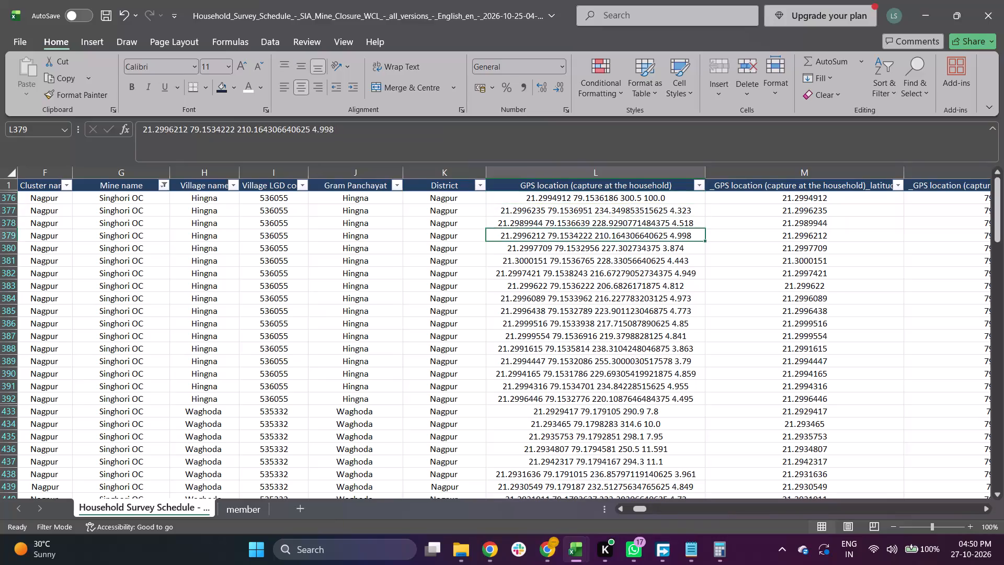
Look across the Hingna household record in row 379 from the location columns through enumerator name and consent to Household ID.
key(Left)
key(Left)
key(Left)
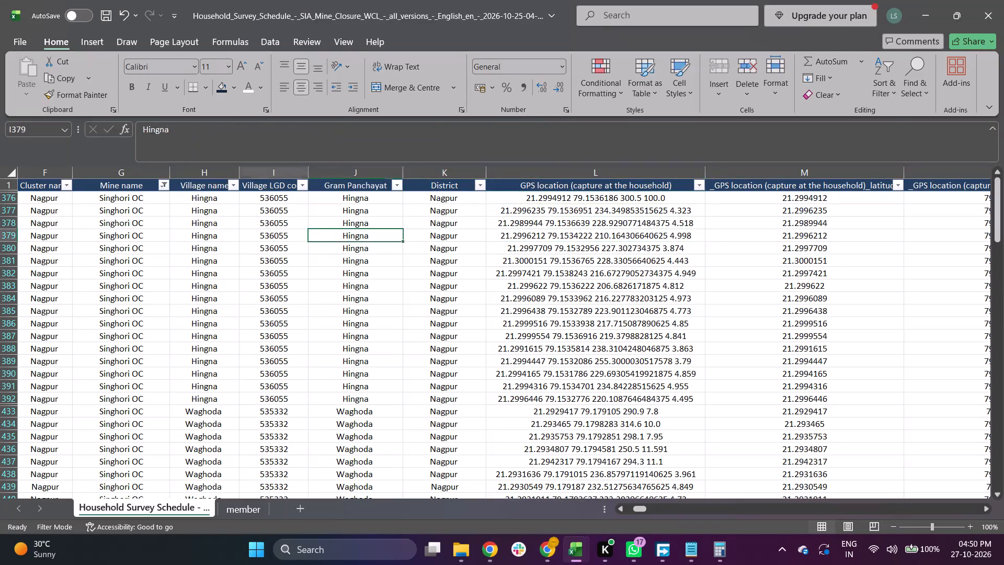
key(Left)
key(Left)
key(Right)
key(Right)
key(Right)
key(Right)
key(Right)
key(Right)
key(Right)
key(Right)
key(Right)
key(Right)
key(Right)
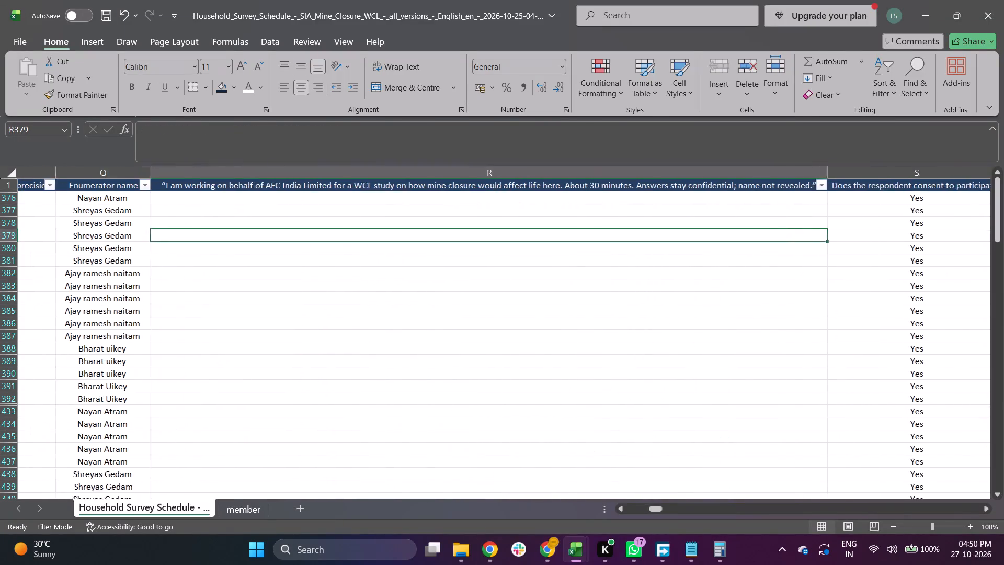
key(Right)
key(Right)
key(Right)
key(Right)
key(Left)
key(Right)
key(Right)
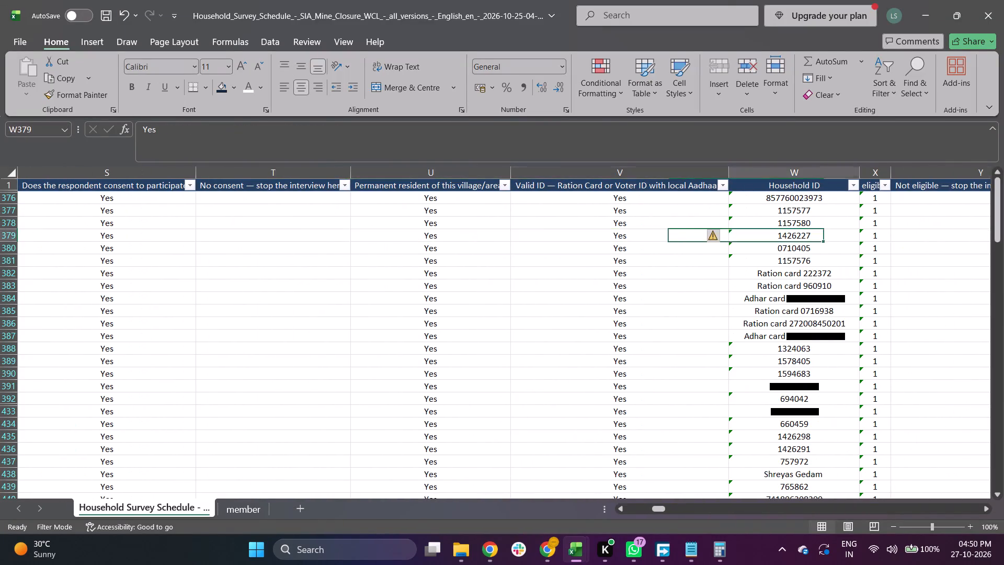
Examine the same Hingna record's household details, from eligibility and member totals through house type and basic amenities to vehicles and smartphones.
key(Right)
key(Right)
key(Right)
key(Right)
key(Right)
key(Right)
key(Right)
key(Right)
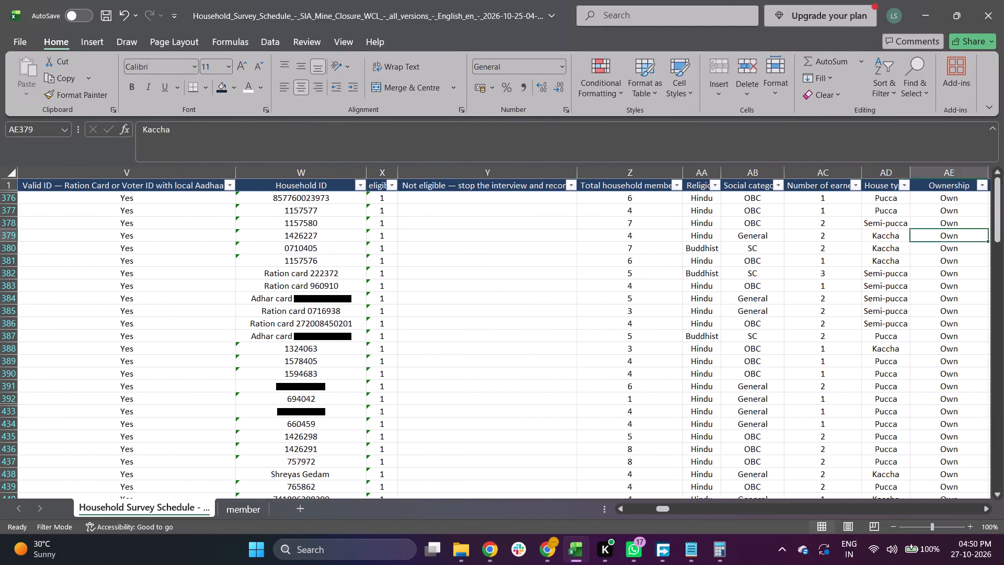
key(Right)
key(Right)
key(Right)
key(Right)
key(Right)
key(Right)
key(Right)
key(Right)
key(Right)
key(Right)
key(Right)
key(Right)
key(Right)
key(Right)
key(Right)
key(Right)
key(Right)
key(Right)
key(Right)
key(Right)
key(Right)
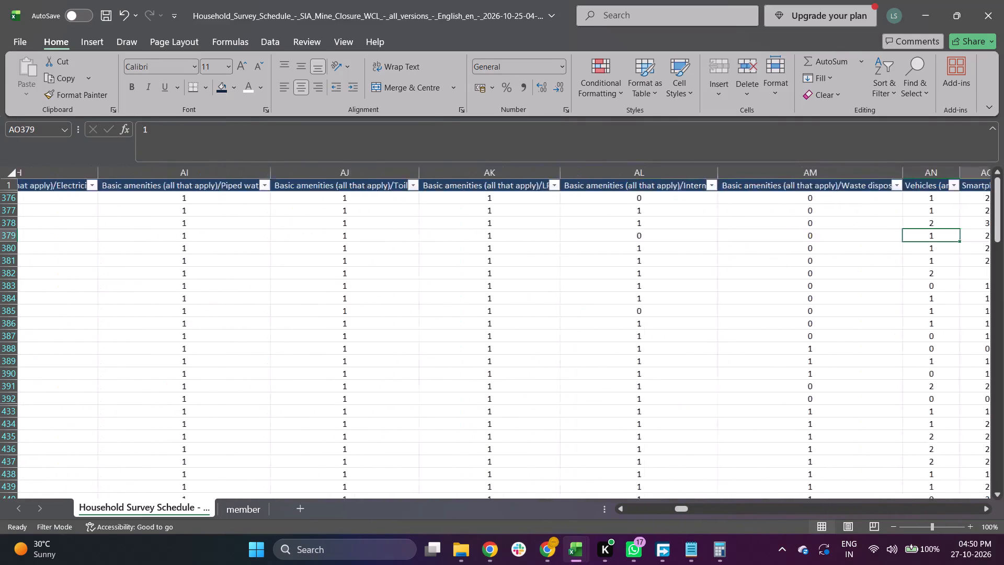
Review the Hingna household columns back from vehicles and amenities to the first column.
key(Left)
key(Left)
key(Left)
key(Left)
key(Left)
key(Left)
key(Left)
key(Left)
key(Left)
key(Left)
key(Left)
key(Left)
key(Left)
key(Left)
key(Left)
key(Left)
key(Left)
key(Left)
key(Left)
key(Left)
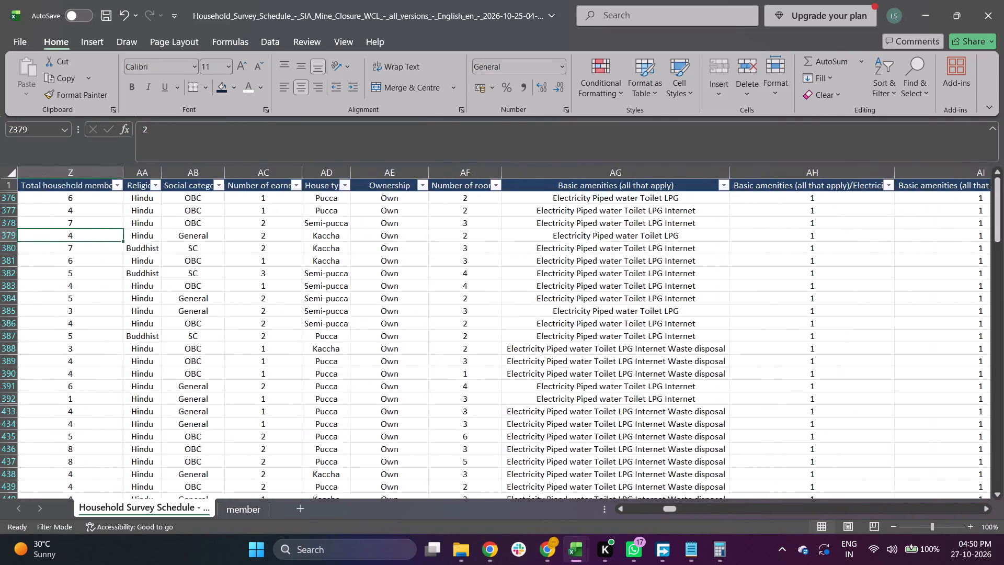
key(Up)
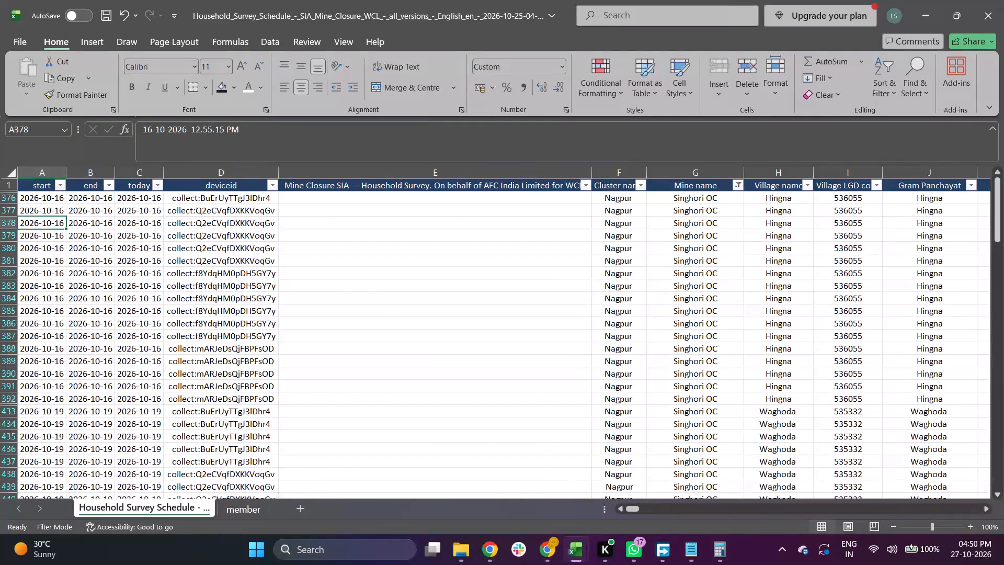
AutoFit the column widths across the entire Household Survey data range.
key(ctrl+a)
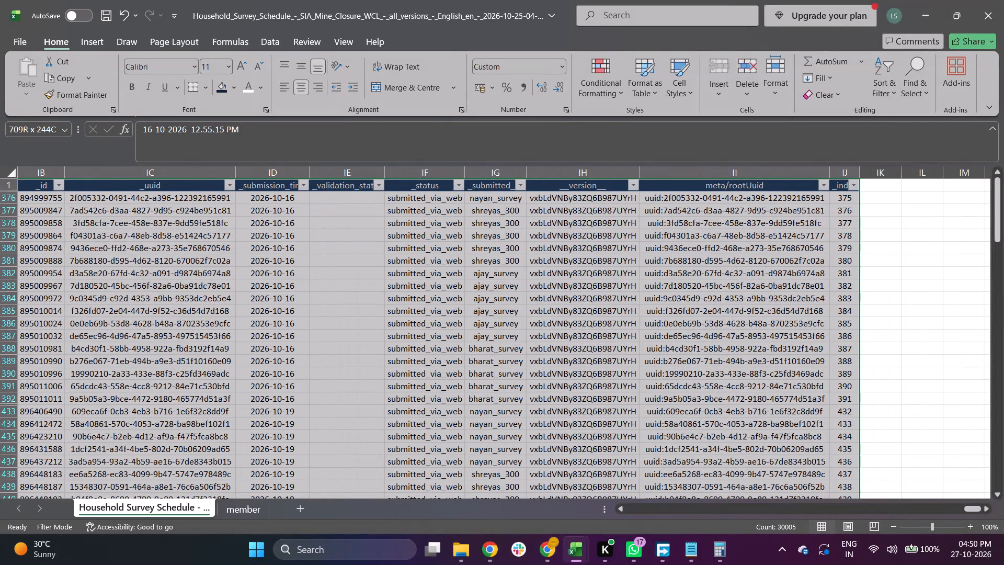
text(hoi)
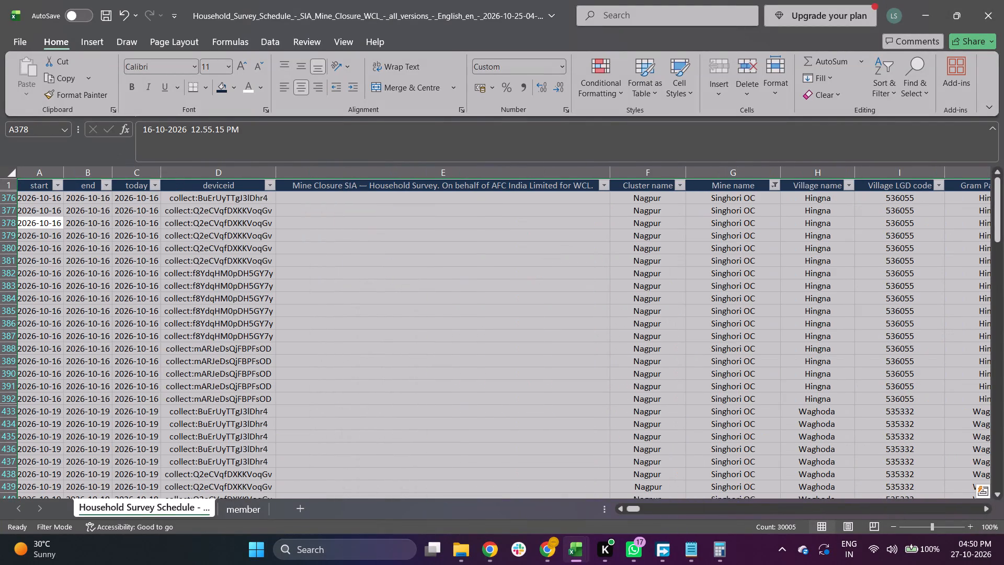
Check the Singhori OC records from the first Hingna rows down the Mine name column past the last Gundhari record.
key(Up)
key(Up)
key(Right)
key(Right)
key(Right)
key(Right)
key(Right)
key(Right)
key(Right)
key(Right)
key(Right)
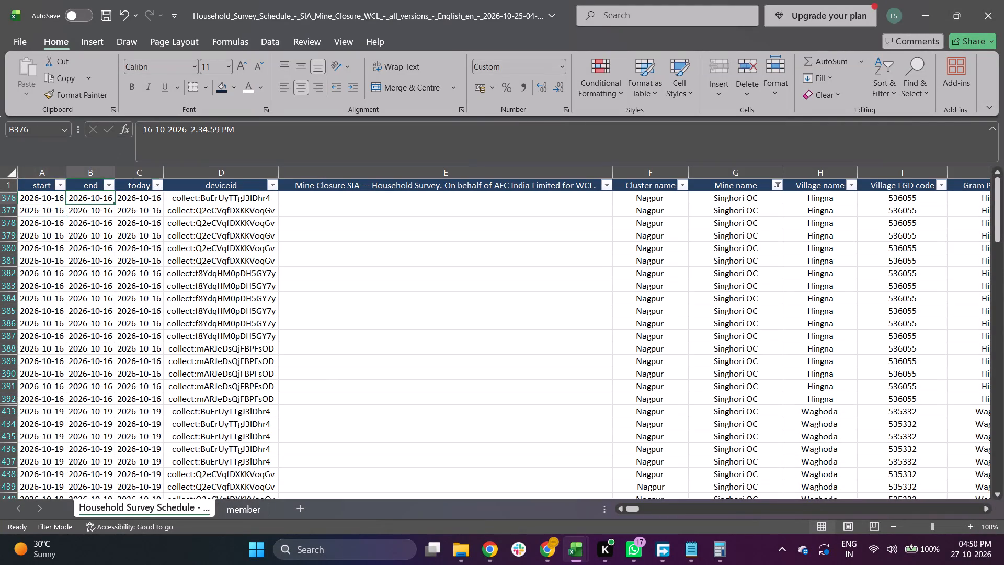
key(Down)
key(Down)
key(Down)
key(Left)
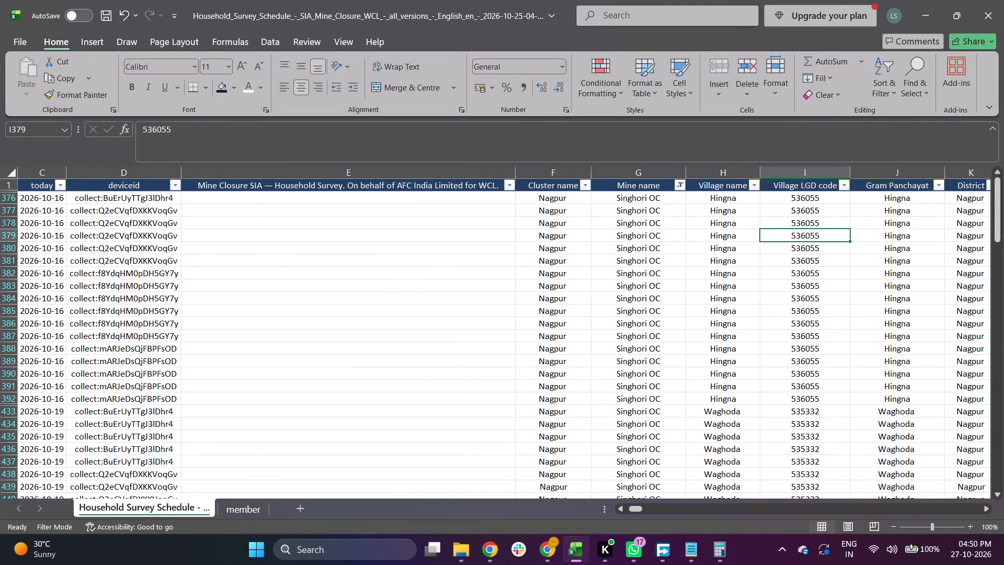
key(Left)
key(Left)
key(Down)
key(Down)
key(Down)
key(Down)
key(Down)
key(Down)
key(Down)
key(Down)
key(Down)
key(Down)
key(Down)
key(Down)
key(Down)
key(Down)
key(Down)
key(Down)
key(Down)
key(Down)
key(Down)
key(Down)
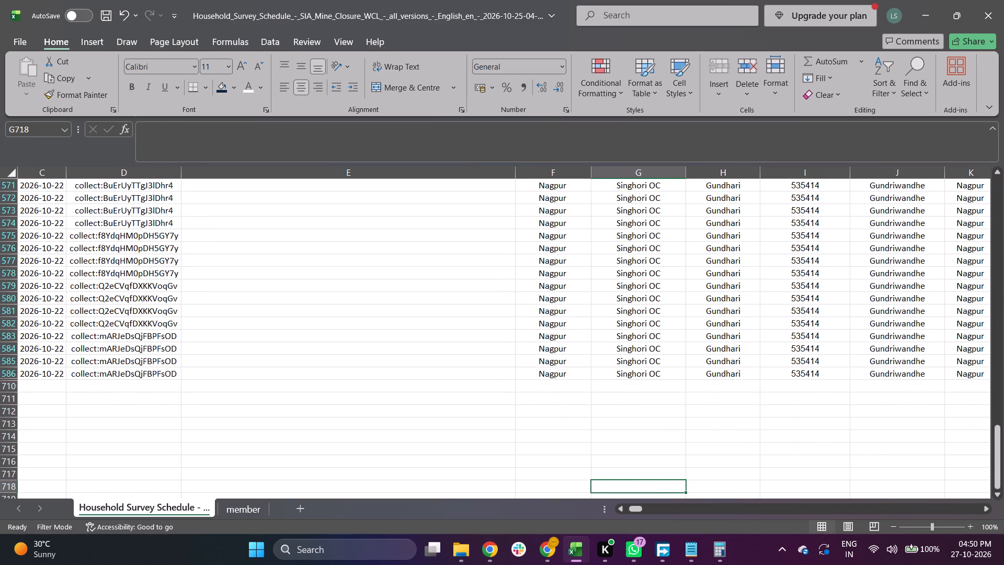
Change the Mine name filter from Singhori OC to show only the Savaner and Savner records.
key(ctrl+Up)
key(ctrl+Up)
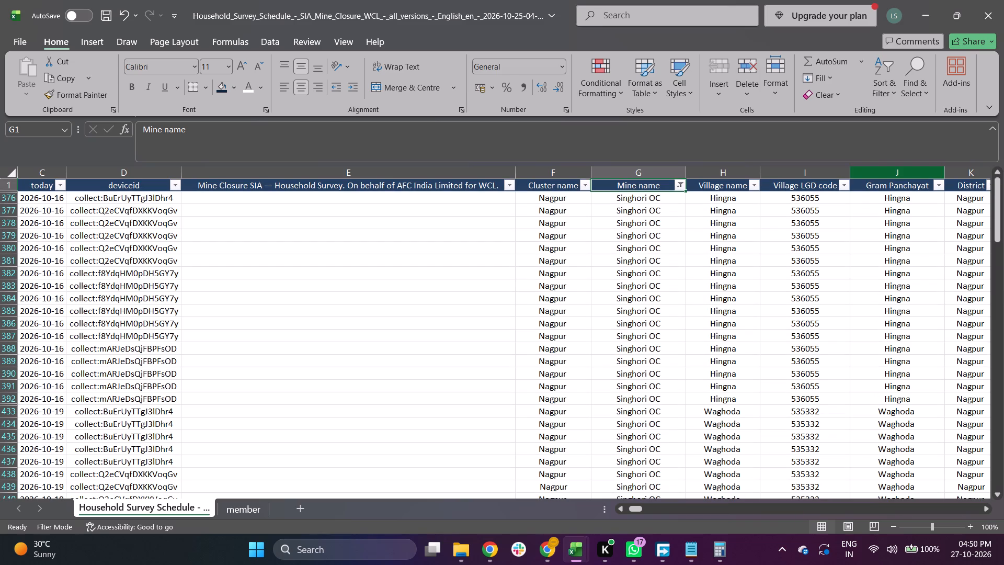
click(680, 186)
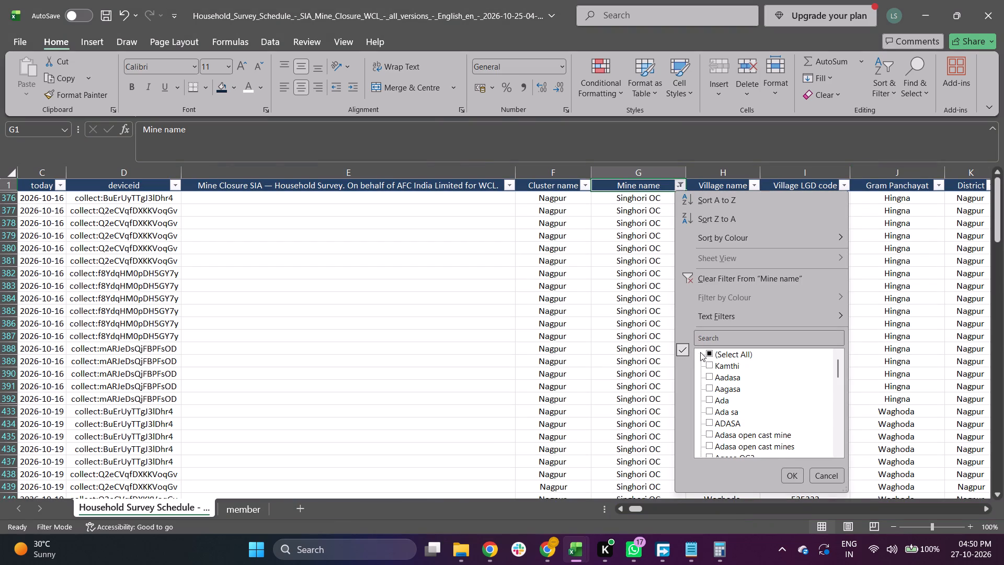
scroll(719, 382, down, 2)
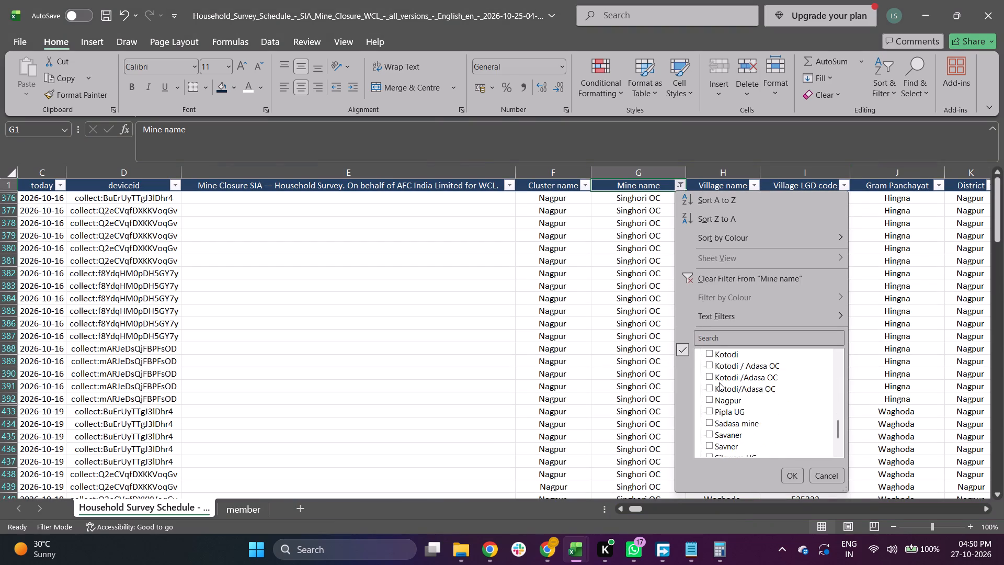
scroll(719, 382, down, 1)
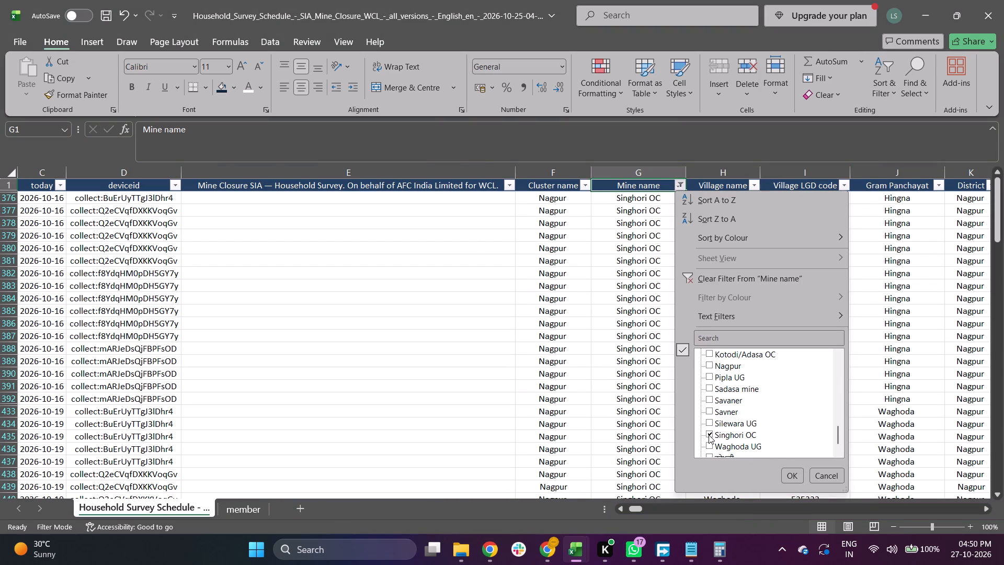
click(710, 435)
scroll(749, 436, down, 1)
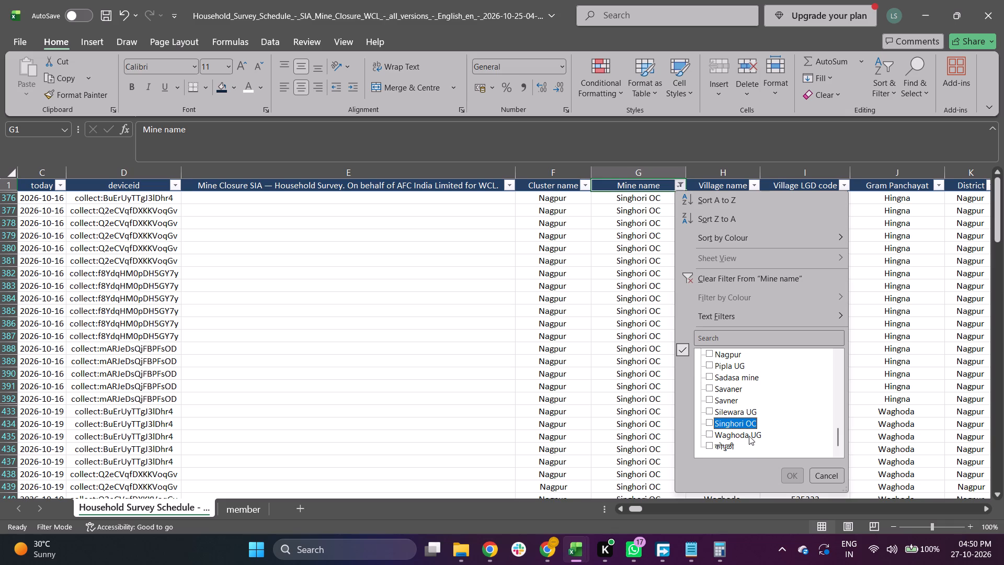
scroll(749, 436, down, 1)
scroll(774, 438, up, 5)
scroll(774, 438, down, 1)
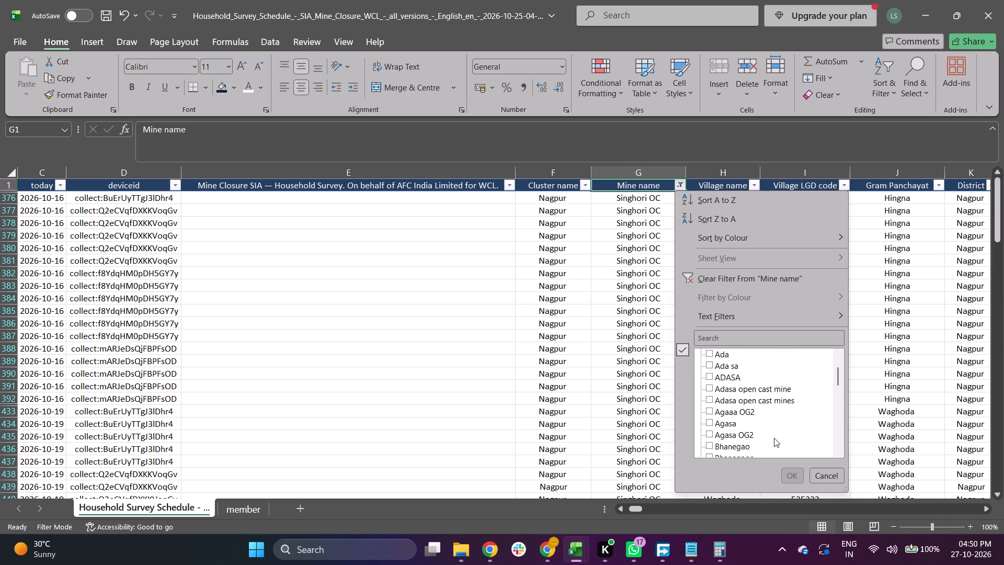
scroll(774, 438, down, 2)
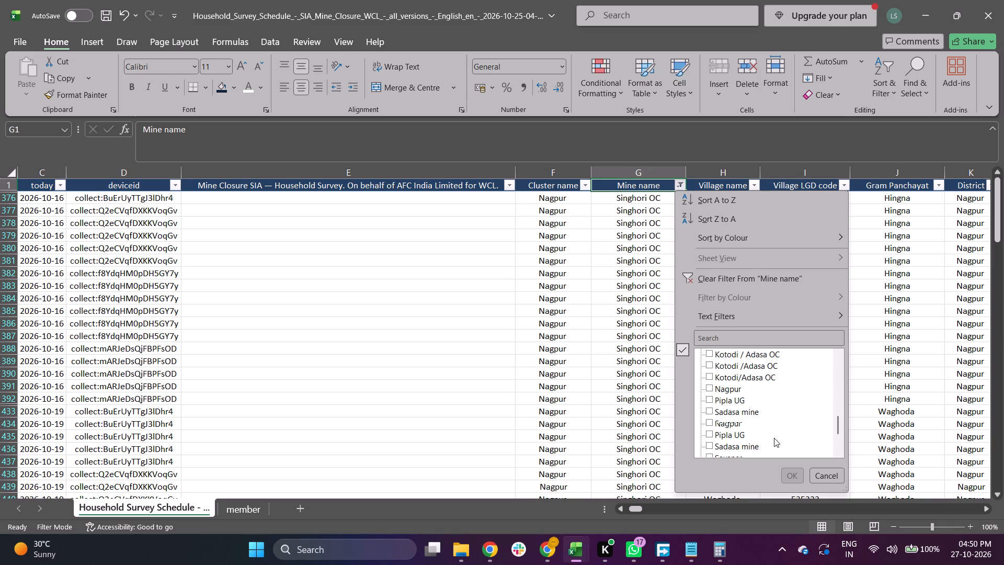
click(721, 424)
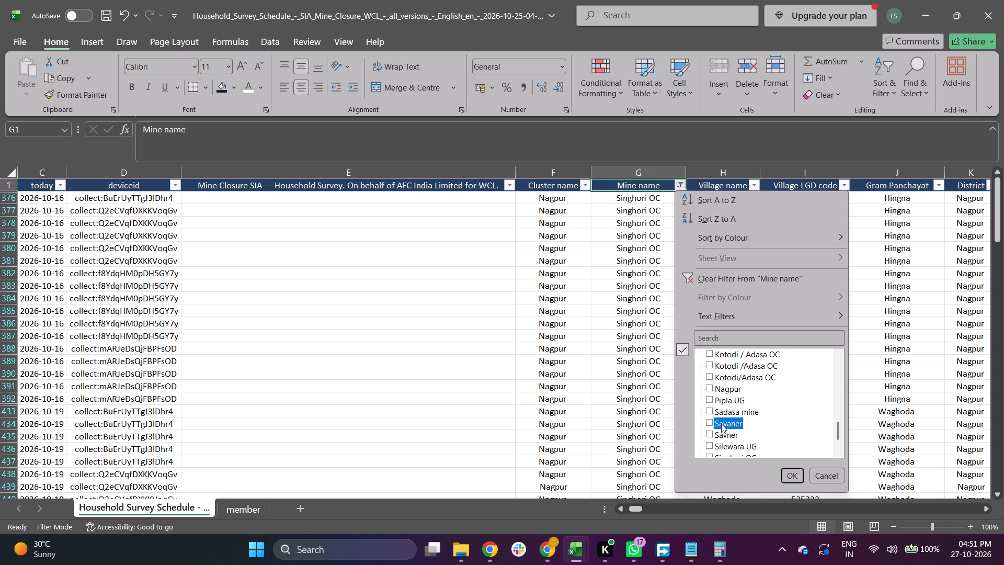
click(721, 437)
scroll(766, 425, down, 2)
drag(839, 431, 839, 443)
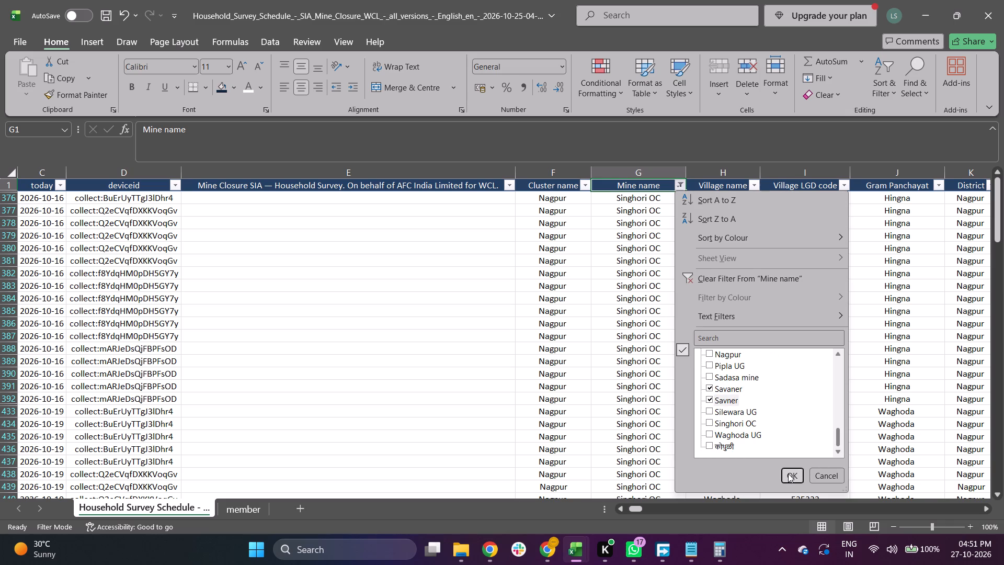
click(788, 473)
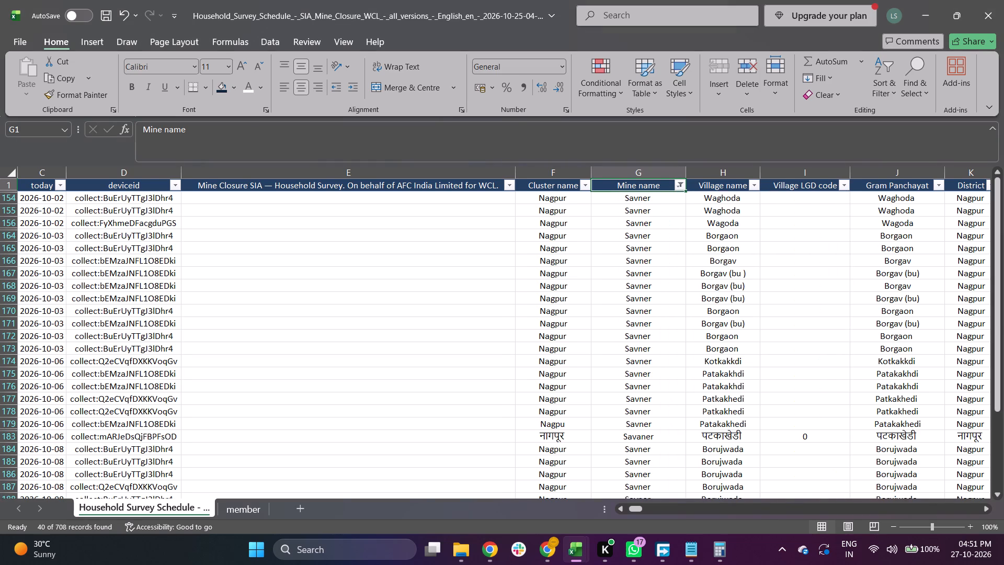
Review the filtered Savner records' village names, LGD codes, panchayats and GPS readings from Waghoda down to Takli Bhansali.
scroll(643, 379, left, 2)
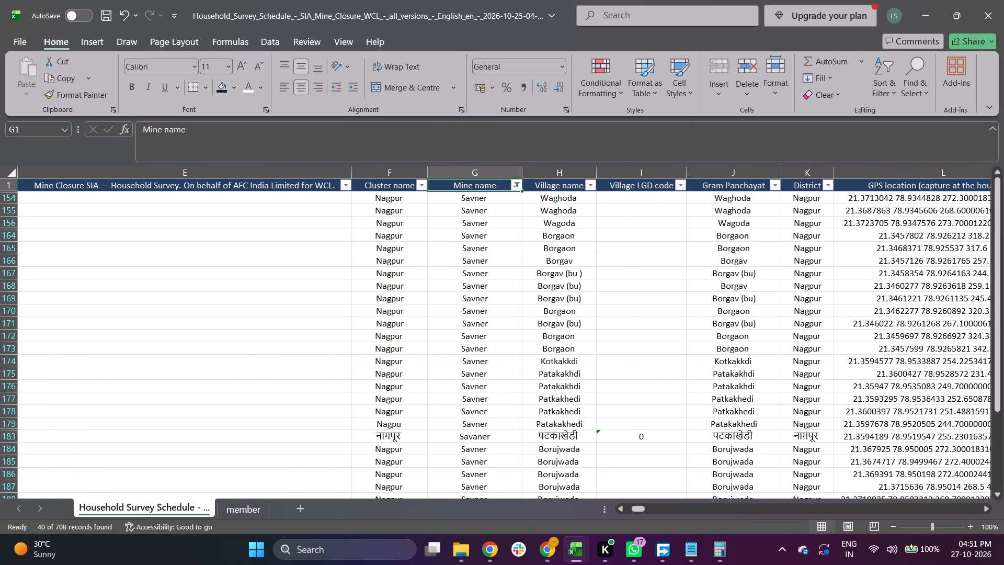
scroll(459, 368, down, 6)
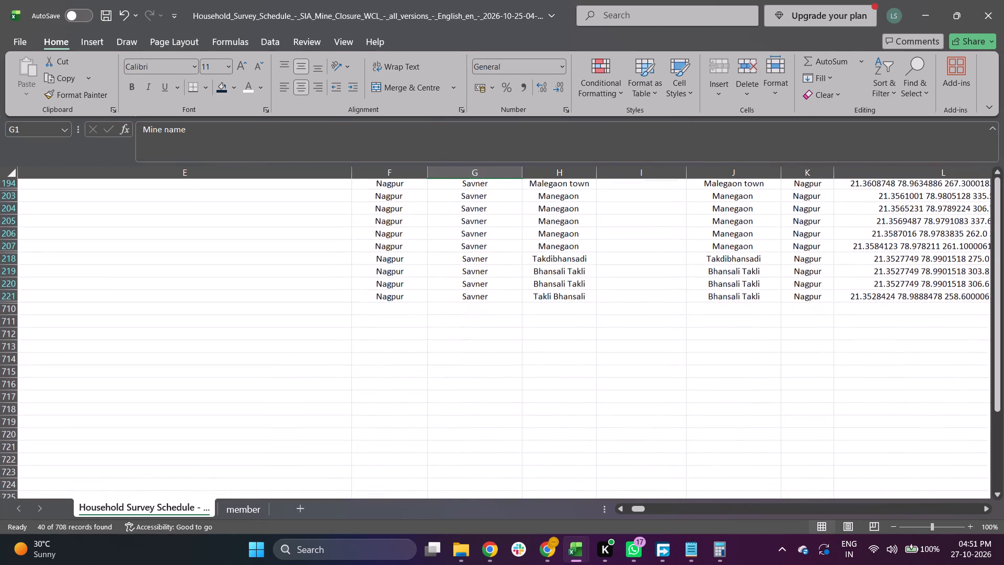
scroll(459, 368, down, 1)
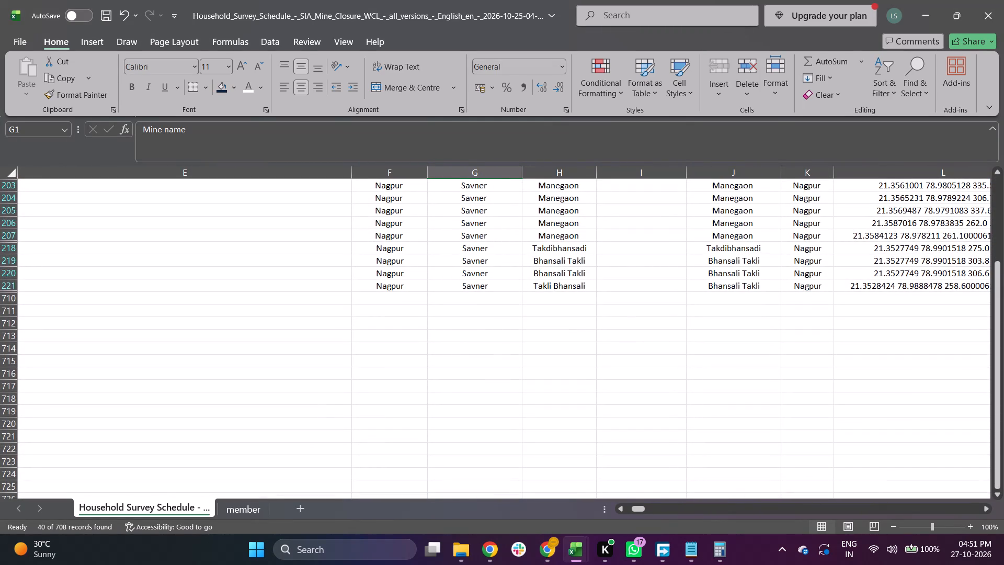
scroll(459, 368, up, 2)
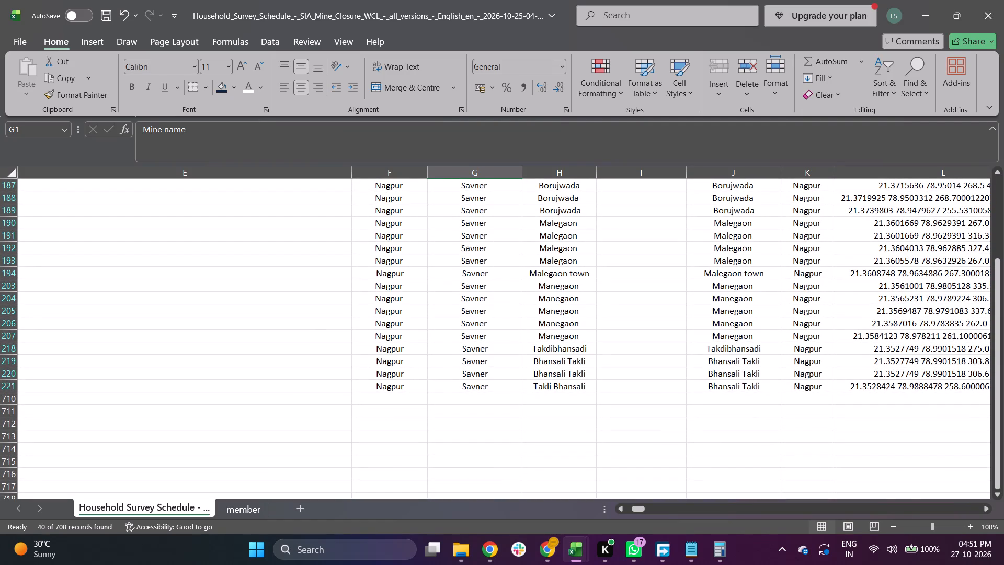
scroll(459, 368, up, 2)
scroll(459, 368, down, 1)
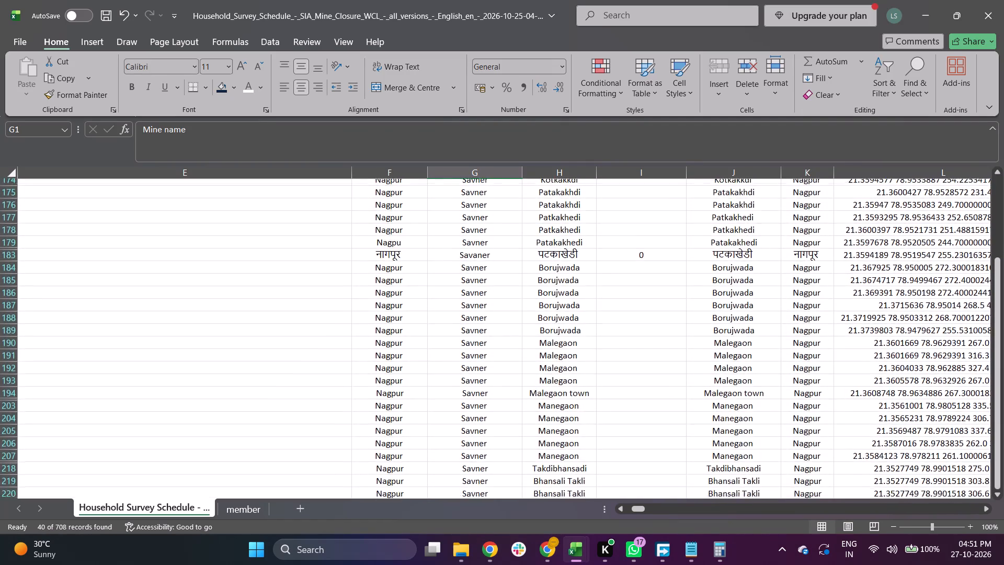
scroll(459, 368, down, 1)
scroll(459, 368, up, 3)
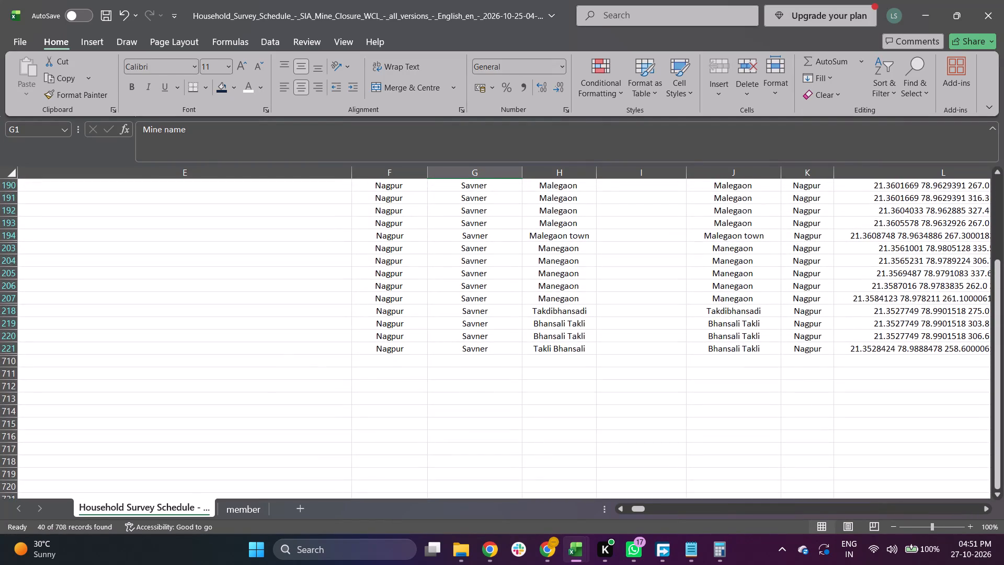
scroll(459, 368, up, 3)
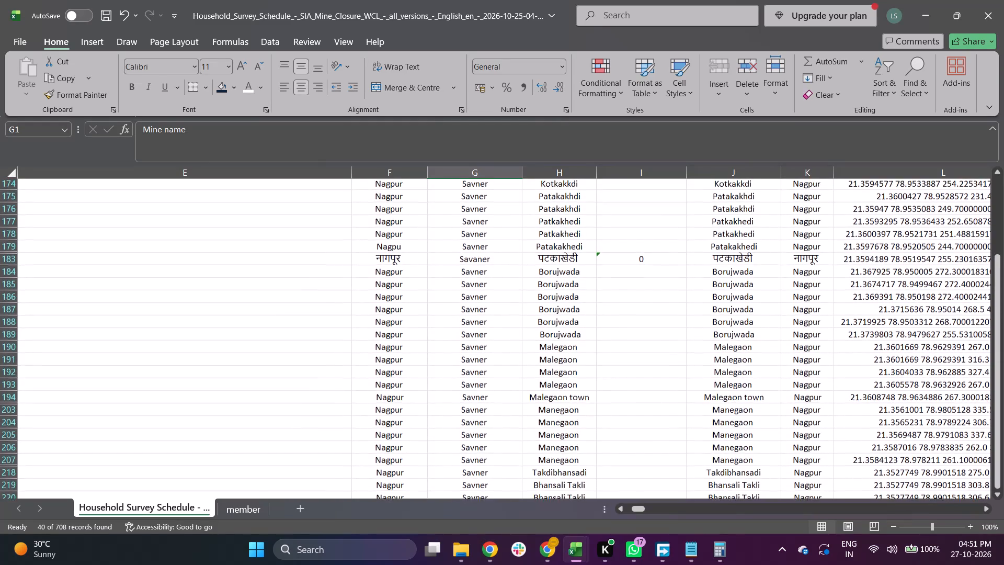
Go through the village names of the filtered Savner records from Waghoda down to Takli Bhansali.
key(Left)
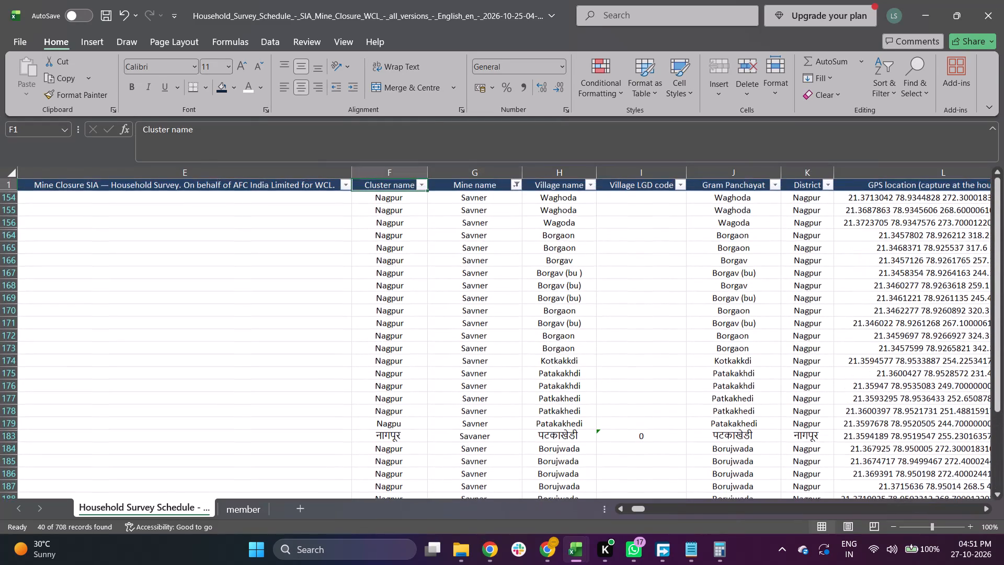
key(Down)
key(Down)
key(Down)
key(Down)
key(Right)
key(Right)
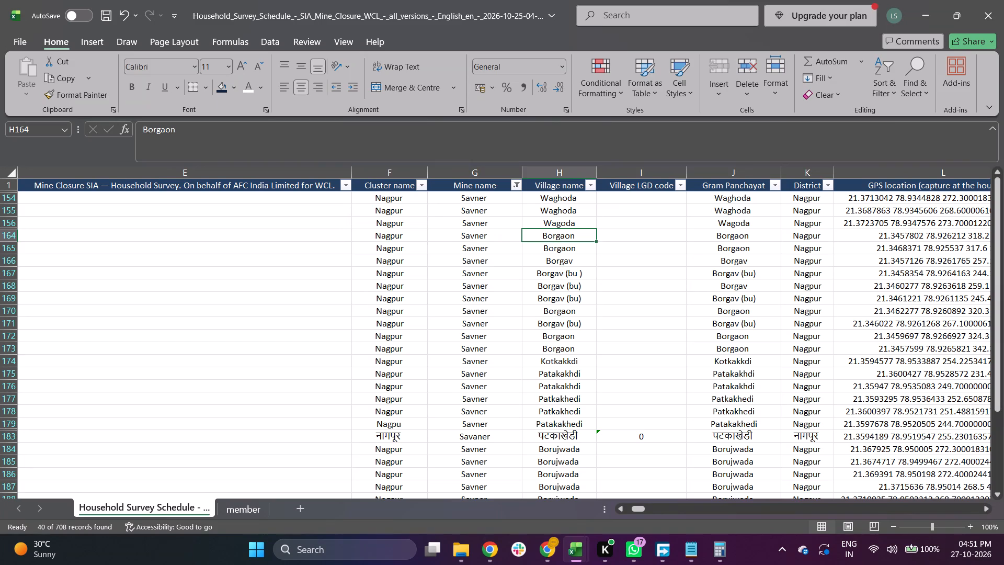
key(Down)
key(Down)
key(Down)
key(Down)
key(Down)
key(Down)
key(Down)
key(Down)
key(Down)
key(Down)
key(Down)
key(Down)
key(Down)
key(Down)
key(Down)
key(Down)
key(Down)
key(Down)
key(Down)
key(Down)
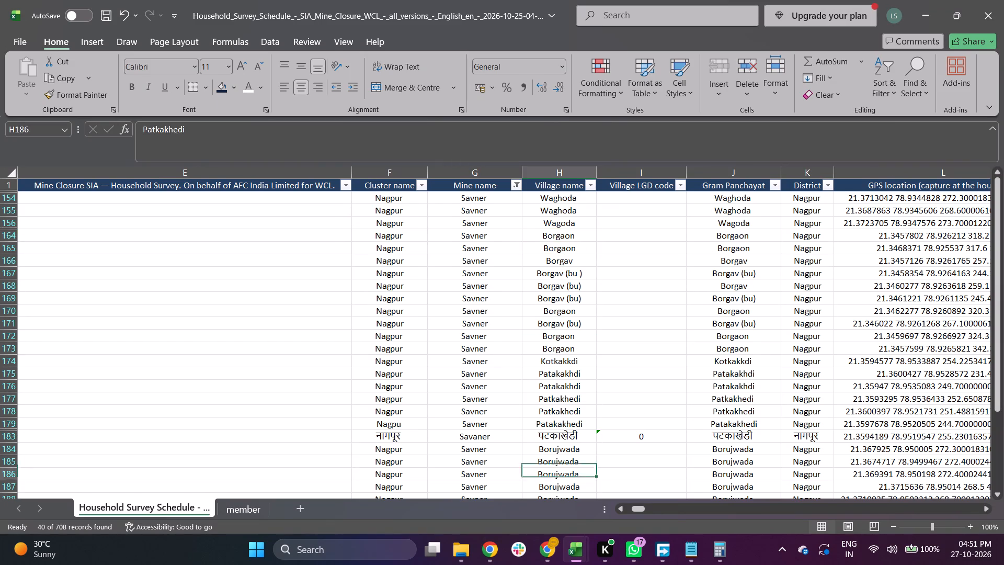
key(Up)
key(Up)
key(Up)
key(Up)
key(Up)
key(Up)
key(Up)
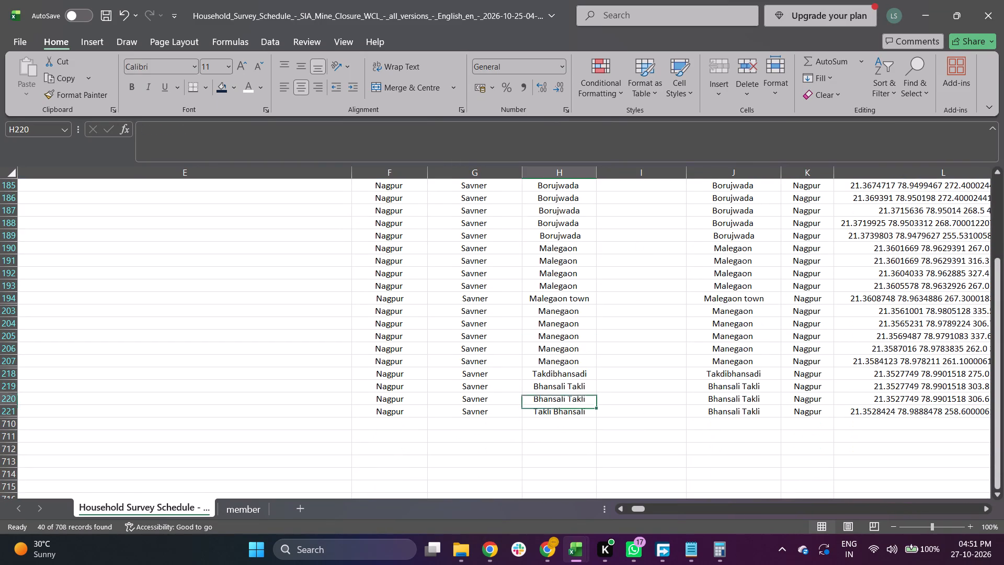
key(Up)
key(Up)
key(Down)
key(Down)
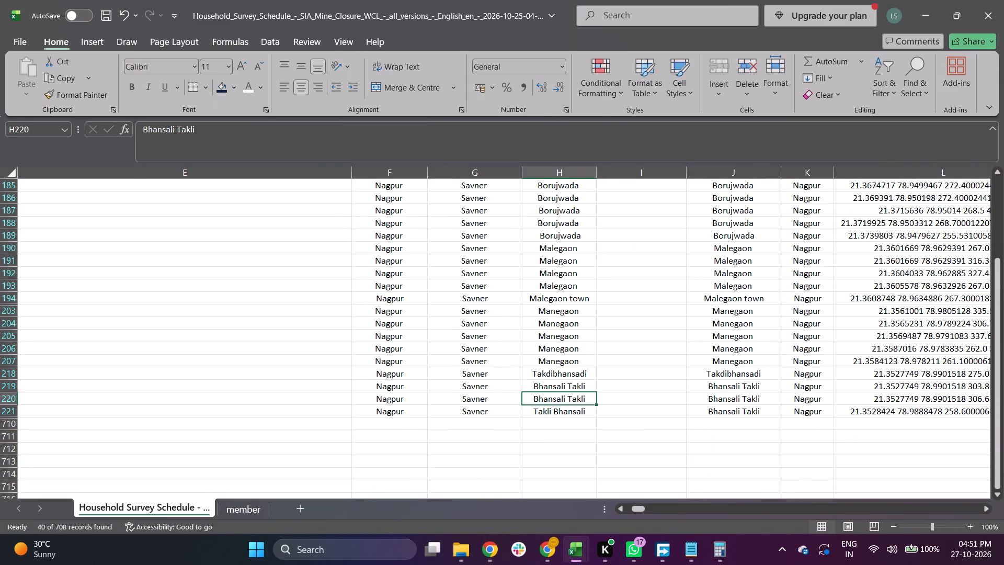
key(Down)
key(Down)
key(Down)
key(Up)
key(Up)
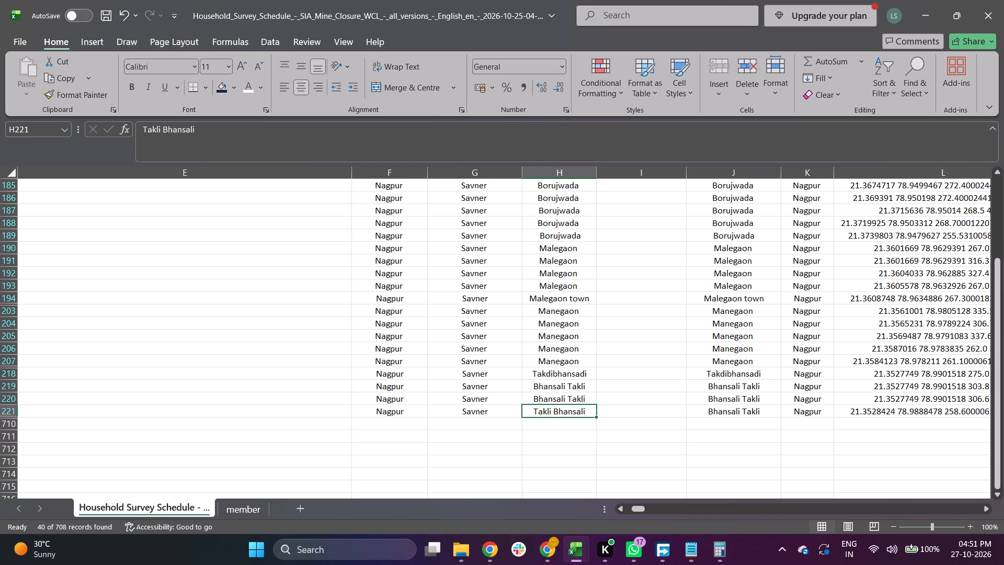
Check the Village LGD code column of the filtered Savner records from Takli Bhansali back up to the Borujwada rows.
key(Right)
key(Up)
key(Up)
key(Up)
key(Up)
key(Up)
key(Up)
key(Up)
key(Up)
key(Up)
key(Up)
key(Up)
key(Up)
key(Up)
key(Up)
key(Up)
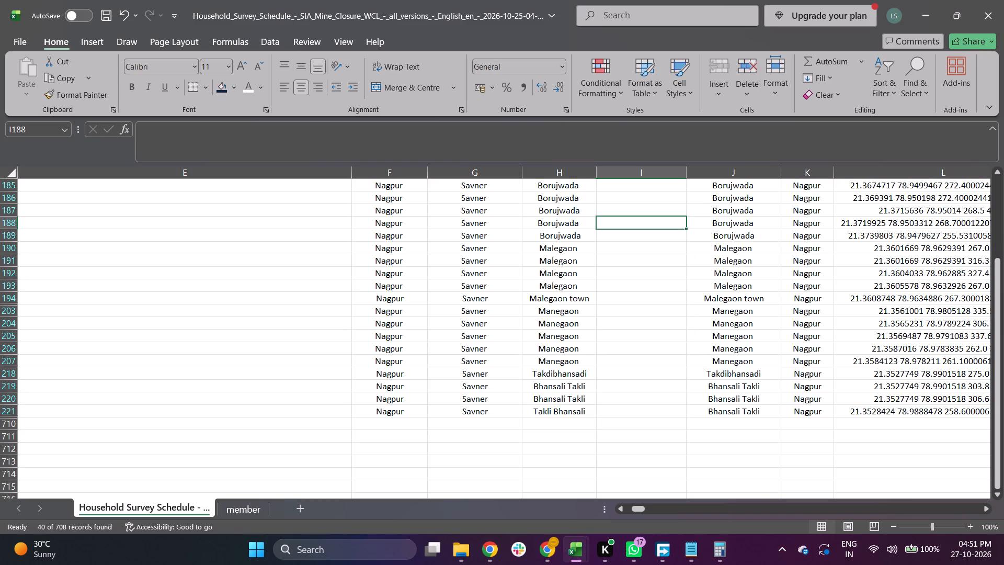
key(Down)
key(Down)
key(Down)
key(Down)
key(Down)
key(Down)
key(Down)
key(Down)
key(Down)
key(Down)
key(Down)
key(Down)
key(Down)
key(Down)
key(Down)
key(Down)
key(Down)
key(Down)
key(Down)
key(Down)
key(Up)
key(Up)
key(Up)
key(Up)
key(Up)
key(Up)
key(Up)
key(Up)
key(Up)
key(Up)
key(Up)
key(Up)
key(Up)
key(Up)
key(Up)
key(Up)
key(Up)
key(Up)
key(Up)
key(Up)
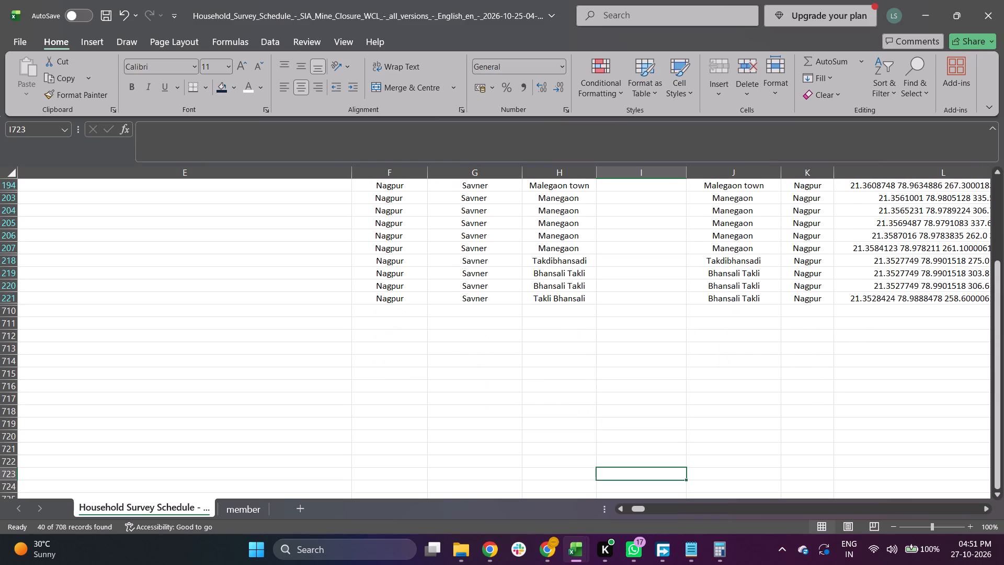
key(Down)
key(Down)
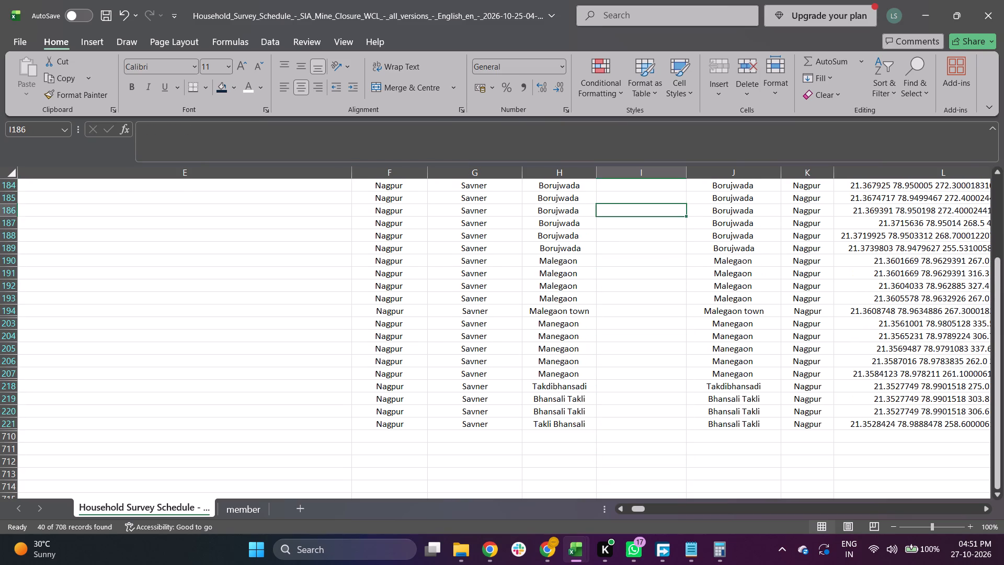
Switch to the Tracker workbook and enter serial number 30 in the first empty row of the Mapping sheet.
key(alt+Tab)
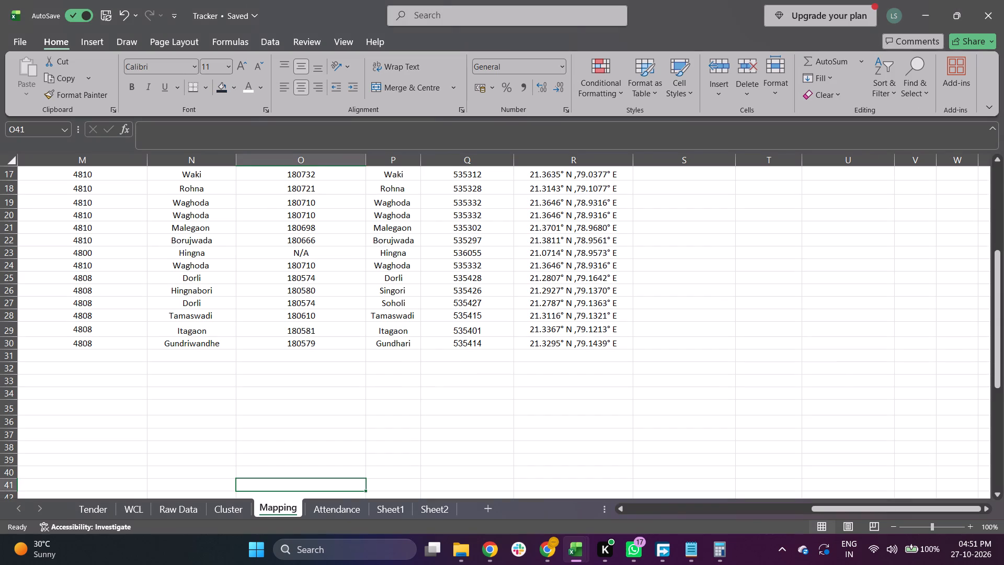
key(Down)
key(Left)
key(Left)
key(Left)
key(Left)
key(Left)
key(Left)
key(Left)
key(Left)
key(Left)
key(Left)
key(Left)
key(Left)
key(Left)
key(Left)
key(Left)
key(Left)
key(Left)
key(Left)
key(Left)
key(Left)
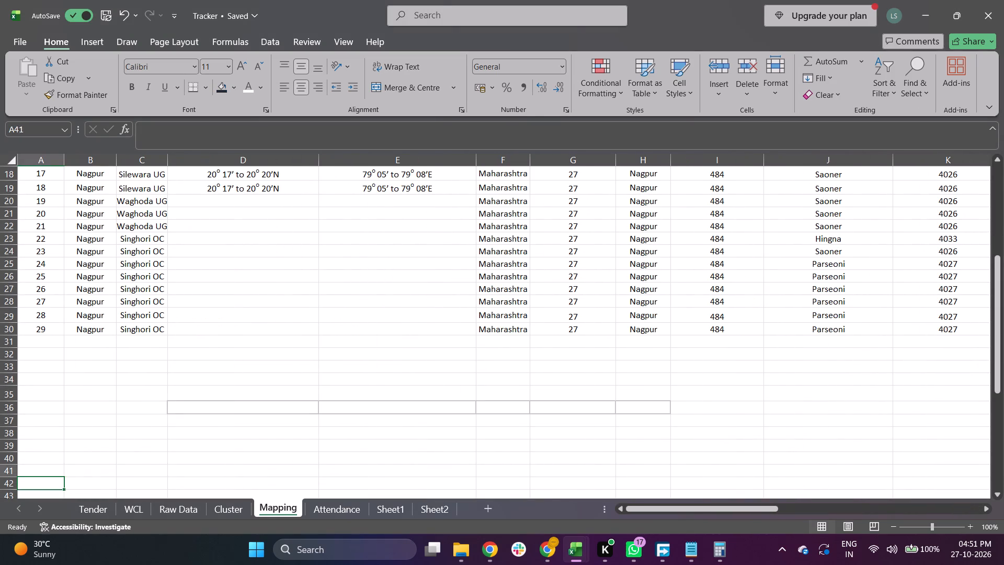
key(Up)
key(Up)
key(Up)
key(Up)
key(Up)
key(Up)
key(Up)
key(Up)
key(Up)
key(Up)
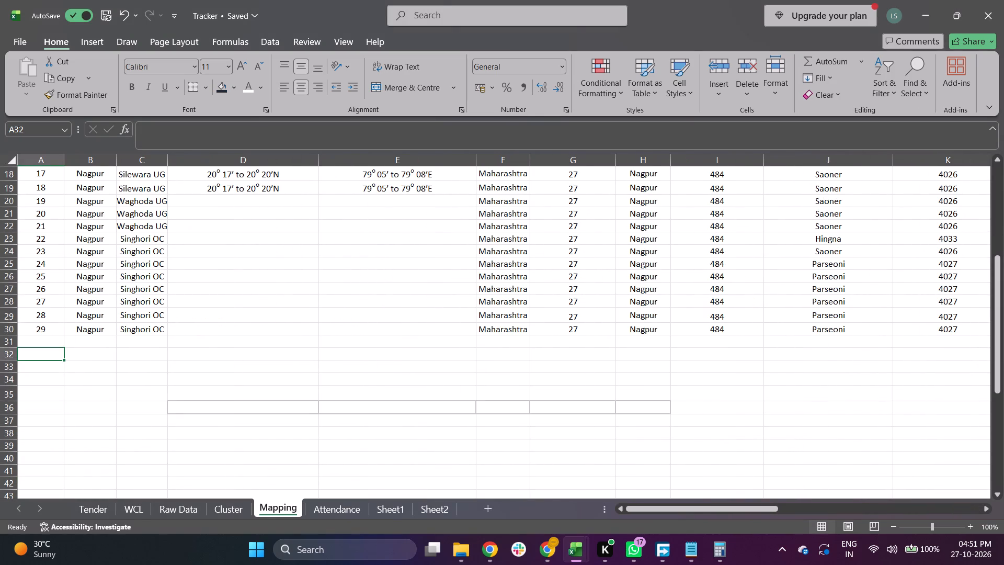
key(Up)
text(30)
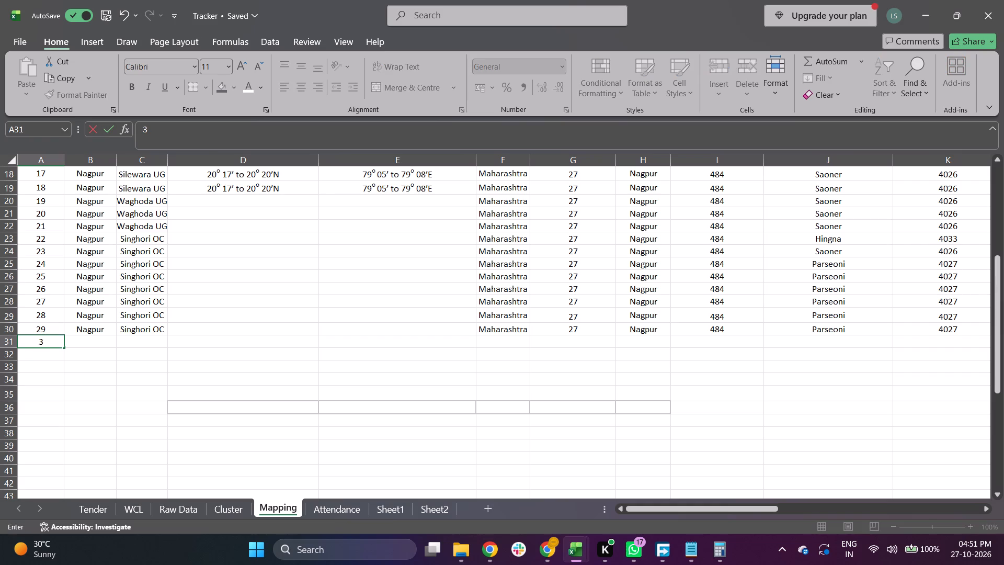
key(Right)
Look over the existing Mapping rows up to the header and the column headings across to Total Households.
key(Right)
key(Up)
key(Up)
key(Up)
key(Up)
key(Up)
key(Up)
key(Up)
key(Up)
key(Up)
key(Up)
key(Up)
key(Up)
key(Up)
key(Up)
key(Up)
key(Up)
key(Up)
key(Up)
key(Up)
key(Up)
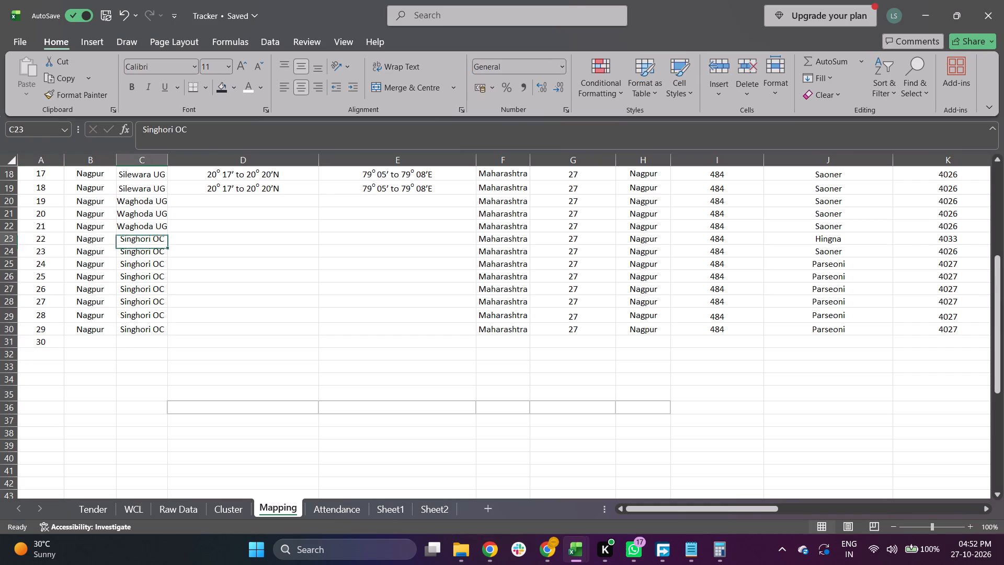
key(Right)
key(Right)
key(Right)
key(Right)
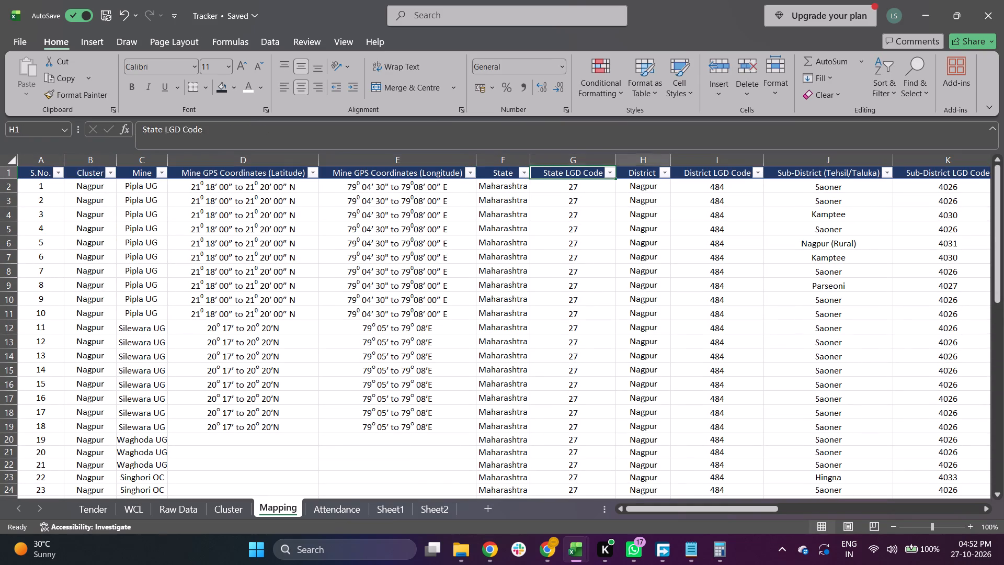
key(Right)
key(Right)
key(Right)
key(Right)
key(Right)
key(Right)
key(Right)
key(Right)
key(Right)
key(Right)
key(Right)
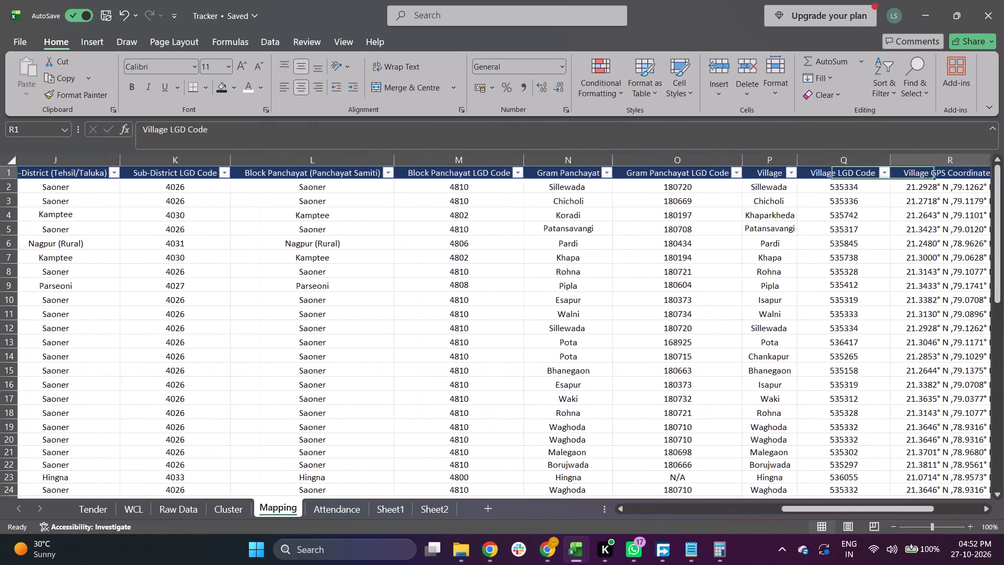
key(Right)
key(Right)
key(Right)
key(Right)
key(Right)
Go back across the Mapping headings to S.No. and look down the existing rows past serial number 30.
key(Left)
key(Left)
key(Left)
key(Left)
key(Left)
key(Left)
key(Left)
key(Left)
key(Left)
key(Left)
key(Left)
key(Left)
key(Left)
key(Left)
key(Left)
key(Left)
key(Left)
key(Left)
key(Left)
key(Left)
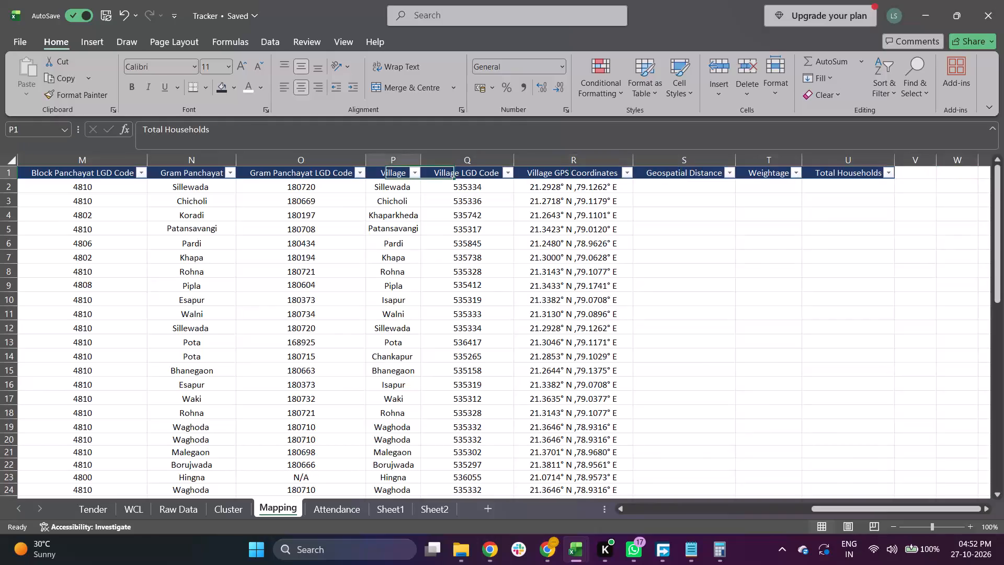
key(Down)
key(Down)
key(Down)
key(Down)
key(Down)
key(Down)
key(Down)
key(Down)
key(Down)
key(Down)
key(Down)
key(Down)
key(Down)
key(Down)
key(Down)
key(Down)
key(Down)
key(Down)
key(Down)
key(Down)
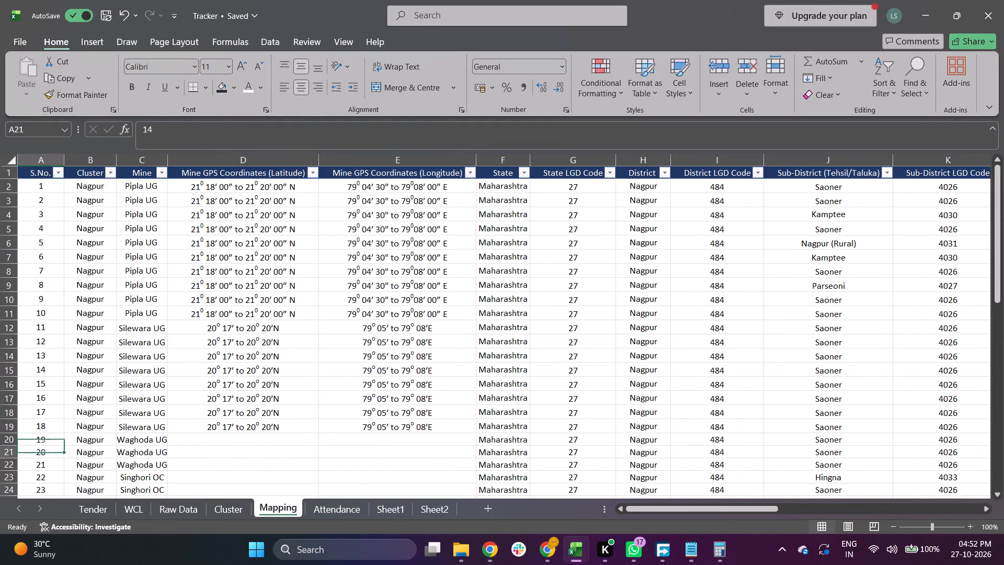
Examine the last filled Mapping rows for Singhori OC across the sub-district, panchayat, village, LGD code and GPS columns.
key(Right)
key(Right)
key(Right)
key(Right)
key(Right)
key(Right)
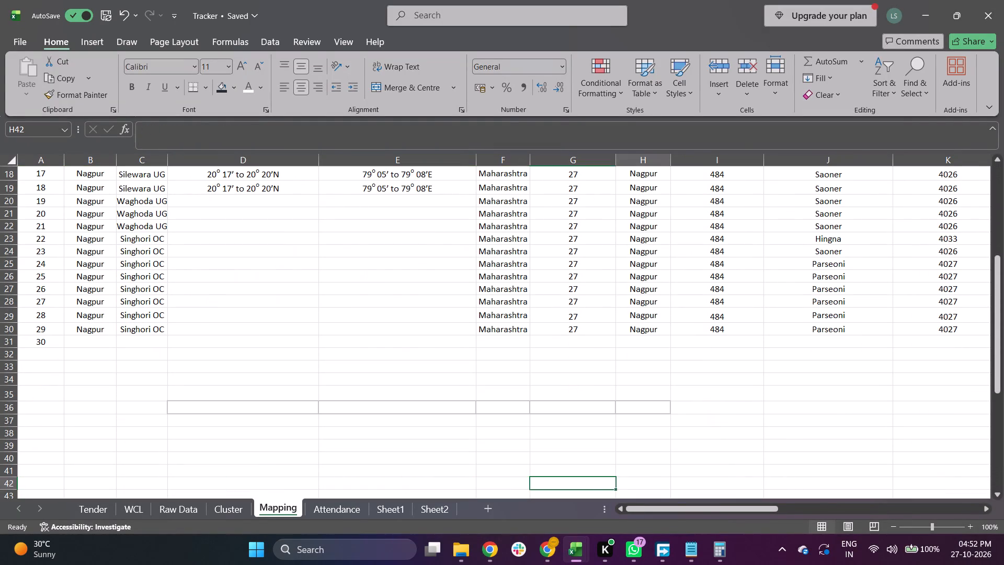
key(Right)
key(Right)
key(Right)
key(Right)
key(Right)
key(Right)
key(Right)
key(Right)
key(Right)
key(Right)
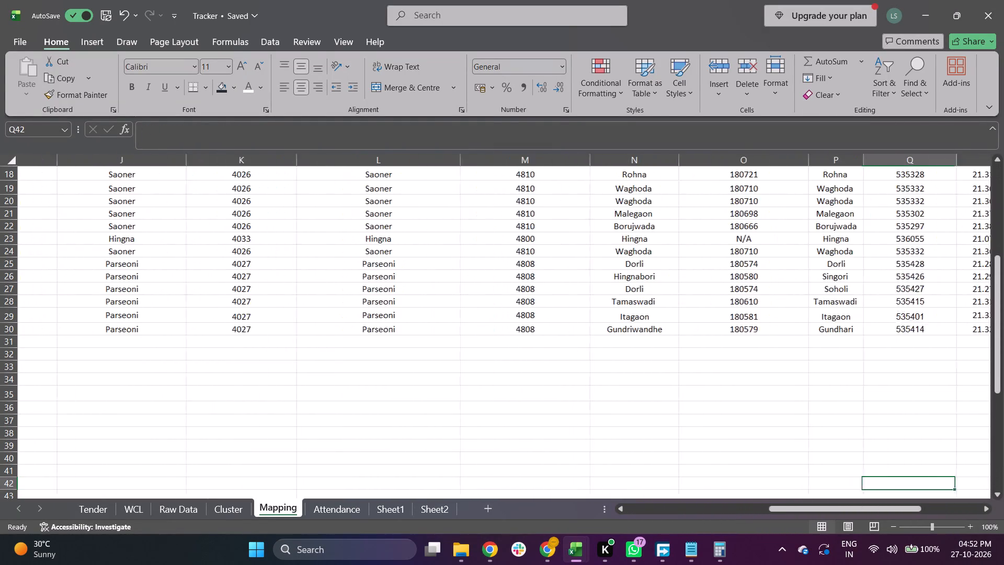
key(Right)
key(Right)
key(Left)
key(Left)
key(Left)
Review the Mapping sheet's Village column up to the first Sillewada row and the columns beyond it through Total Households.
key(Up)
key(Up)
key(Up)
key(Up)
key(Up)
key(Up)
key(Up)
key(Up)
key(Up)
key(Up)
key(Up)
key(Up)
key(Up)
key(Up)
key(Up)
key(Up)
key(Up)
key(Up)
key(Up)
key(Up)
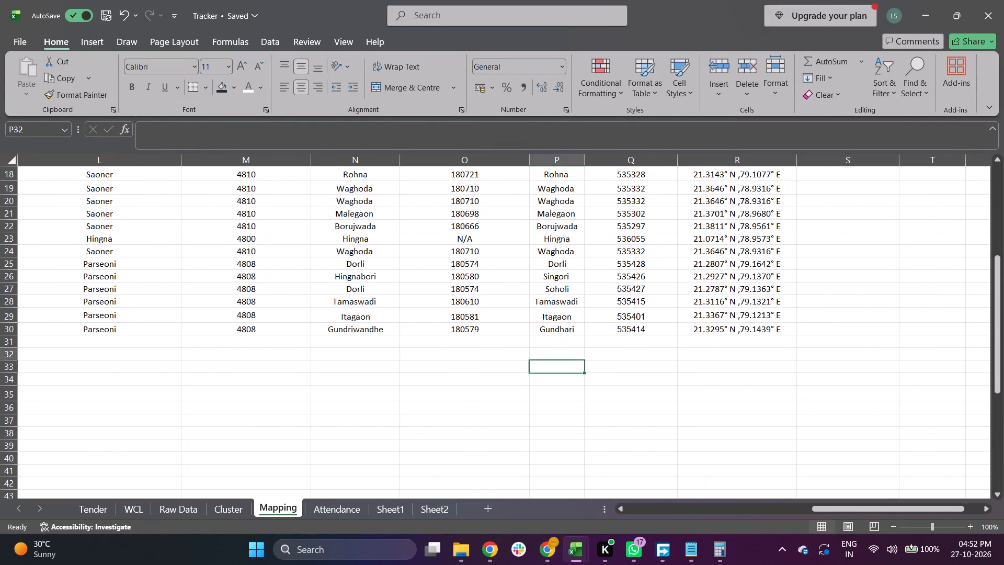
key(Down)
key(Down)
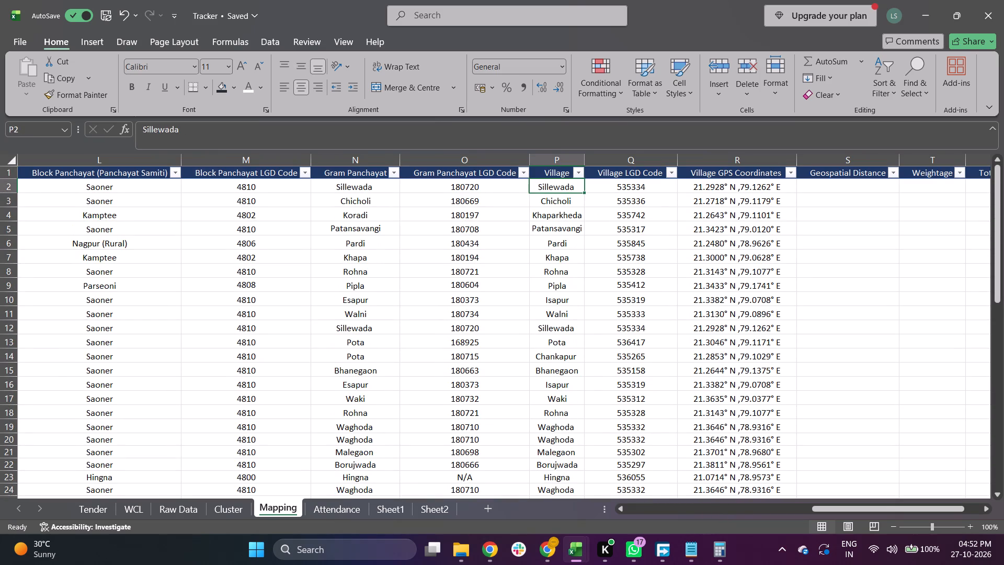
key(Right)
key(Right)
key(Right)
key(Right)
key(Right)
key(Right)
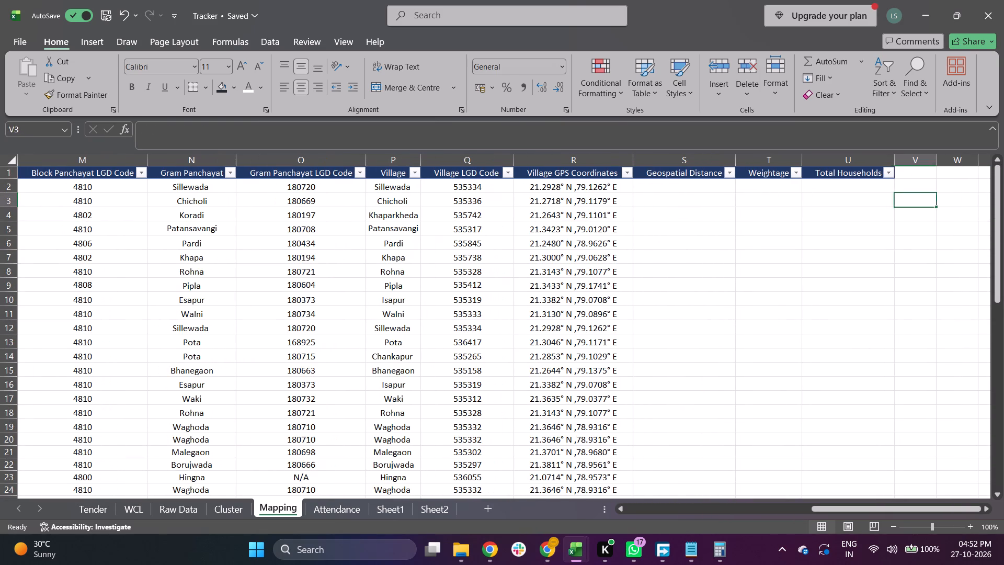
Go back across the Mapping columns from beyond Total Households to S.No. and look down the Pipla UG and Silewara UG rows.
key(Right)
key(Left)
key(Left)
key(Left)
key(Left)
key(Left)
key(Left)
key(Left)
key(Left)
key(Left)
key(Left)
key(Left)
key(Left)
key(Left)
key(Left)
key(Left)
key(Left)
key(Left)
key(Left)
key(Left)
key(Left)
key(Down)
key(Down)
key(Down)
key(Down)
key(Down)
key(Down)
key(Down)
key(Down)
key(Down)
key(Down)
key(Down)
key(Down)
key(Down)
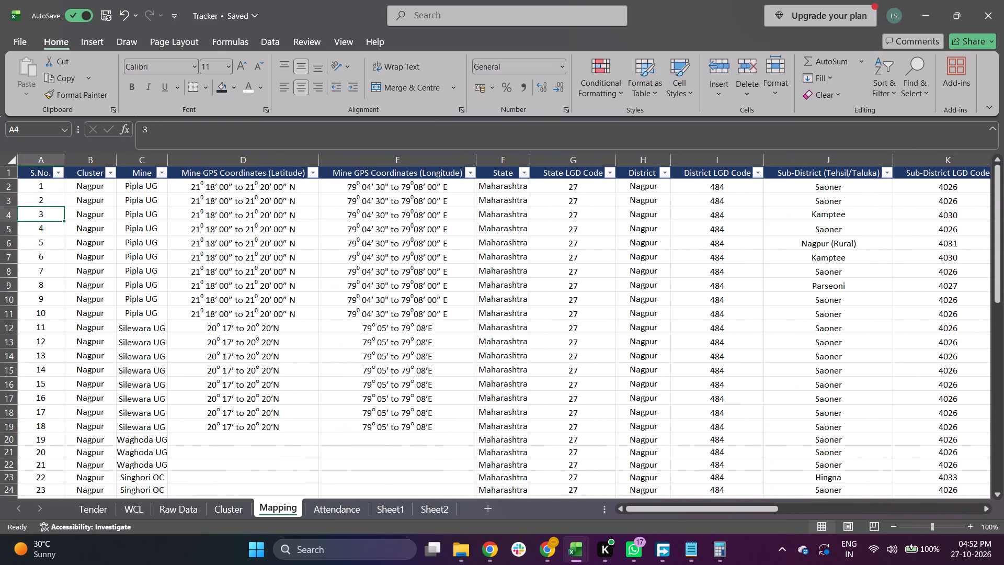
Examine the Silewara UG rows across the mine coordinates, state and district columns through District LGD Code.
key(Right)
key(Right)
key(Right)
key(Right)
key(Right)
key(Right)
key(Right)
key(Right)
key(Down)
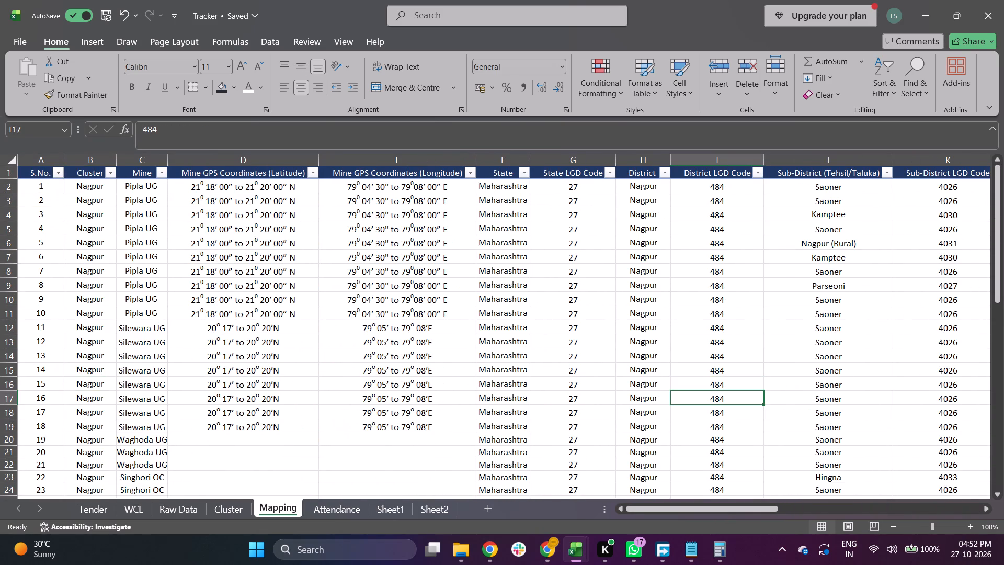
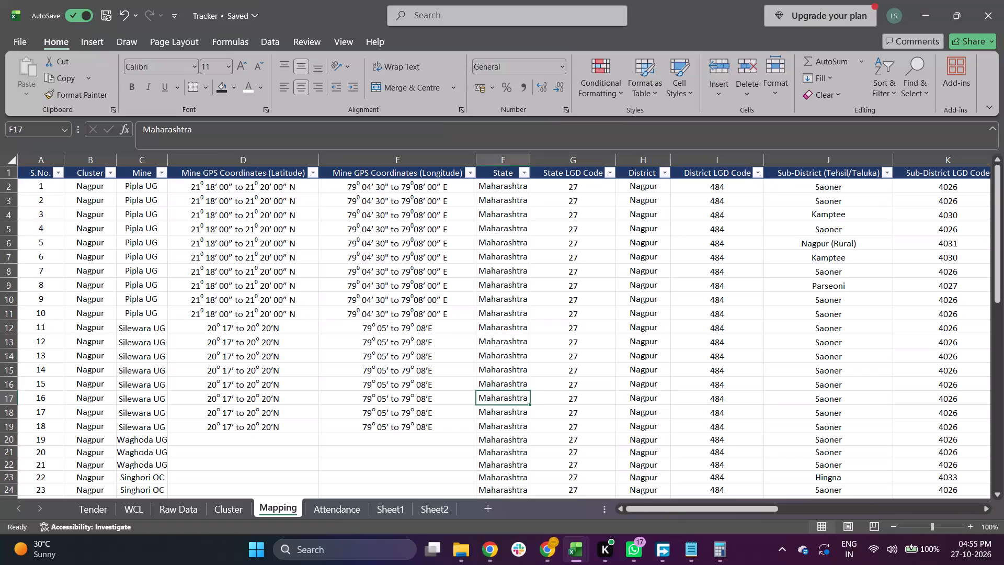
Examine a Silewara UG row in the Mapping sheet from the mine columns across to the village LGD code and GPS columns.
key(Left)
key(Left)
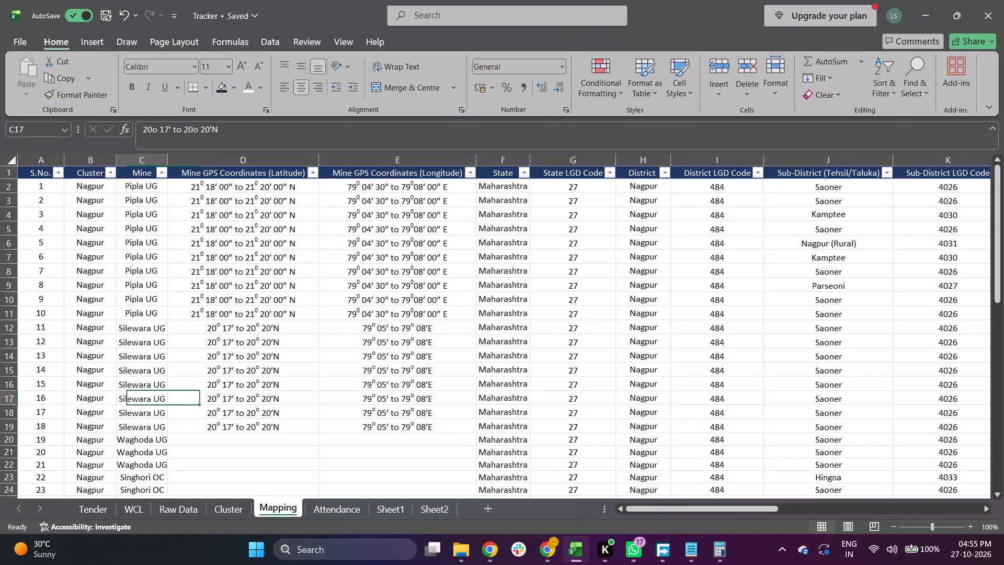
key(Left)
key(Right)
key(Right)
key(Right)
key(Right)
key(Right)
key(Right)
key(Right)
key(Right)
key(Right)
key(Right)
key(Right)
key(Right)
key(Right)
key(Right)
key(Right)
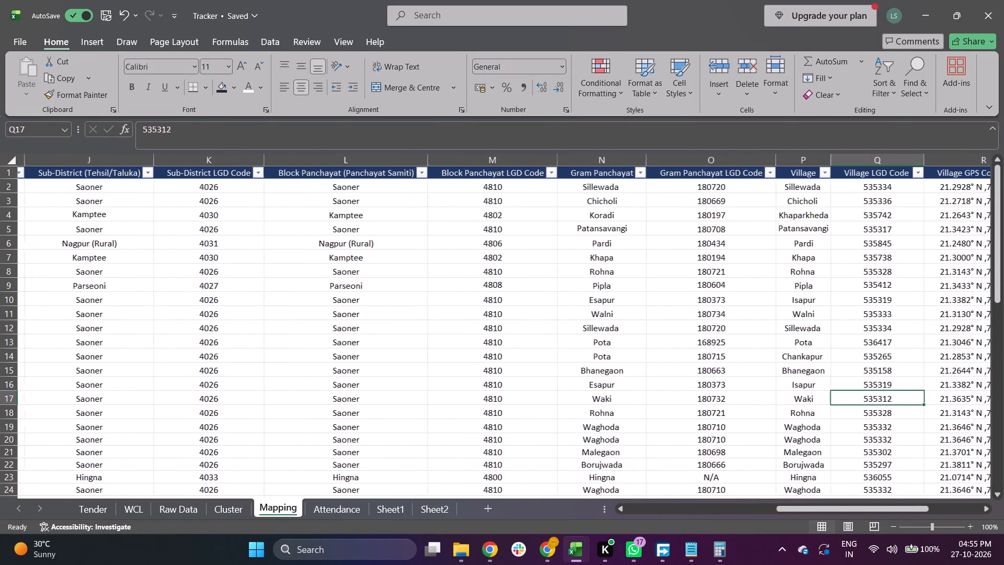
key(Right)
key(Right)
key(Right)
key(Right)
Go back across the Silewara UG rows from the village GPS columns to S.No. and review the mine coordinates columns.
key(Left)
key(Left)
key(Left)
key(Left)
key(Left)
key(Left)
key(Left)
key(Left)
key(Left)
key(Left)
key(Left)
key(Left)
key(Left)
key(Left)
key(Left)
key(Left)
key(Up)
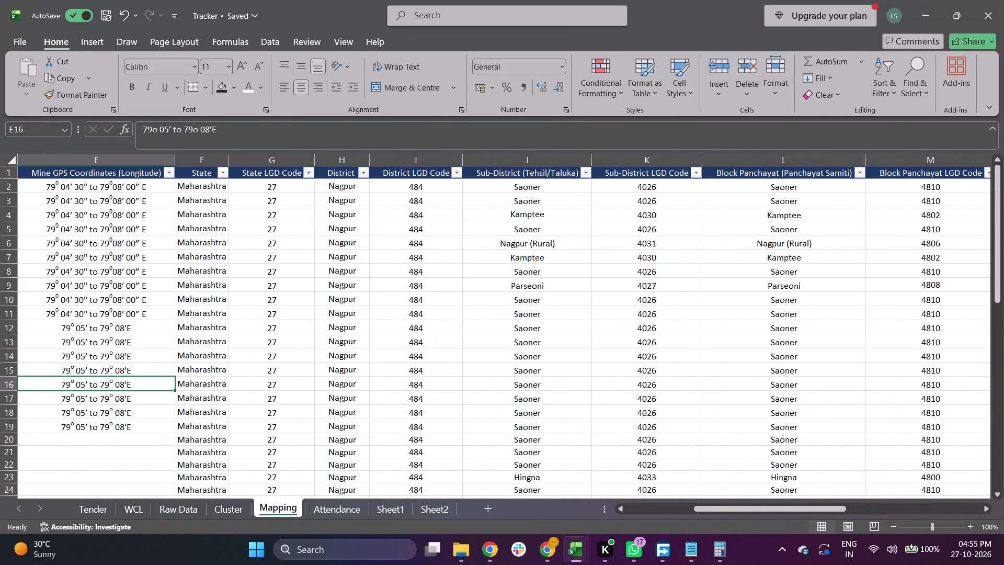
key(Left)
key(Left)
key(Left)
key(Left)
key(Left)
key(Left)
key(Left)
key(Left)
key(Left)
key(Left)
key(Left)
key(Left)
key(Left)
key(Left)
key(Right)
key(Right)
key(Right)
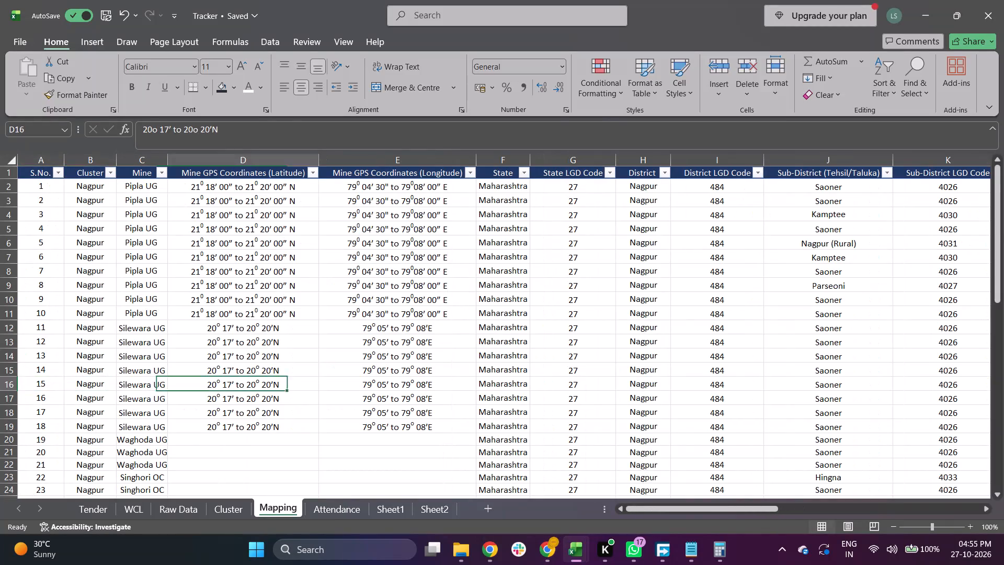
key(Right)
key(Right)
Look down the Waghoda UG and Singhori OC rows to the end of the filled Mapping data and the S.No. 30 row.
key(Down)
key(Down)
key(Down)
key(Down)
key(Down)
key(Down)
key(Down)
key(Down)
key(Down)
key(Down)
key(Down)
key(Down)
key(Down)
key(Down)
key(Down)
key(Down)
key(Down)
key(Down)
key(Down)
key(Down)
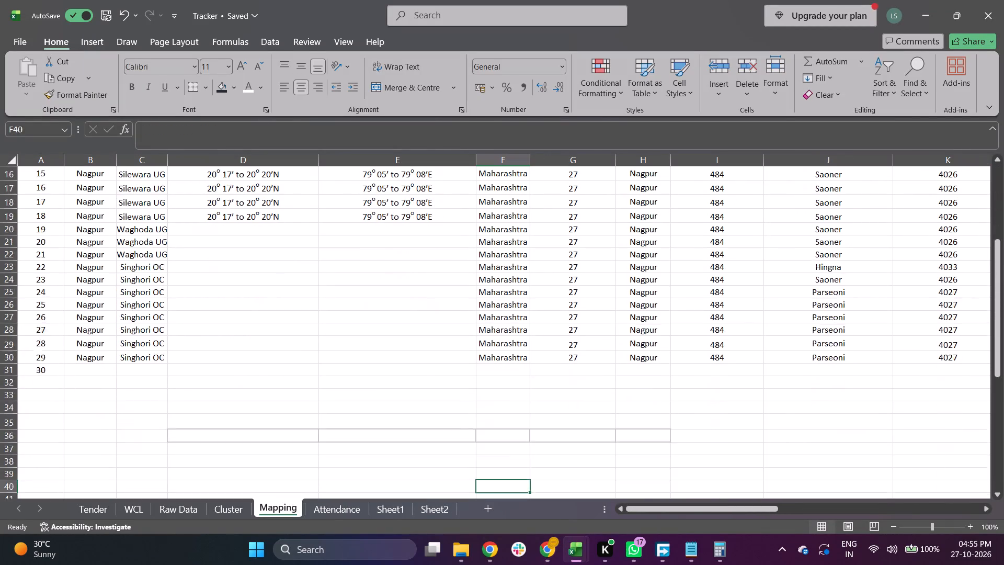
key(Up)
key(Up)
key(Up)
key(Up)
key(Up)
key(Up)
key(Up)
key(Up)
key(Up)
key(Up)
key(Up)
key(Up)
key(Up)
key(Up)
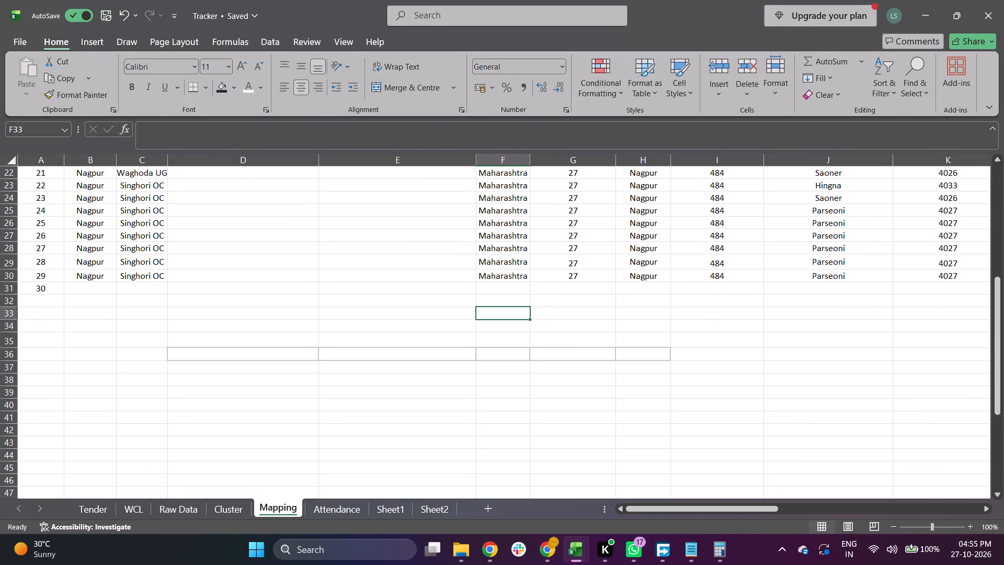
key(Up)
key(Up)
Check the S.No. 30 row across the state, sub-district and panchayat columns and return to its Cluster cell.
key(Right)
key(Right)
key(Right)
key(Right)
key(Right)
key(Right)
key(Right)
key(Right)
key(Right)
key(Left)
key(Left)
key(Left)
key(Left)
key(Left)
key(Left)
key(Left)
key(Left)
key(Left)
key(Left)
key(Left)
key(Left)
key(Left)
key(Left)
key(Left)
key(Left)
key(Left)
key(Left)
key(Left)
key(Left)
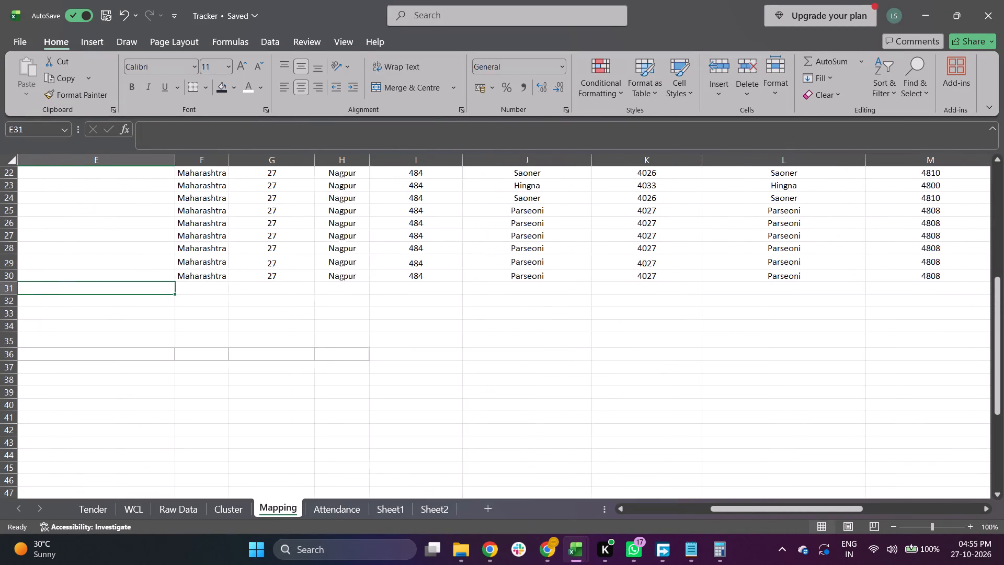
key(Right)
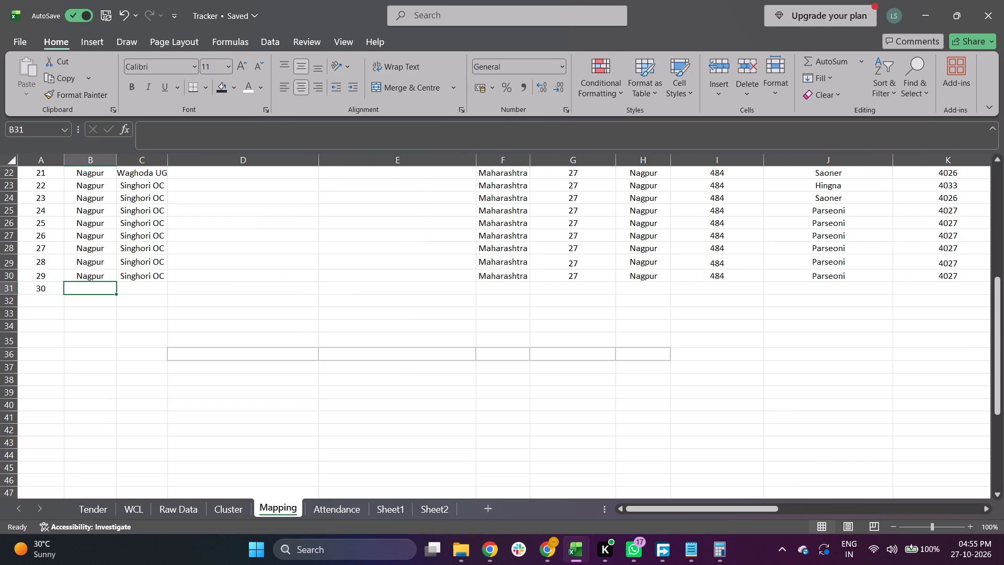
Copy "Saoner" from the Nagpur cluster entry in the Scope of work PDF into the Mine cell of S.No. 30 in Tracker.
key(alt+Tab)
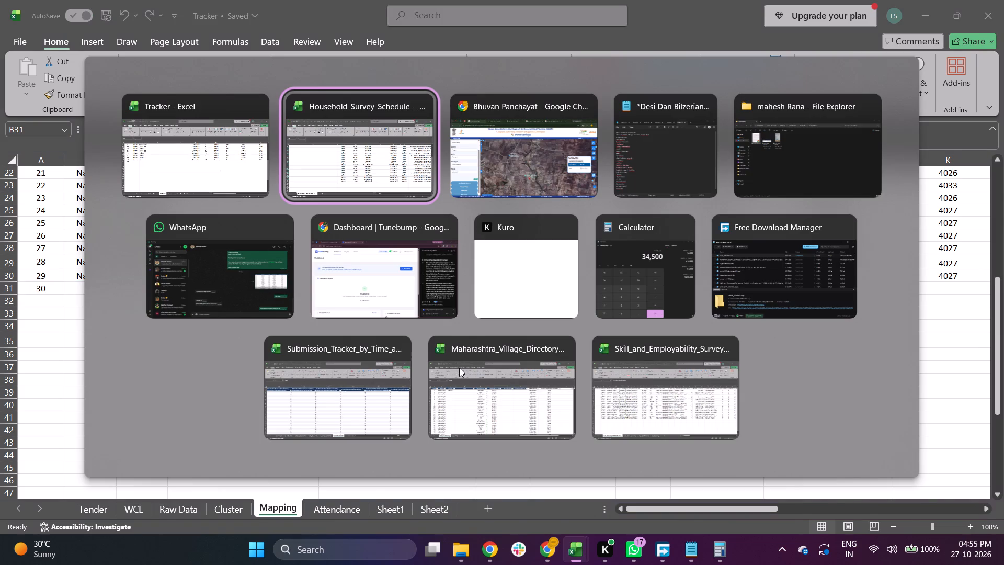
key(alt+Right)
click(450, 0)
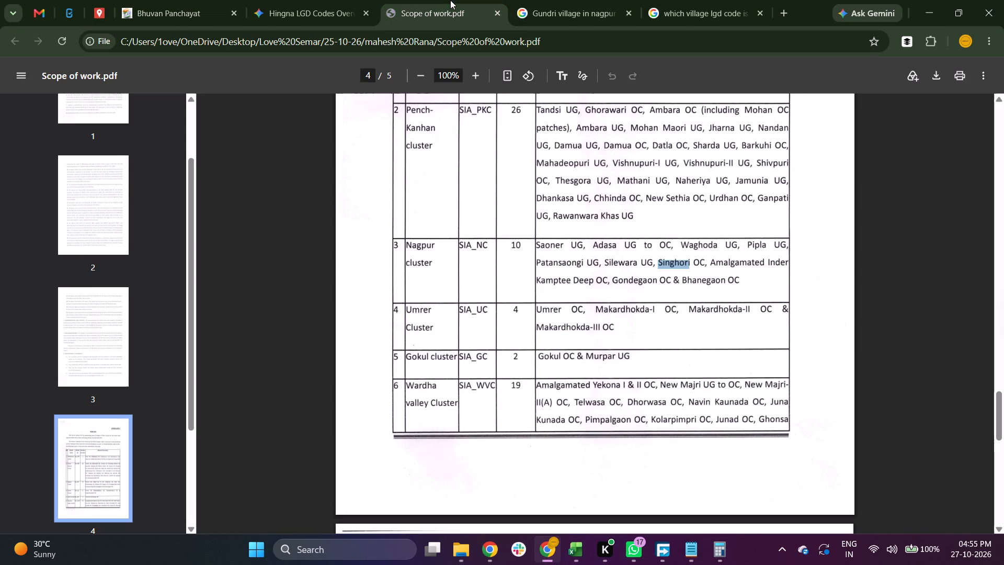
double_click(547, 244)
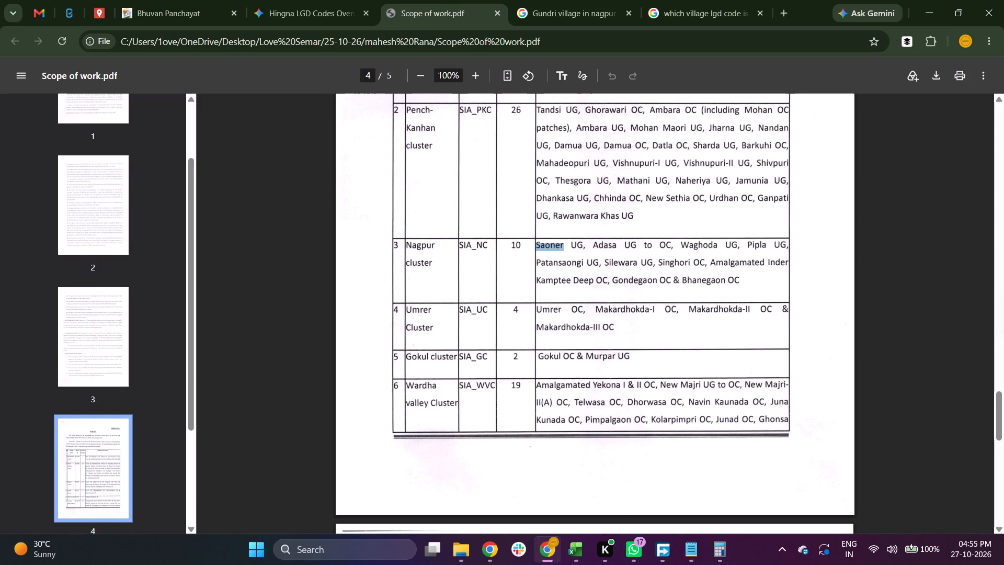
key(ctrl+c)
key(ctrl+c)
key(alt+Tab)
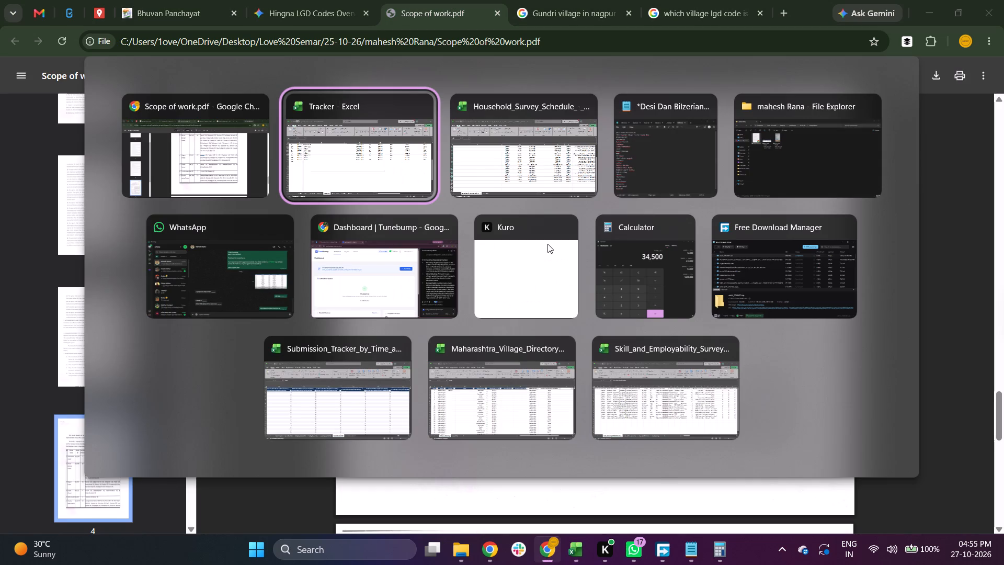
key(Right)
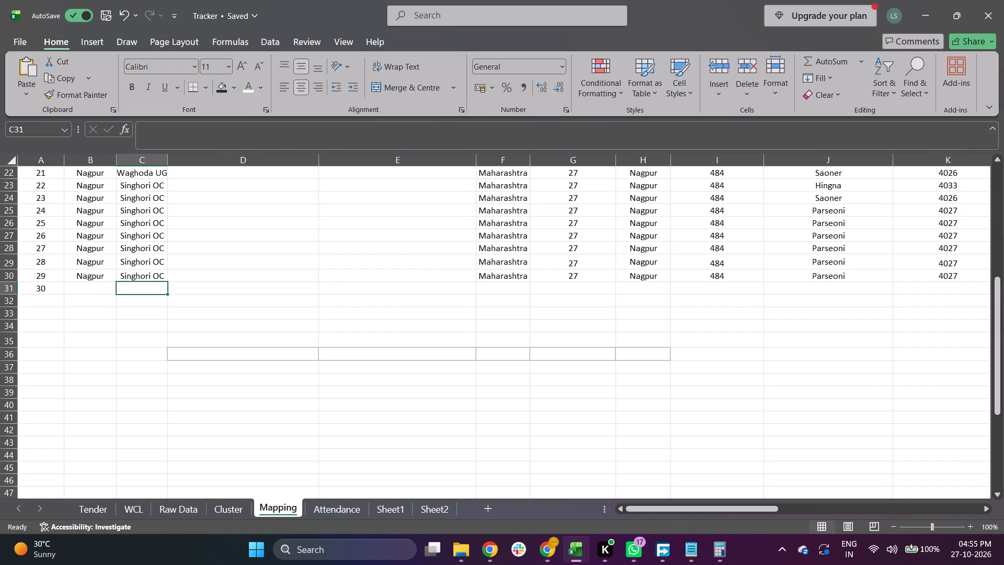
key(ctrl+v)
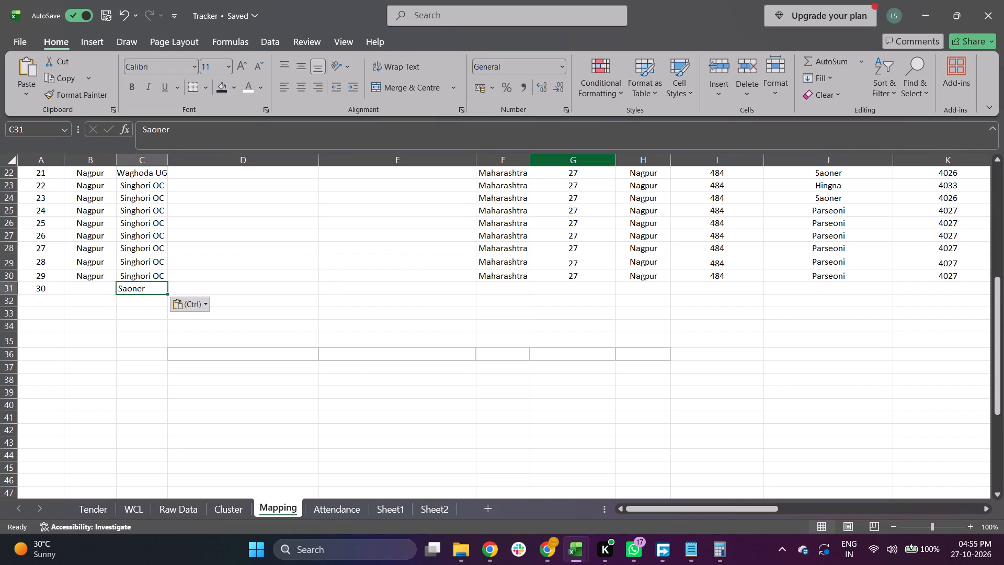
Complete the S.No. 30 mine name as "Saoner UG" and centre it horizontally in its cell.
click(530, 142)
key(space)
text(UG)
key(space)
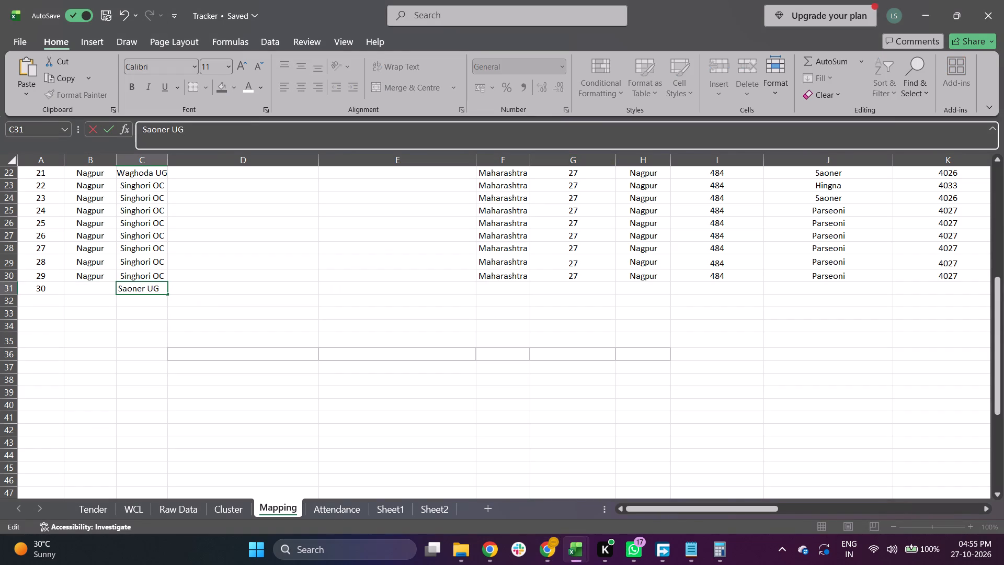
key(Tab)
key(Left)
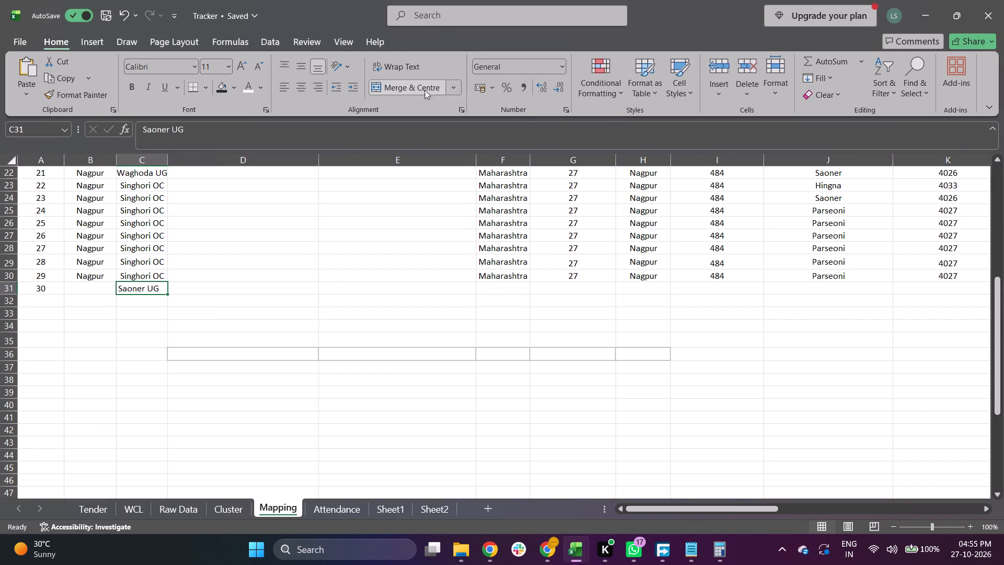
click(304, 87)
Fill S.No. 30 from the row above with cluster Nagpur, state Maharashtra, state LGD code 27, district Nagpur and district LGD code 484.
key(Left)
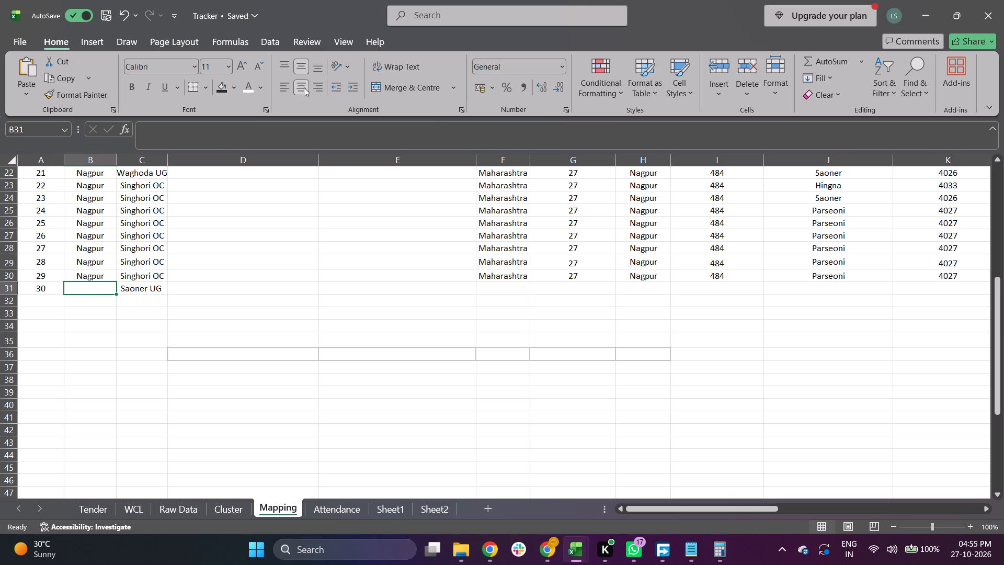
key(ctrl+d)
key(Right)
key(Right)
key(Right)
key(Right)
key(Right)
key(Left)
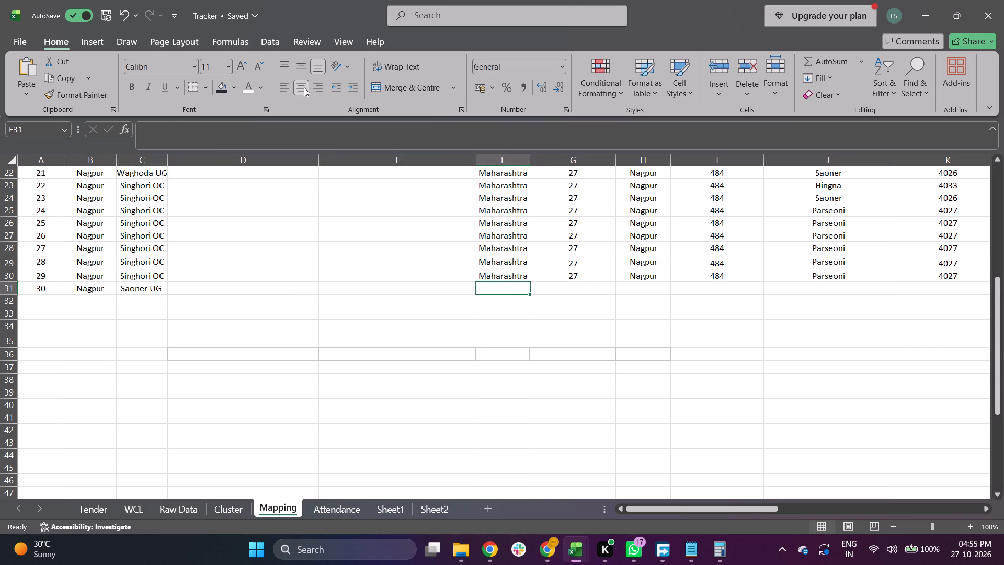
key(ctrl+d)
key(Right)
key(ctrl+d)
key(Right)
key(ctrl+d)
key(Right)
key(ctrl+d)
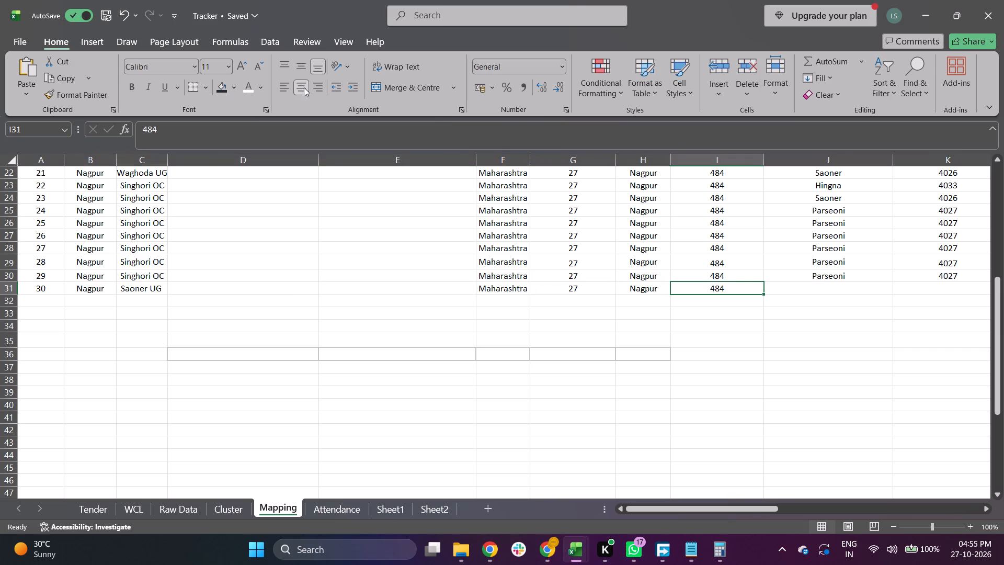
Review the S.No. 30 Saoner UG row from its serial number across to the village GPS coordinates column.
key(Right)
key(Right)
key(Right)
key(Right)
key(Right)
key(Right)
key(Right)
key(Right)
key(Right)
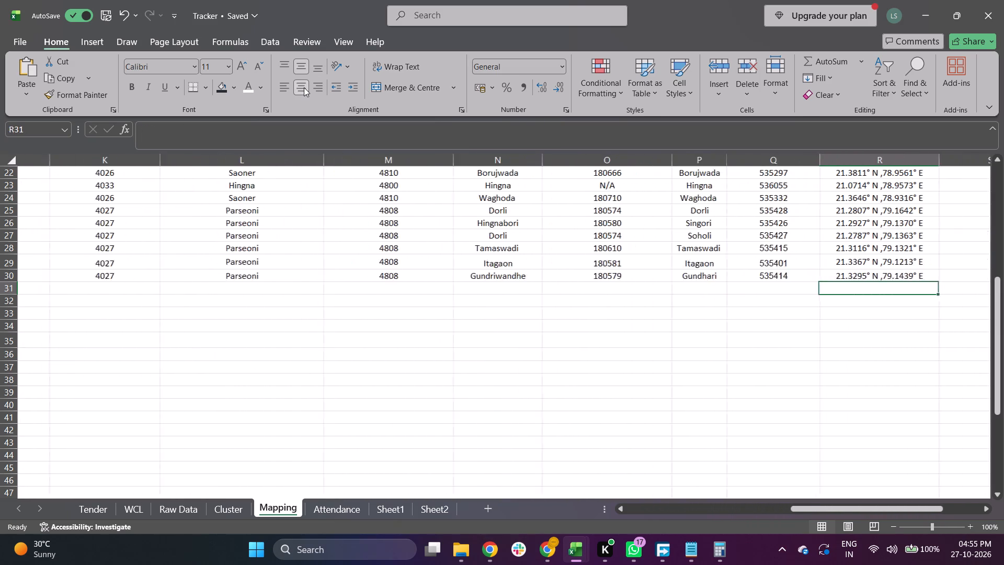
key(Right)
key(Right)
key(Left)
key(Left)
key(Left)
key(Left)
key(Left)
key(Left)
key(Left)
key(Left)
key(Left)
key(Left)
key(Left)
key(Left)
key(Left)
key(Left)
key(Left)
key(Left)
key(Left)
key(Left)
key(Left)
key(Left)
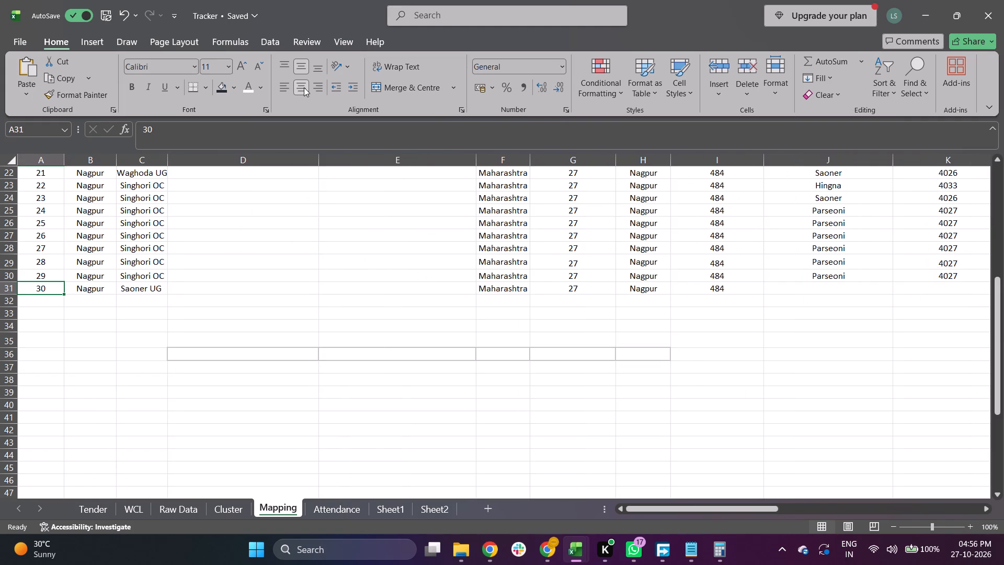
key(Right)
key(Right)
key(Right)
key(Right)
key(Right)
key(Right)
key(Right)
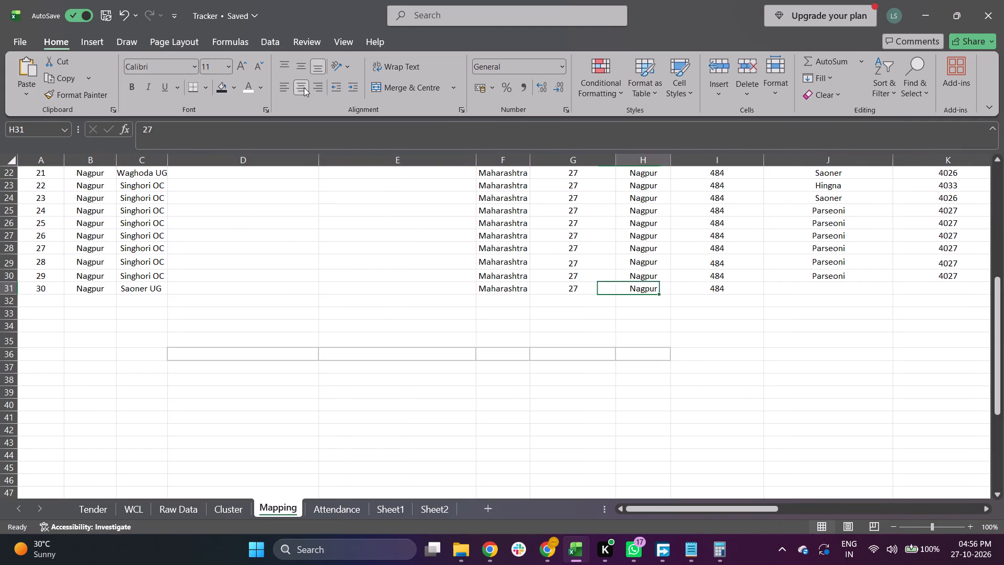
key(Right)
key(Right)
key(Left)
key(Left)
key(Left)
key(Left)
key(Left)
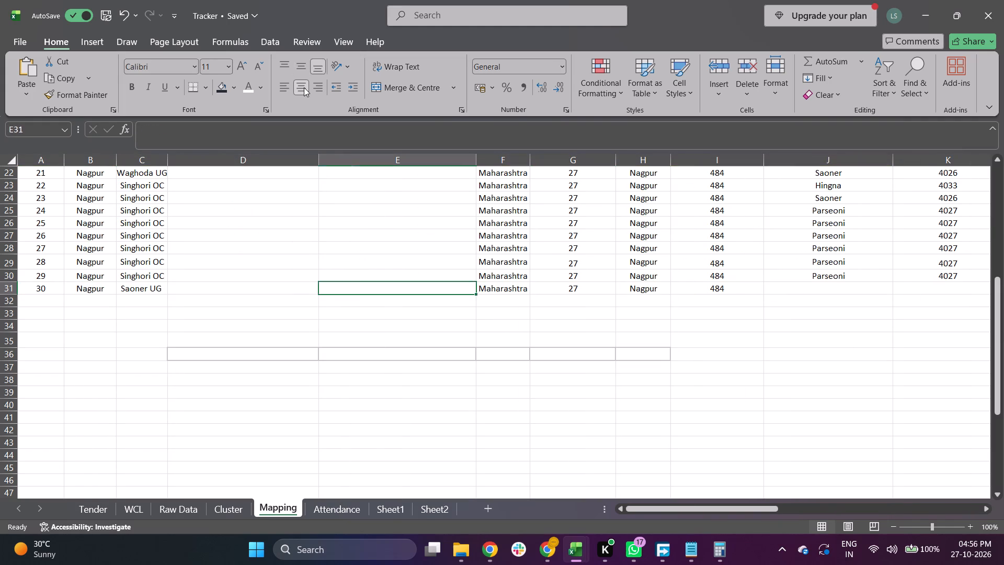
key(Left)
key(Left)
Look back through the Mine column from Saoner UG to the Pipla UG entries at the start of the table.
key(Up)
key(Up)
key(Up)
key(Up)
key(Up)
key(Up)
key(Up)
key(Up)
key(Up)
key(Up)
key(Up)
key(Up)
key(Up)
key(Up)
key(Up)
key(Up)
key(Up)
key(Up)
key(Up)
key(Up)
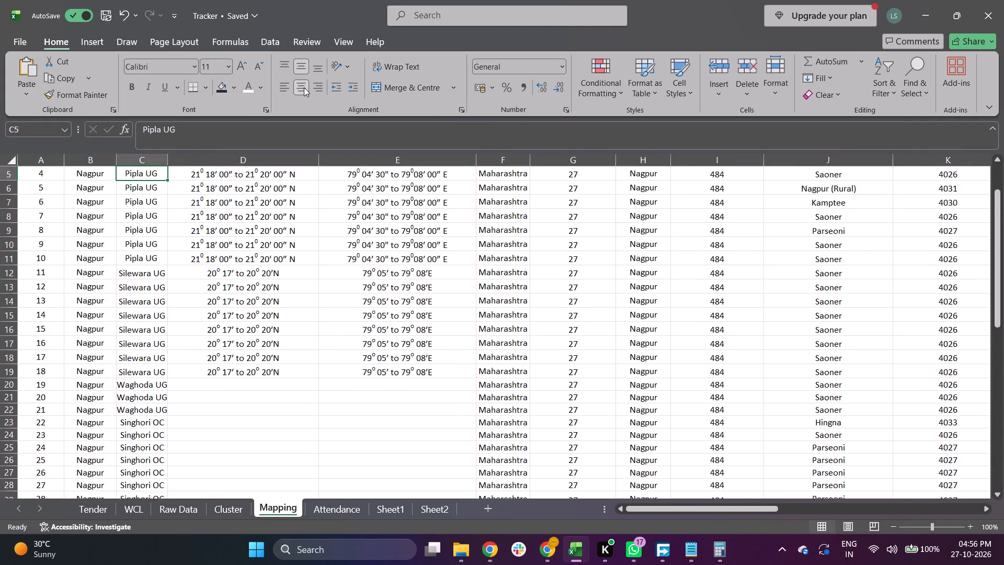
key(Down)
key(Down)
key(Down)
key(Down)
key(Down)
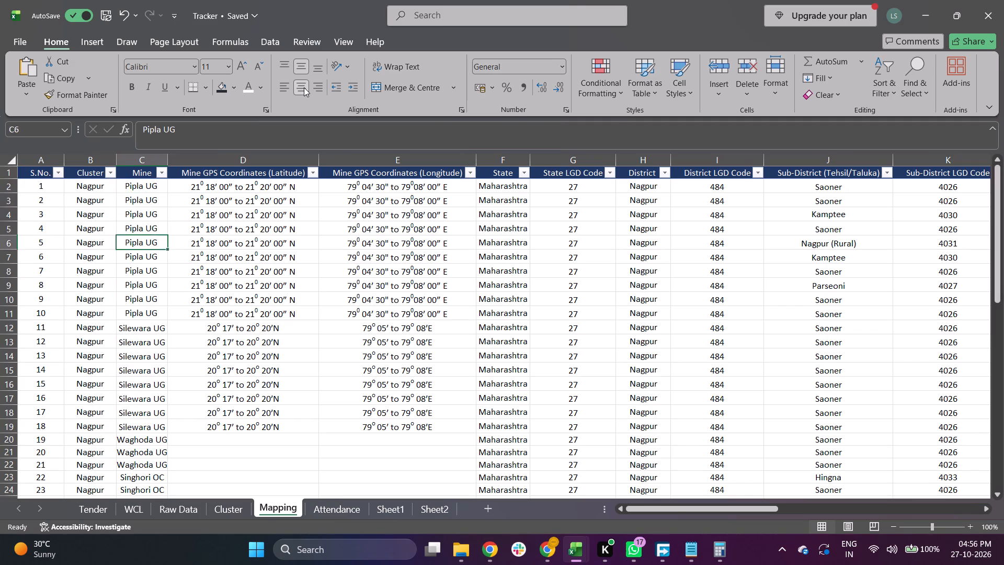
key(Down)
Examine the S.No. 6 Pipla UG row across its LGD code, panchayat, village, GPS coordinates and Geospatial Distance columns.
key(Right)
key(Right)
key(Right)
key(Right)
key(Right)
key(Right)
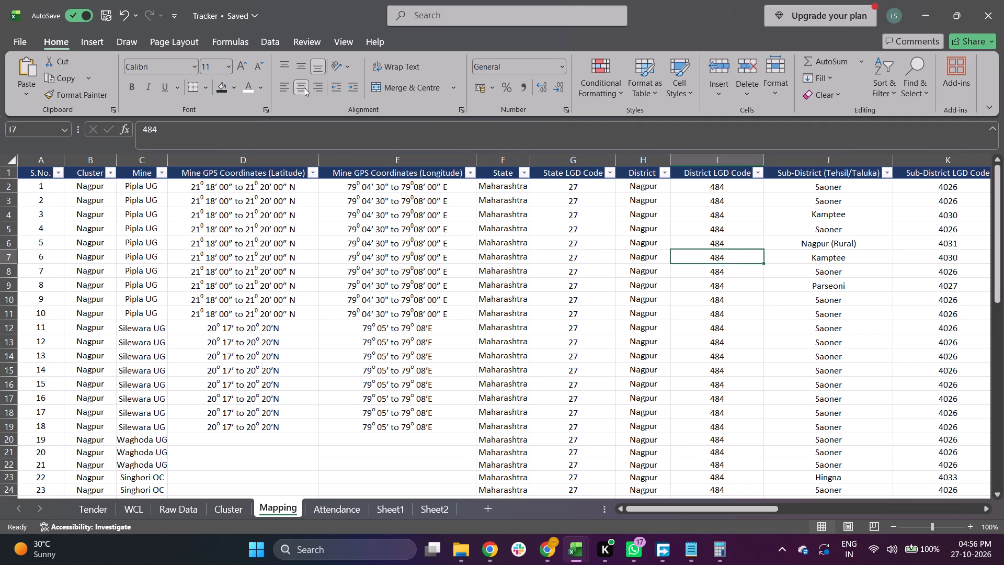
key(Right)
key(Right)
key(Right)
key(Right)
key(Right)
key(Right)
key(Right)
key(Right)
key(Right)
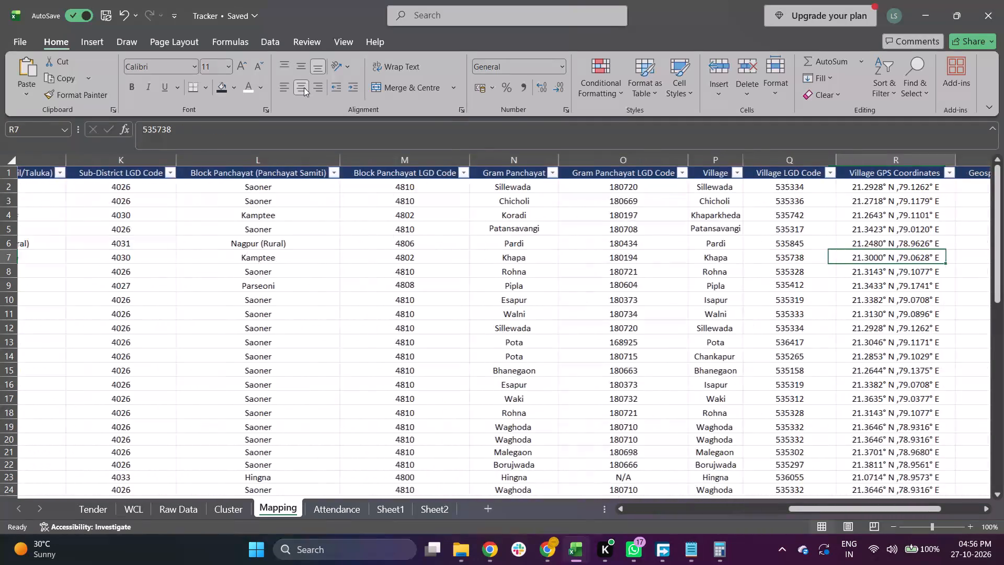
key(Right)
key(Right)
key(Right)
key(Left)
key(Left)
key(Left)
key(Left)
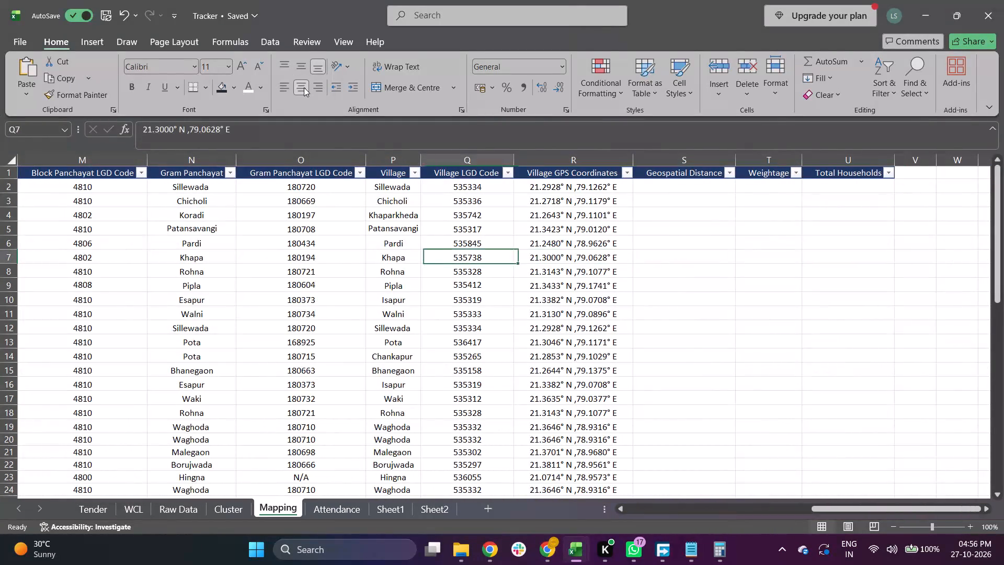
key(Left)
key(Left)
key(Left)
key(Left)
key(Left)
key(Left)
key(Left)
key(Left)
key(Left)
key(Left)
key(Left)
key(Left)
key(Left)
key(Left)
key(Left)
key(Left)
key(Left)
key(Left)
key(Left)
key(Left)
key(Left)
key(Right)
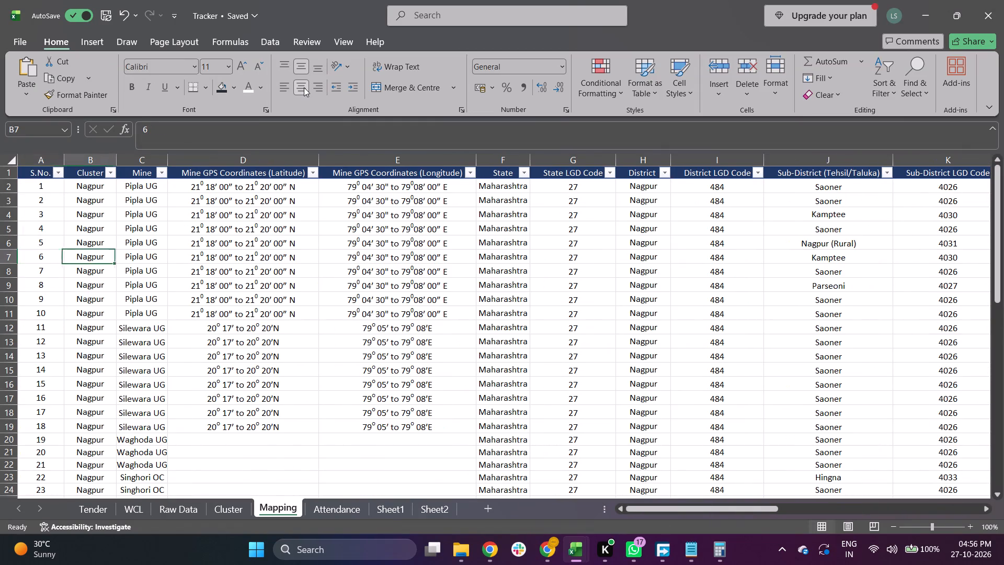
key(Right)
key(Right)
key(Right)
key(Right)
key(Right)
key(Right)
key(Right)
key(Right)
key(Right)
key(Right)
key(Right)
key(Right)
key(Right)
key(Right)
key(Right)
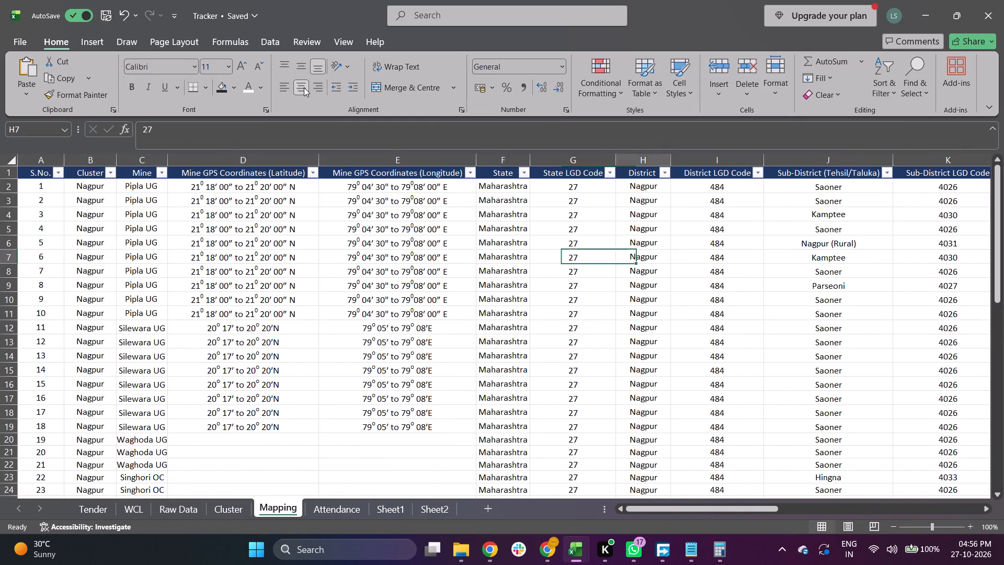
key(Right)
key(Right)
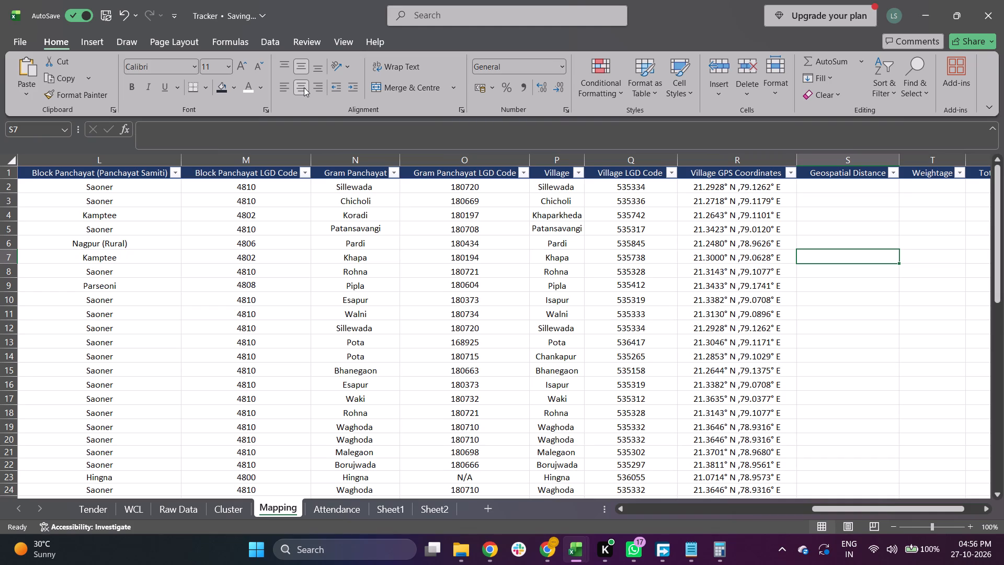
key(ctrl+Left)
key(ctrl+Left)
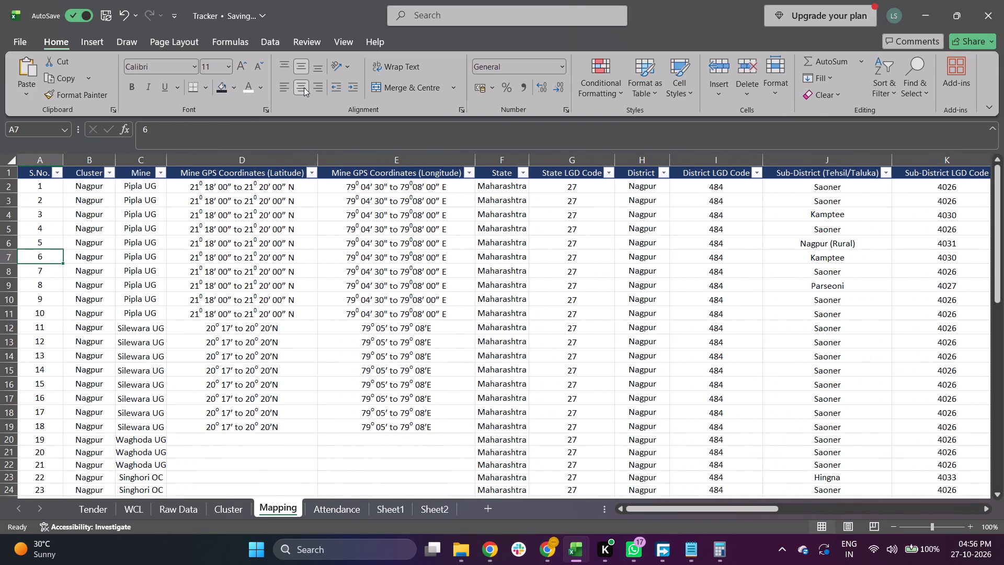
Look down the mine GPS latitude column from the Pipla UG rows to the S.No. 13 Silewara UG entry.
key(Down)
key(Down)
key(Right)
key(Right)
key(Right)
key(Down)
key(Down)
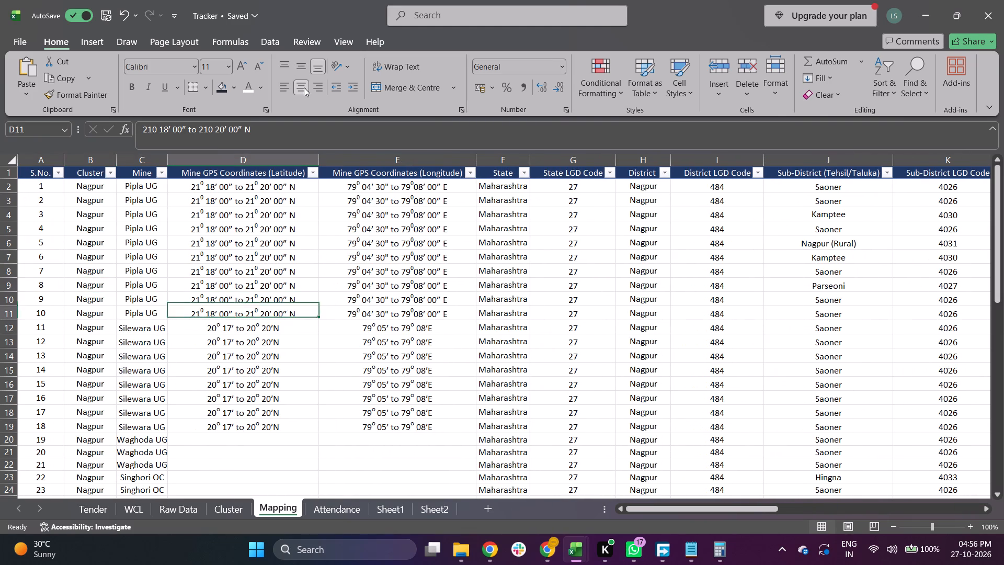
key(Down)
key(Down)
key(Down)
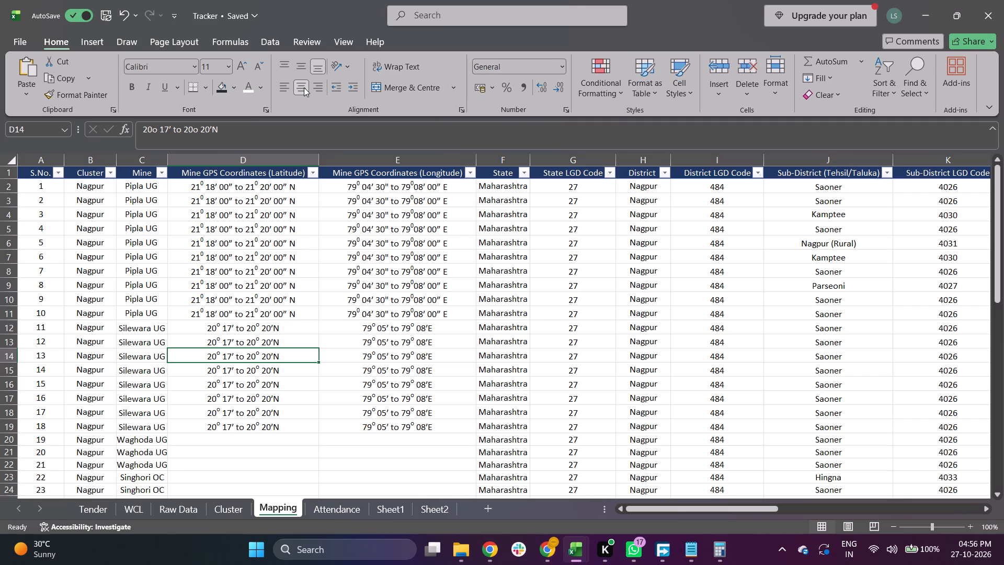
Examine the S.No. 13 Silewara UG row from mine latitude across its village columns to beyond Total Households.
key(Right)
key(Right)
key(Right)
key(Right)
key(Right)
key(Right)
key(Right)
key(Right)
key(Right)
key(Right)
key(Right)
key(Right)
key(Right)
key(Right)
key(Right)
key(Right)
key(Right)
key(Right)
key(Right)
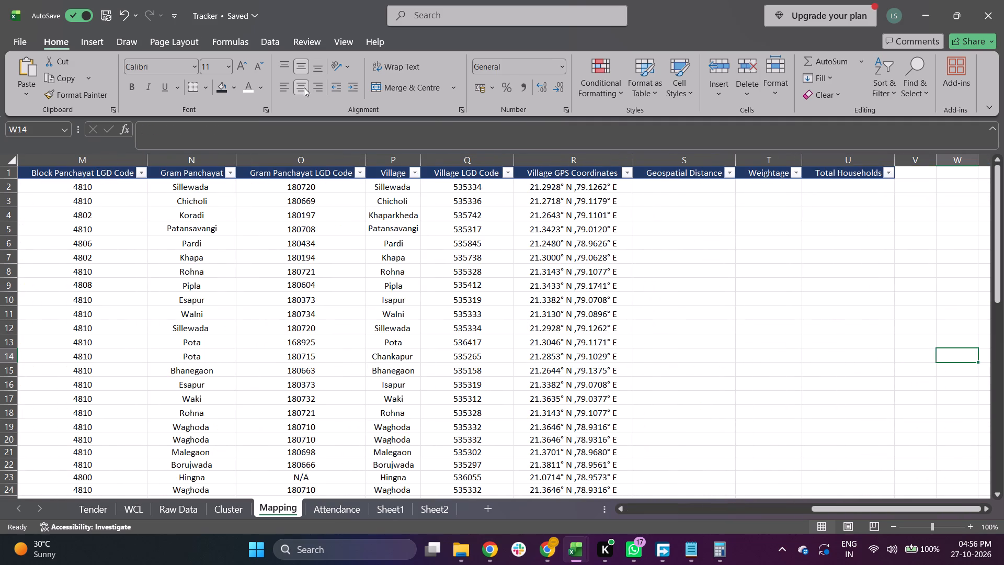
Return to the S.No. column and look down the Silewara, Waghoda and Singhori mine rows to the table's end.
key(Left)
key(Left)
key(Left)
key(Left)
key(Left)
key(Left)
key(Left)
key(Left)
key(Left)
key(Down)
key(Down)
key(Down)
key(Down)
key(Down)
key(Down)
key(Down)
key(Down)
key(Left)
key(Left)
key(Left)
key(Left)
key(Left)
key(Left)
key(Left)
key(Left)
key(Left)
key(Left)
key(Left)
key(Left)
key(Left)
key(Left)
key(Left)
key(Left)
key(Left)
key(Left)
key(Left)
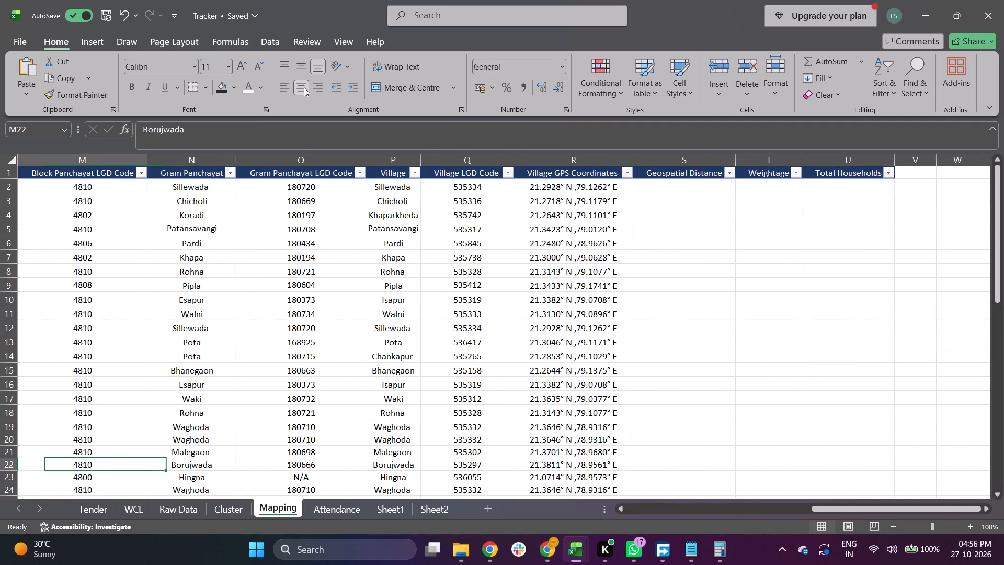
key(Down)
key(Down)
key(Down)
key(Down)
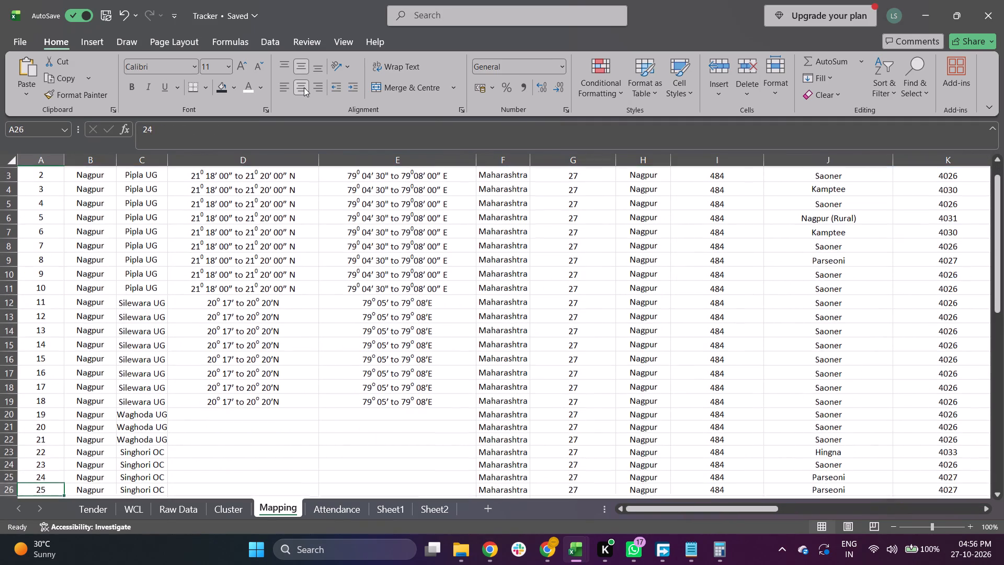
key(Down)
key(Down)
key(Down)
key(Down)
key(Down)
key(Down)
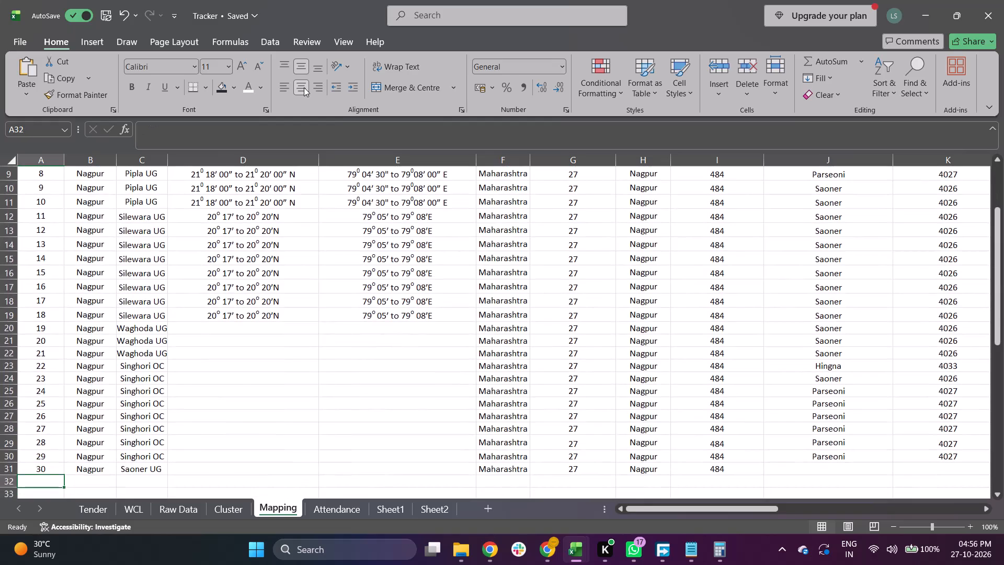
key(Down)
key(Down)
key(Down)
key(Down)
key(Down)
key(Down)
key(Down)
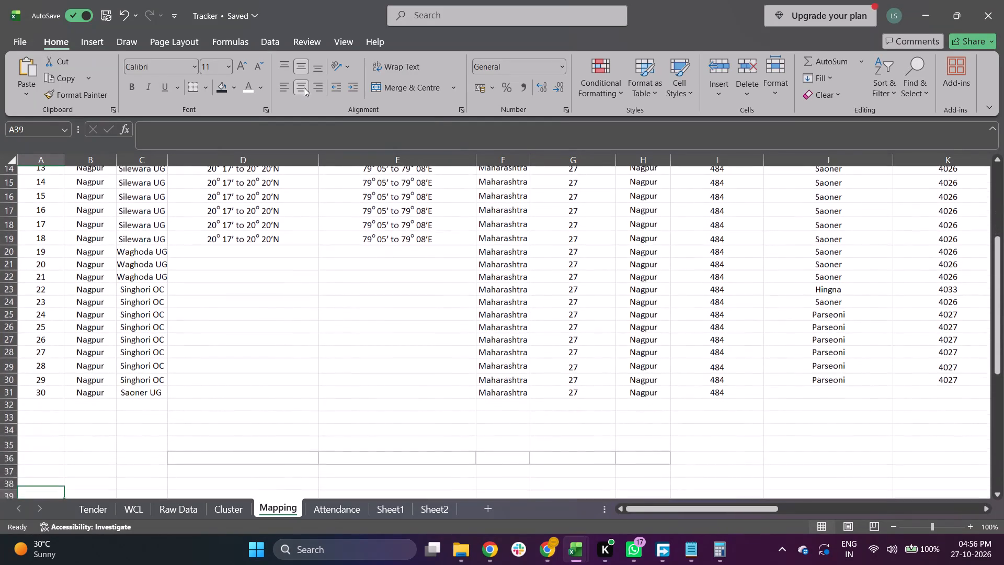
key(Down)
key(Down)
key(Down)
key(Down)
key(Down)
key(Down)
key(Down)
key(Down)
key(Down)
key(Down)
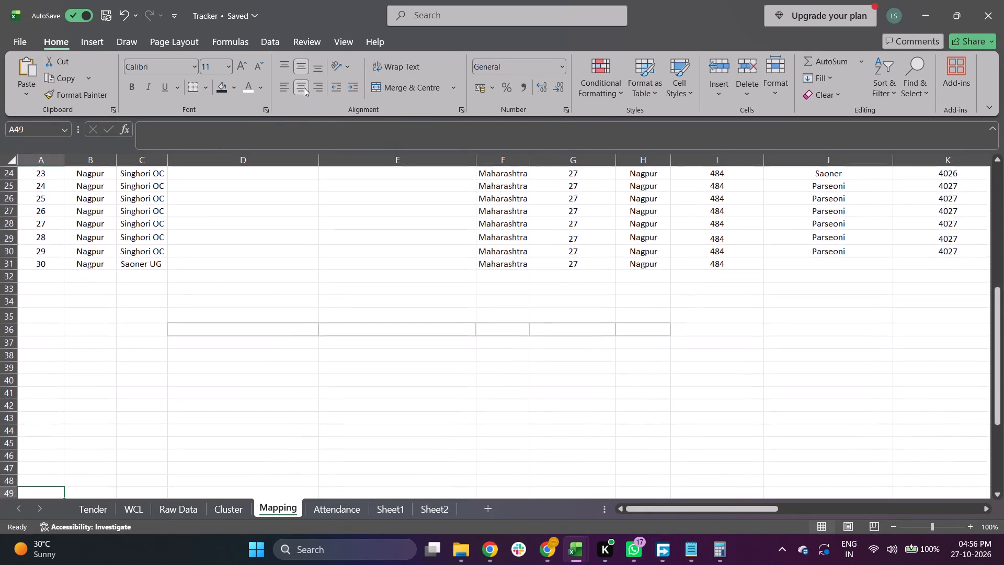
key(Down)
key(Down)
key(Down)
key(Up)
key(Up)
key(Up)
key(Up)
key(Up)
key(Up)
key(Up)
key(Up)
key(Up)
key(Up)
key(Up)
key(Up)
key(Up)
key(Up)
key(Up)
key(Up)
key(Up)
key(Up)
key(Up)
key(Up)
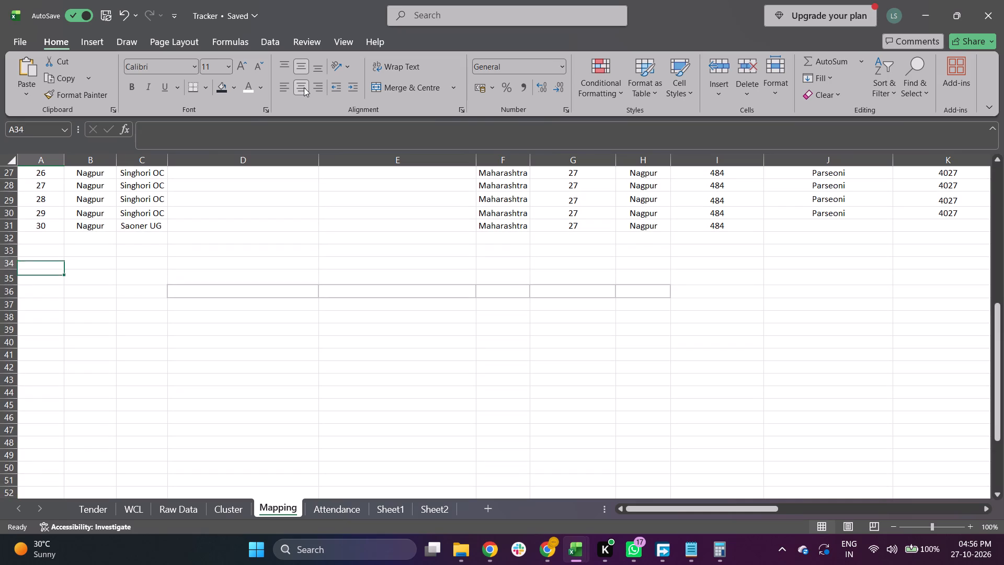
Examine the S.No. 30 Saoner UG row from its serial number across to the Weightage column.
key(Up)
key(Right)
key(Right)
key(Right)
key(Right)
key(Right)
key(Right)
key(Right)
key(Right)
key(Right)
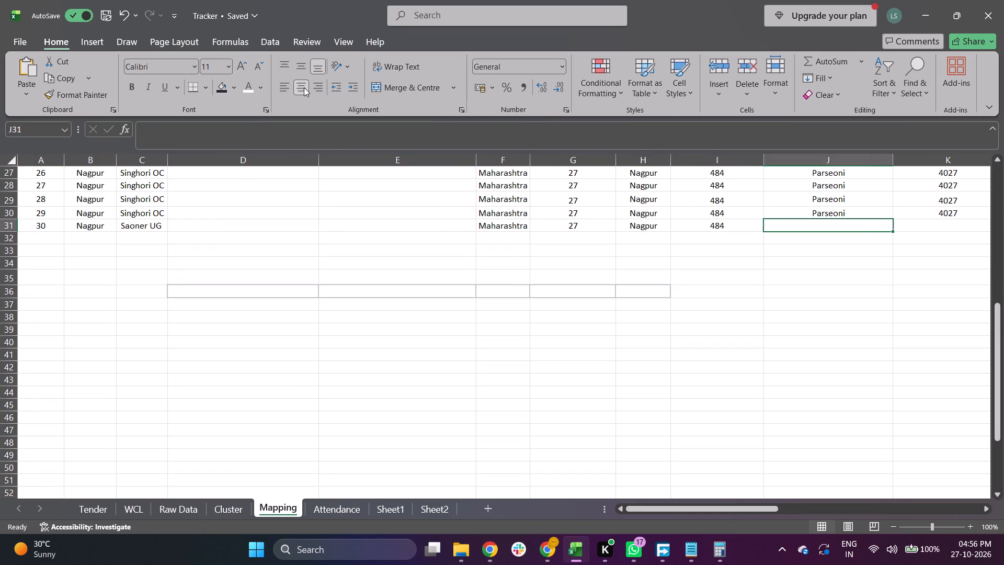
key(Right)
key(Right)
key(Right)
key(Right)
key(Right)
key(Right)
key(Right)
key(Right)
key(Right)
key(Right)
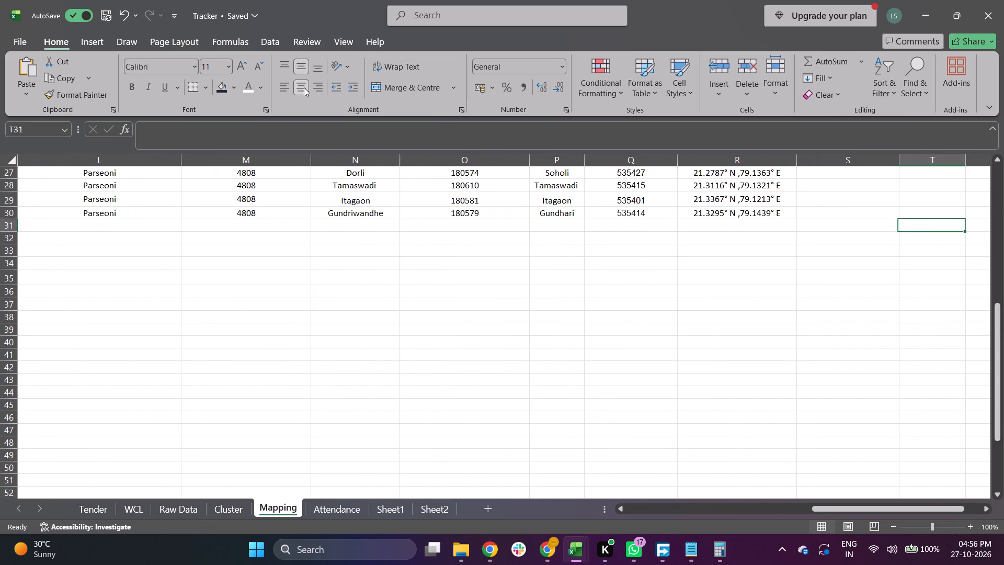
Look back up the Weightage column from the S.No. 30 row to the header, reviewing the neighbouring village columns.
key(Up)
key(Up)
key(Up)
key(Up)
key(Up)
key(Up)
key(Up)
key(Up)
key(Up)
key(Up)
key(Up)
key(Up)
key(Up)
key(Up)
key(Up)
key(Up)
key(Up)
key(Up)
key(Up)
key(Up)
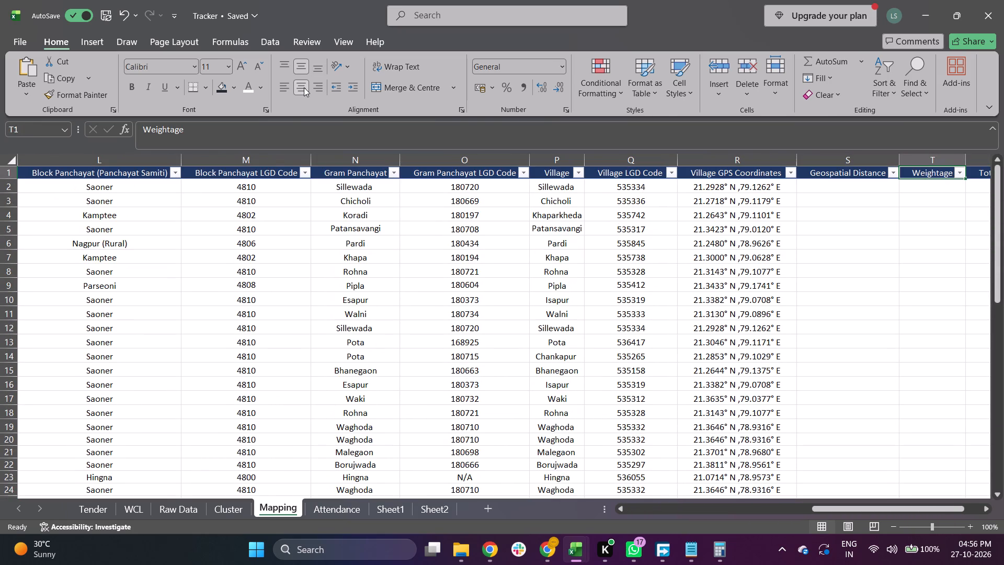
Look back across the S.No. 2 Pipla UG row from Weightage to S.No., ending at its mine latitude cell.
key(Down)
key(Down)
key(Left)
key(Left)
key(Left)
key(Left)
key(Left)
key(Left)
key(Left)
key(Left)
key(Left)
key(Left)
key(Left)
key(Left)
key(Left)
key(Left)
key(Left)
key(Left)
key(Left)
key(Left)
key(Left)
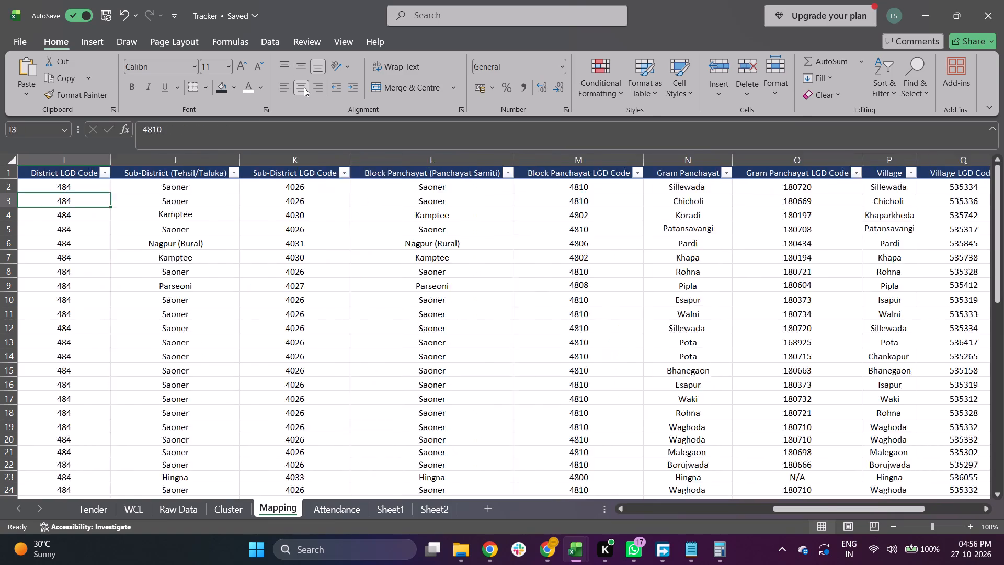
key(Right)
key(Right)
key(Right)
Look down the mine latitude column through the Pipla, Silewara, Waghoda, Singhori and Saoner rows past the table's end.
key(Down)
key(Down)
key(Down)
key(Down)
key(Down)
key(Down)
key(Down)
key(Down)
key(Down)
key(Down)
key(Down)
key(Down)
key(Down)
key(Down)
key(Down)
key(Down)
key(Down)
key(Down)
key(Down)
key(Down)
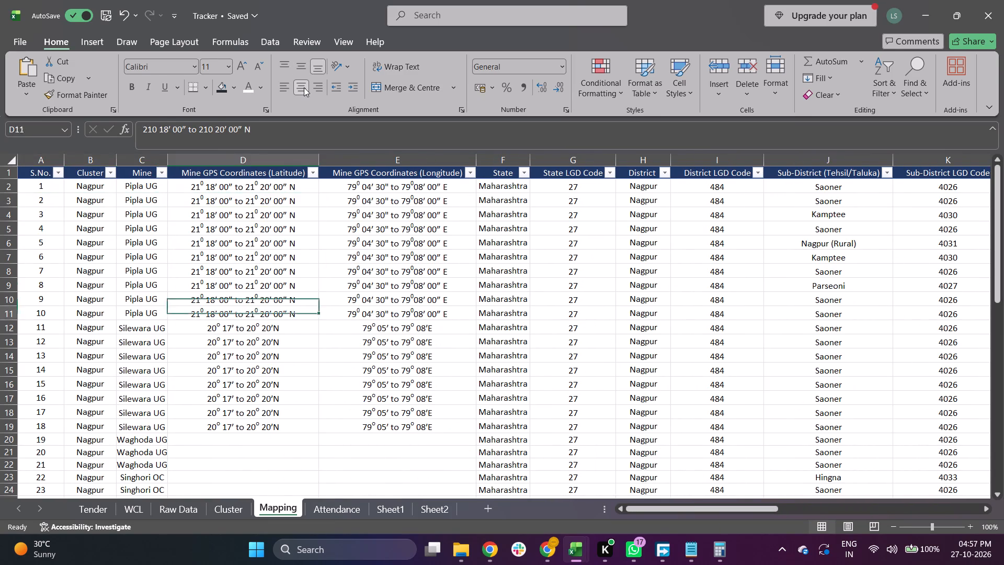
key(Down)
key(Down)
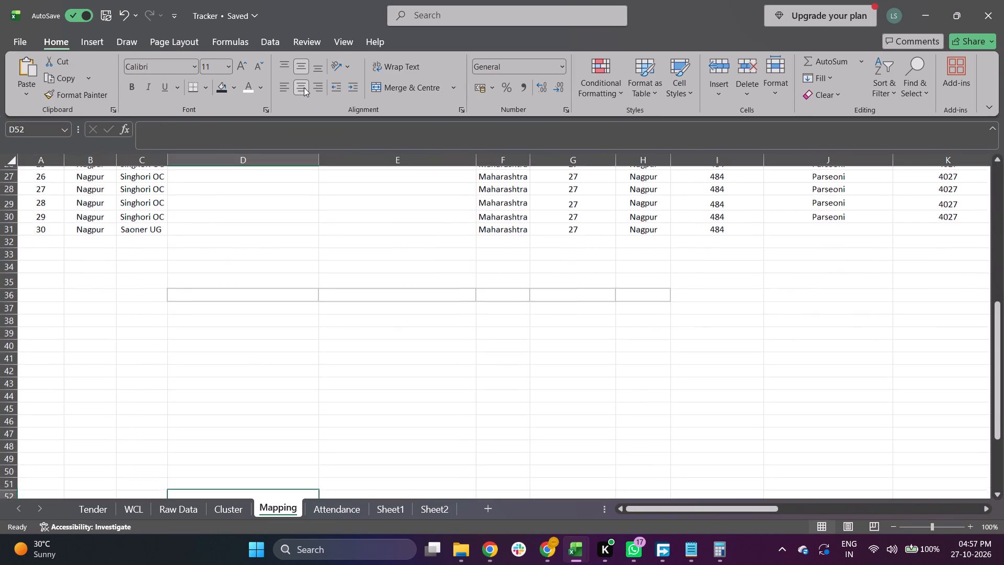
key(Down)
key(Down)
key(Down)
key(Down)
key(Down)
key(Down)
key(Down)
key(Down)
key(Down)
key(Down)
key(Down)
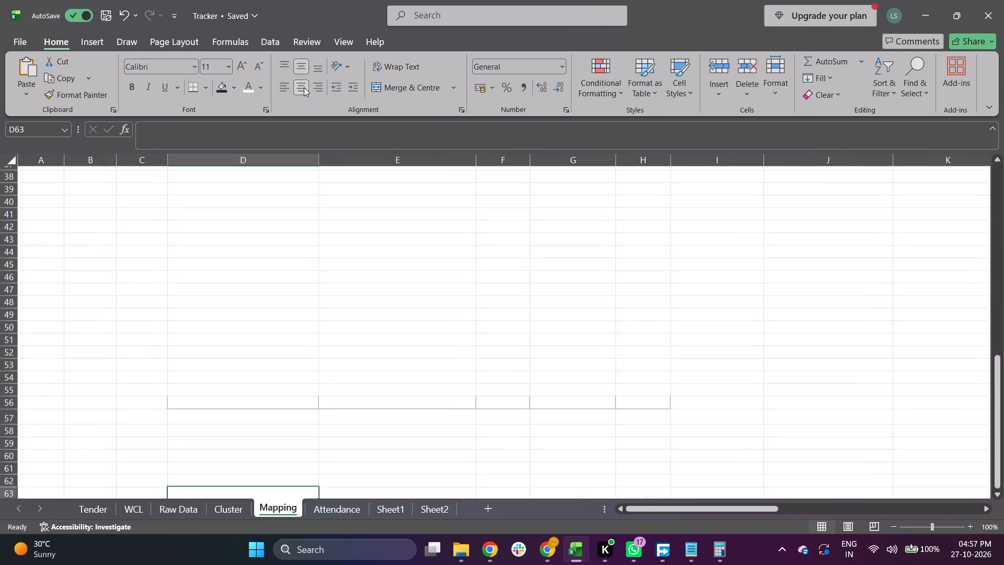
Look back up the mine latitude column from the blank rows below the table to the header.
key(Up)
key(Up)
key(Up)
key(Up)
key(Up)
key(Up)
key(Up)
key(Up)
key(Up)
key(Up)
key(Up)
key(Up)
key(Up)
key(Up)
key(Up)
key(Up)
key(Up)
key(Up)
key(Up)
key(Up)
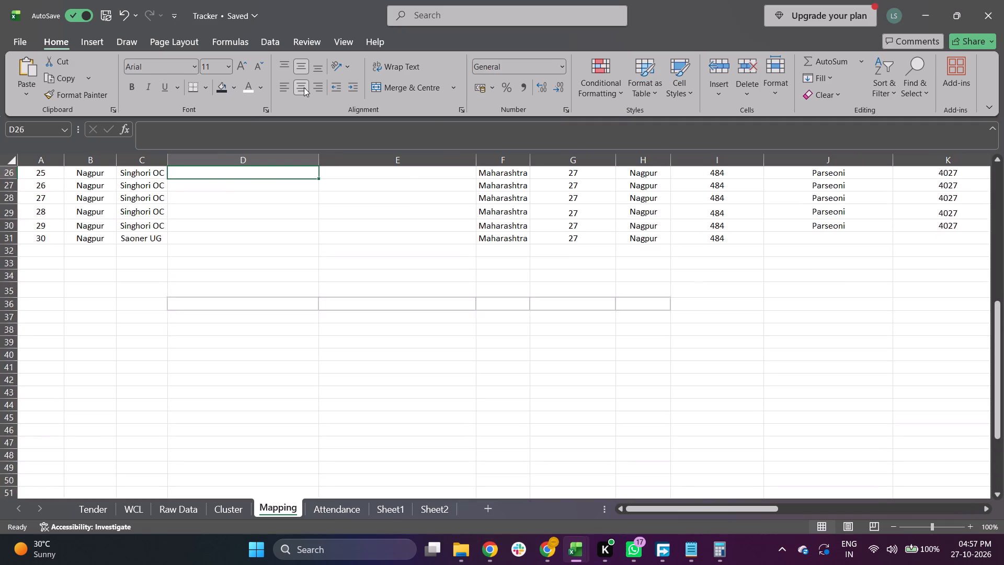
Examine the mine latitude entries from the first Pipla UG rows down to the S.No. 30 Saoner UG row.
key(Down)
key(Down)
key(Down)
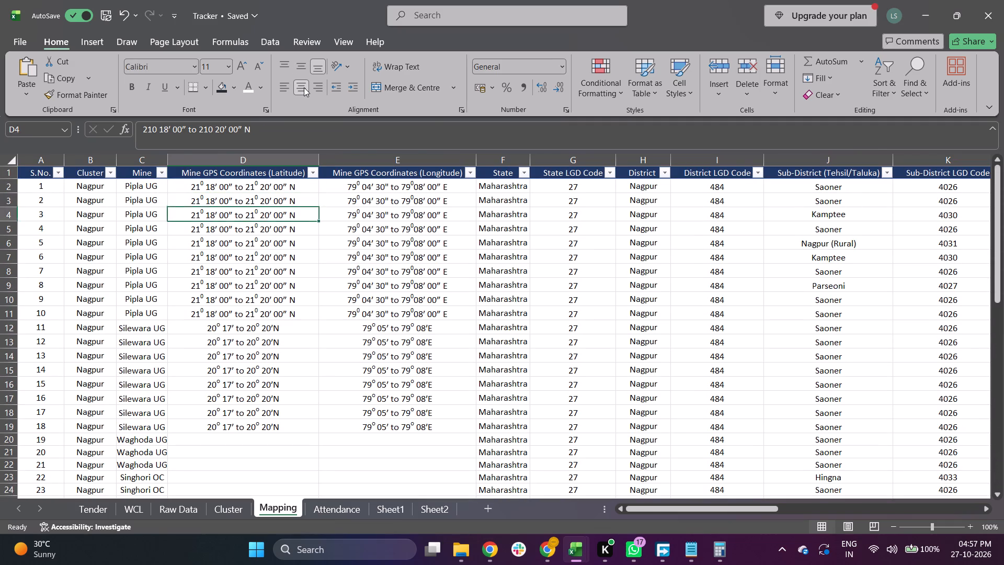
key(Down)
key(Down)
key(Down)
key(Down)
key(Down)
key(Down)
key(Down)
key(Down)
key(Down)
key(Down)
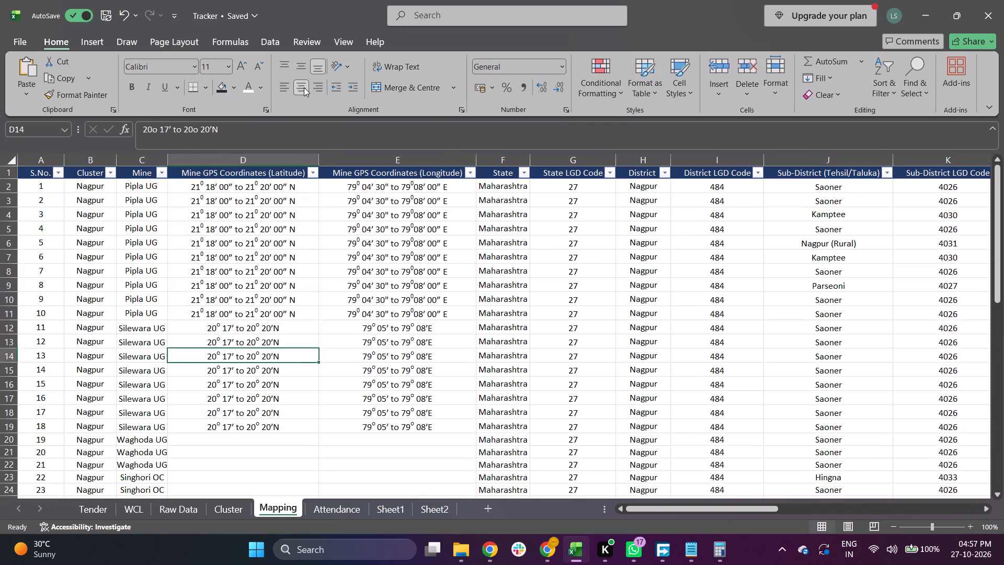
key(Down)
key(Down)
key(Down)
key(Down)
key(Down)
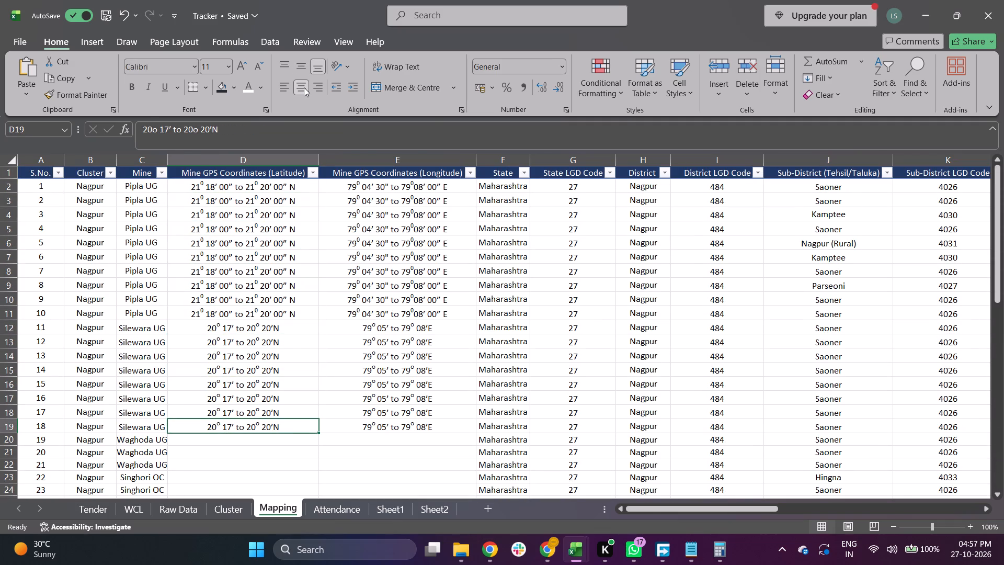
key(Down)
key(Down)
key(Down)
key(Down)
key(Down)
key(Down)
key(Down)
key(Down)
key(Down)
key(Down)
key(Down)
key(Down)
key(Down)
key(Down)
key(Down)
key(Down)
key(Down)
key(Down)
key(Down)
key(Down)
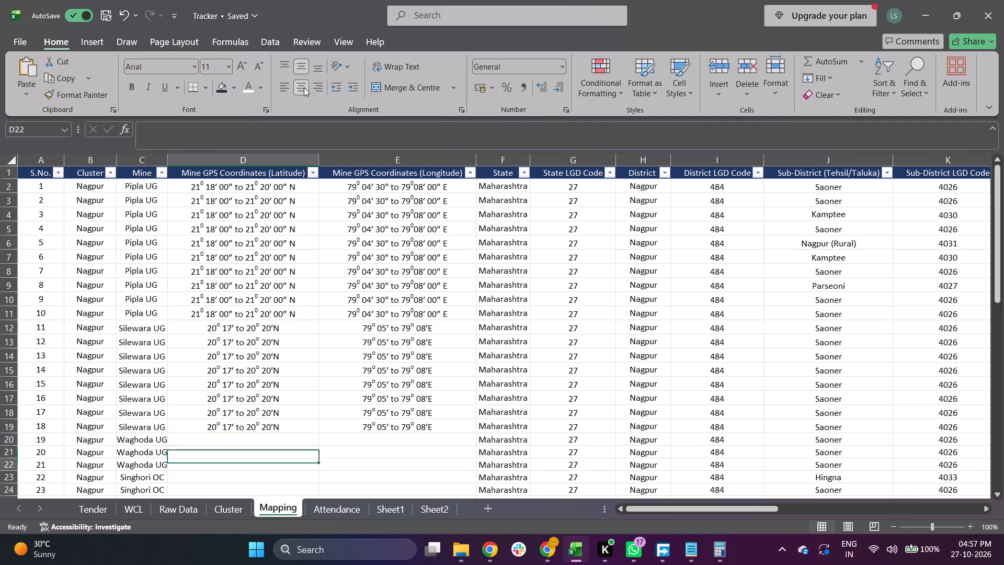
key(Up)
key(Up)
key(Up)
key(Up)
key(Up)
key(Up)
key(Up)
key(Up)
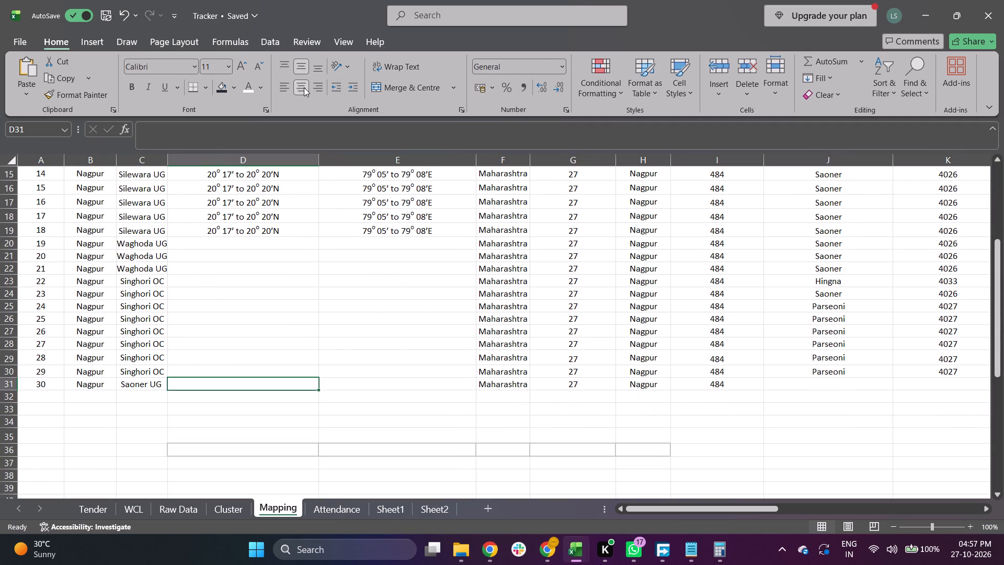
Go across the S.No. 30 Saoner UG row to its empty Sub-District (Tehsil/Taluka) cell.
key(Right)
key(Right)
key(Right)
key(Right)
key(Right)
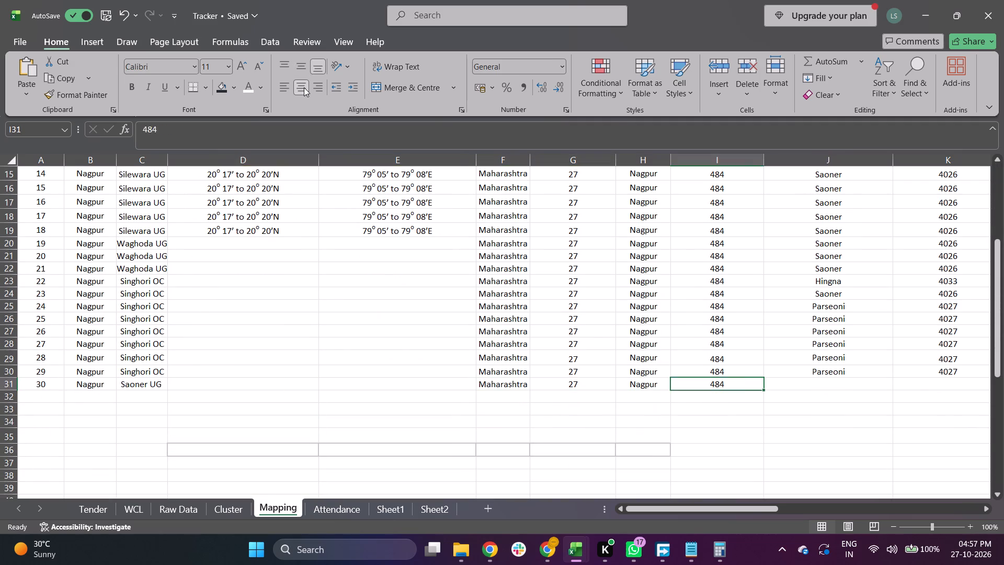
key(Right)
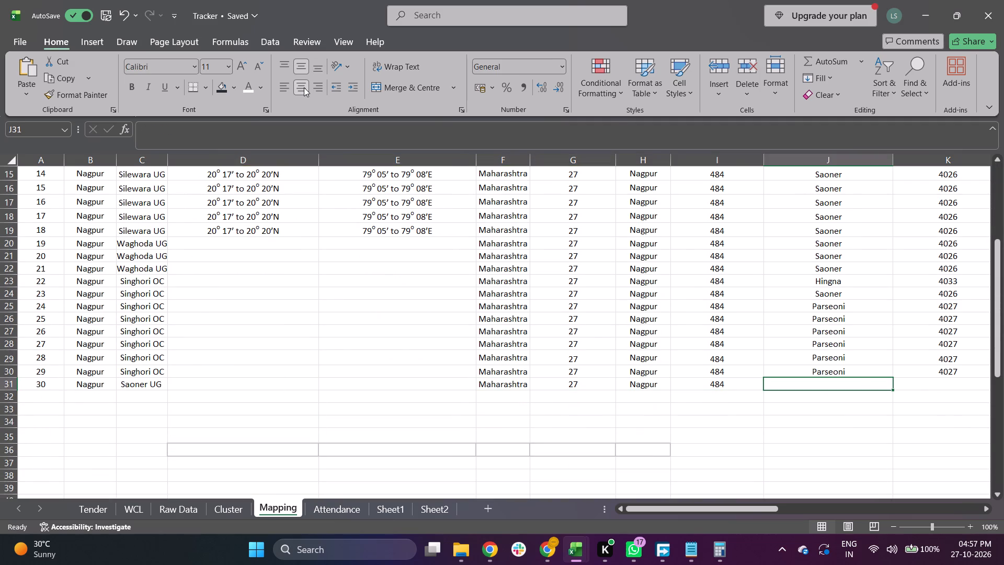
Switch to the Household Survey Schedule workbook with the filtered Savner village records.
key(alt+Tab)
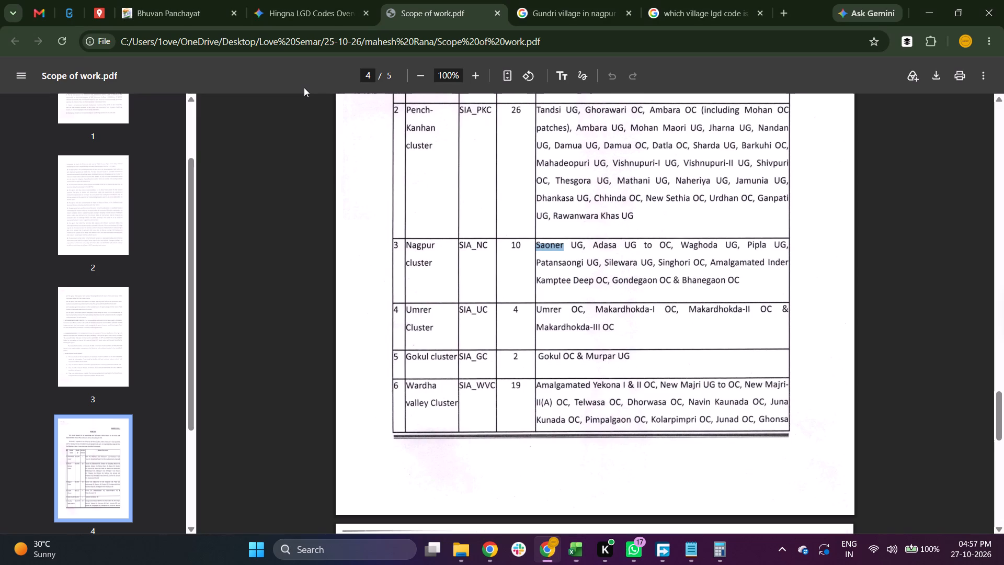
key(alt+Tab)
key(alt+Tab)
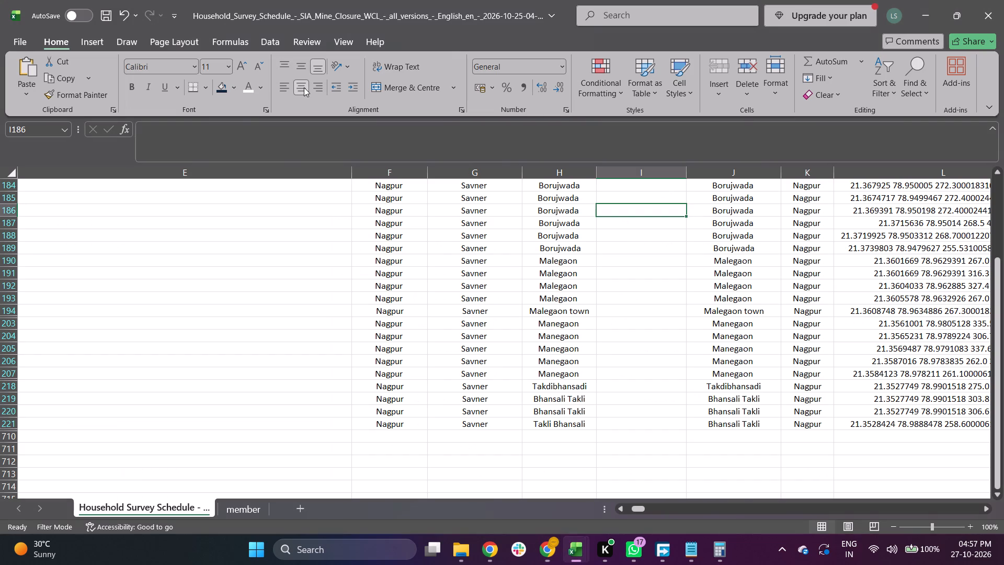
Examine the filtered Savner survey records from the Borujwada rows up through the Patakakhedi and Borgaon villages.
key(Up)
key(Up)
key(Up)
key(Up)
key(Up)
key(Up)
key(Up)
key(Up)
key(Up)
key(Up)
key(Up)
key(Up)
key(Up)
key(Up)
key(Up)
key(Up)
key(Up)
key(Down)
key(Down)
key(Down)
key(Down)
key(Down)
key(Down)
key(Down)
key(Down)
key(Down)
key(Down)
key(Down)
key(Down)
key(Down)
key(Down)
key(Down)
key(Down)
key(Down)
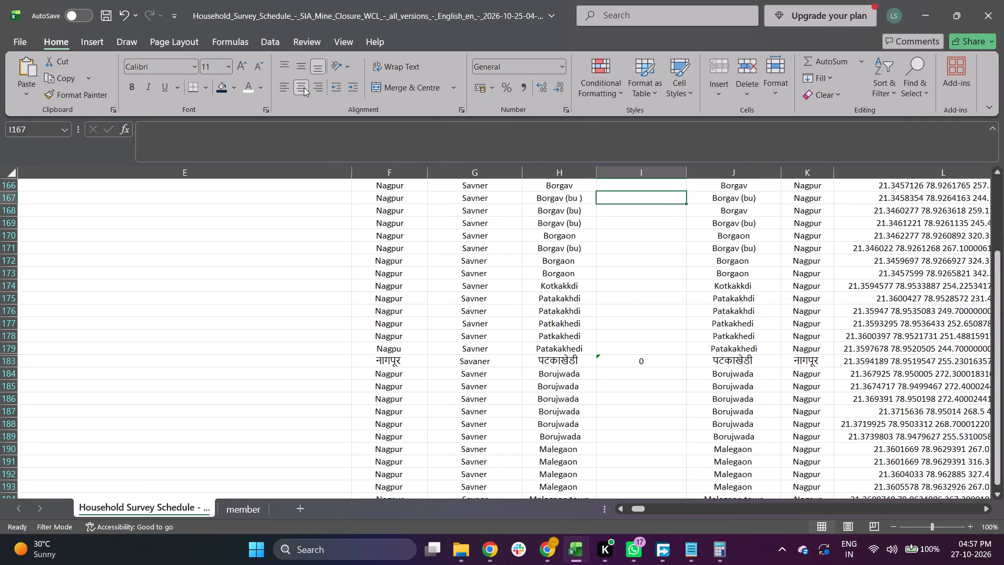
key(Up)
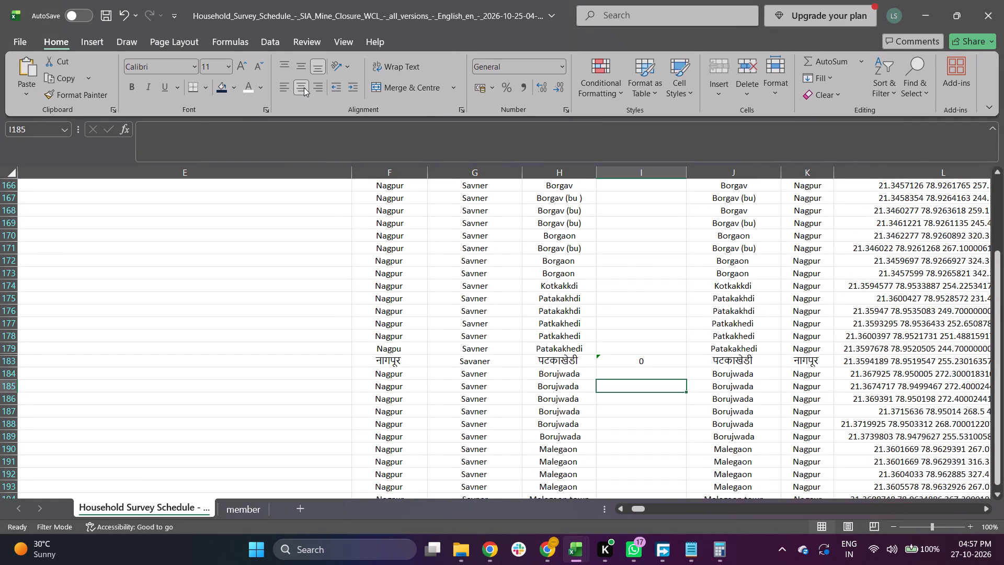
Switch to the Tracker and copy the row 22 Borujwada details from the Saoner sub-district through the coordinates.
key(alt+Tab)
key(alt+Tab)
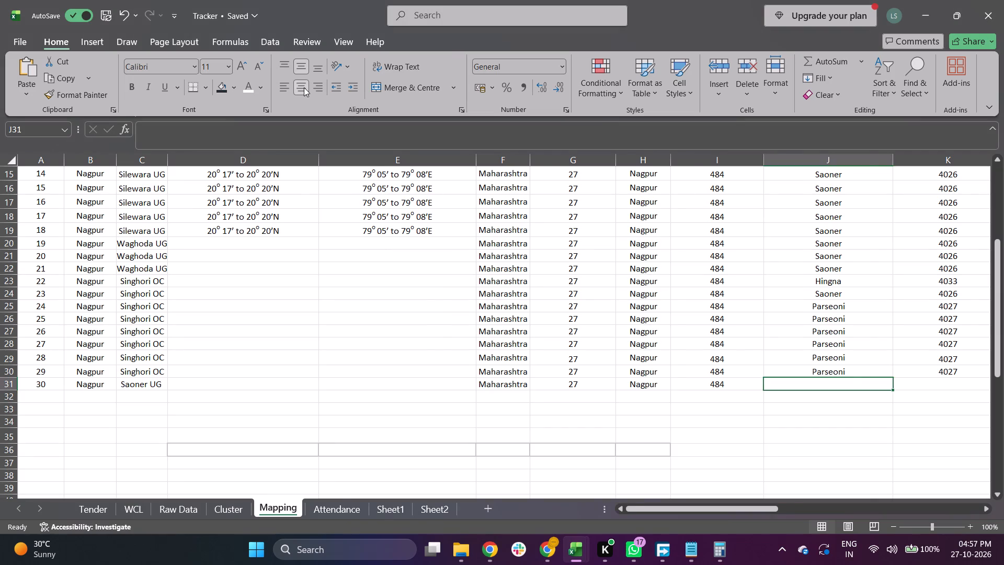
key(Right)
key(Right)
key(Right)
key(Right)
key(Right)
key(Right)
key(Right)
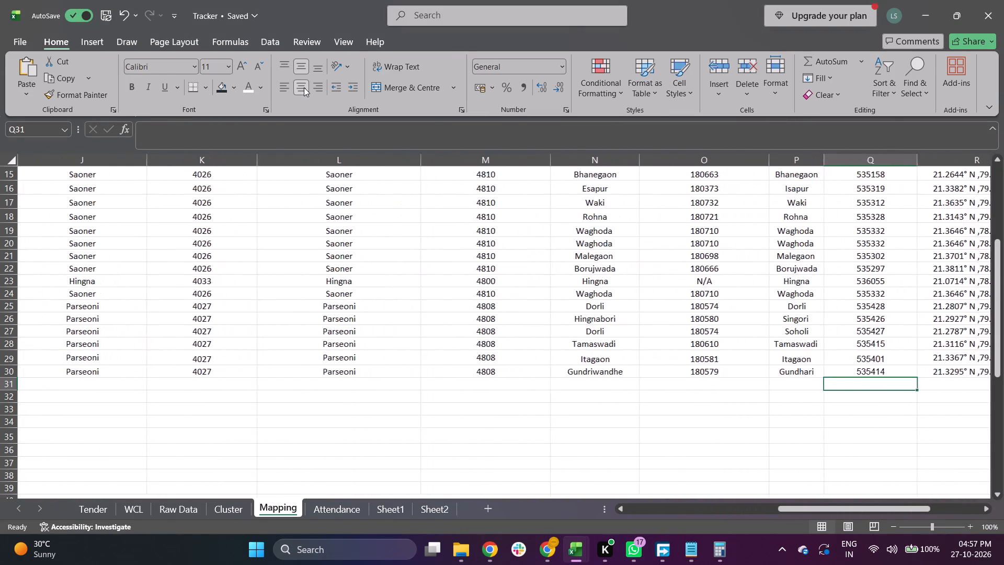
key(Right)
key(Left)
key(Up)
key(Up)
key(Up)
key(Up)
key(Up)
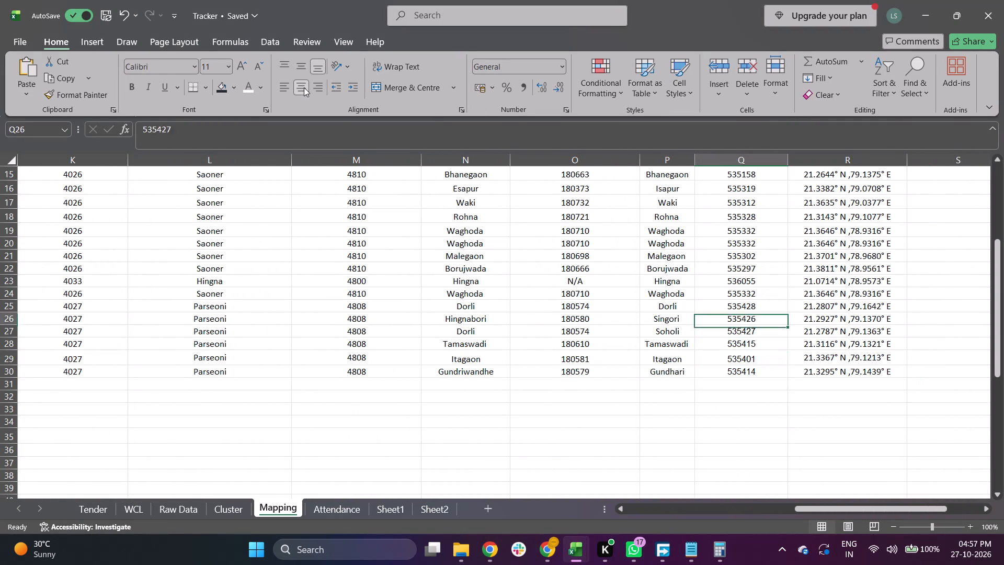
key(Up)
key(Up)
key(Up)
key(Up)
key(Right)
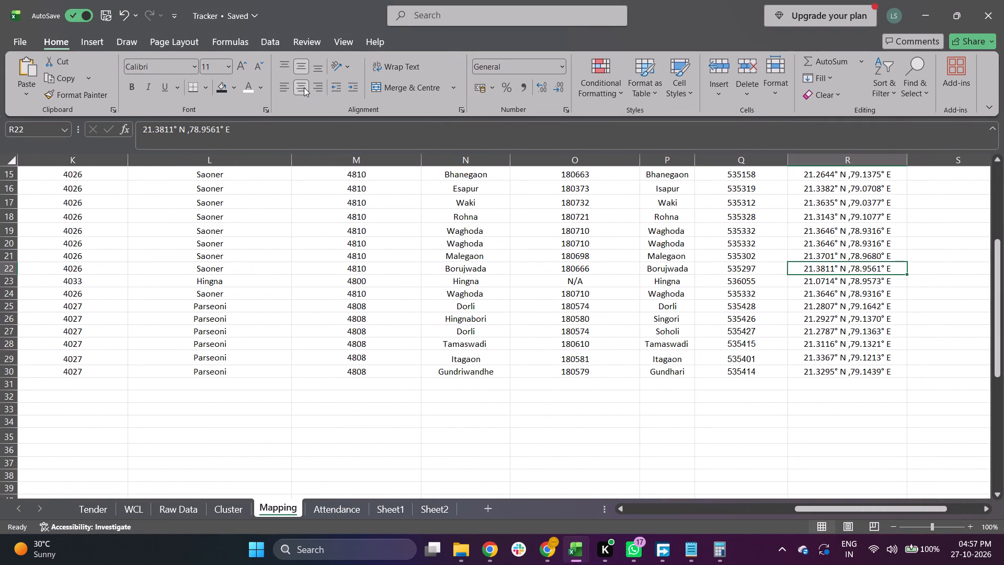
key(shift+Left)
key(shift+Left)
key(shift+Left)
key(shift+Left)
key(shift+Left)
key(shift+Left)
key(shift+Left)
key(shift+Left)
key(shift+Left)
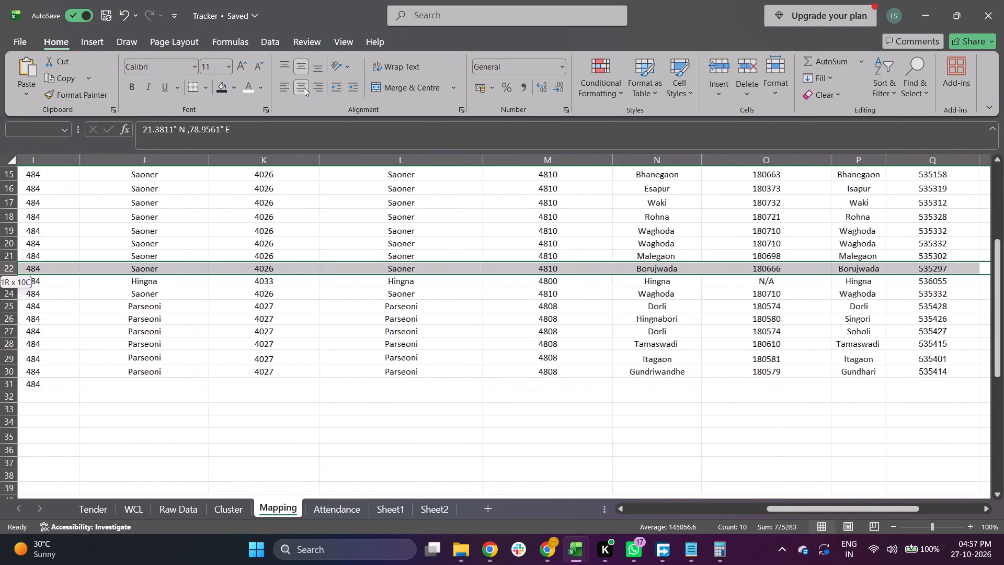
key(shift+Left)
key(shift+Left)
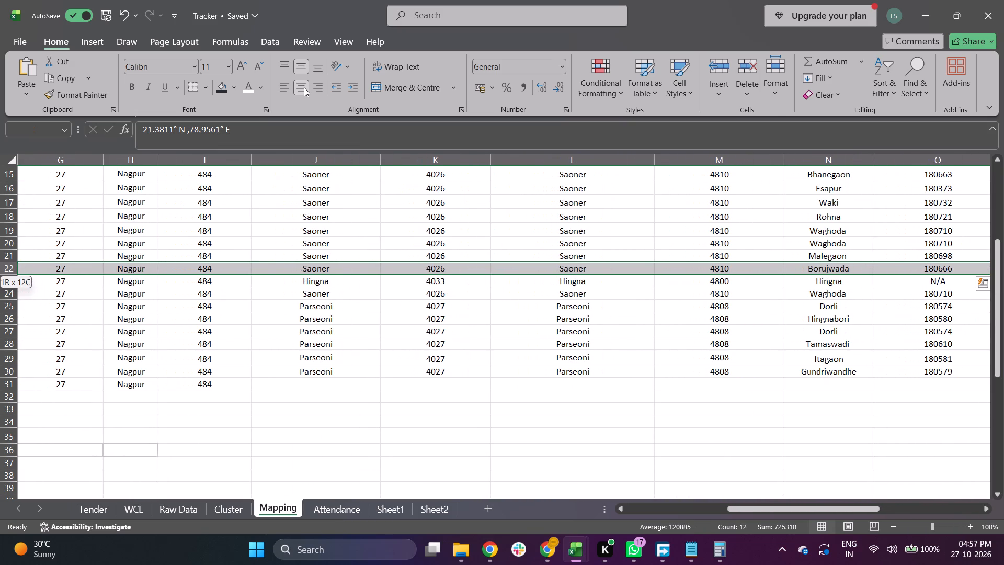
key(shift+Right)
key(shift+Right)
key(shift+Right)
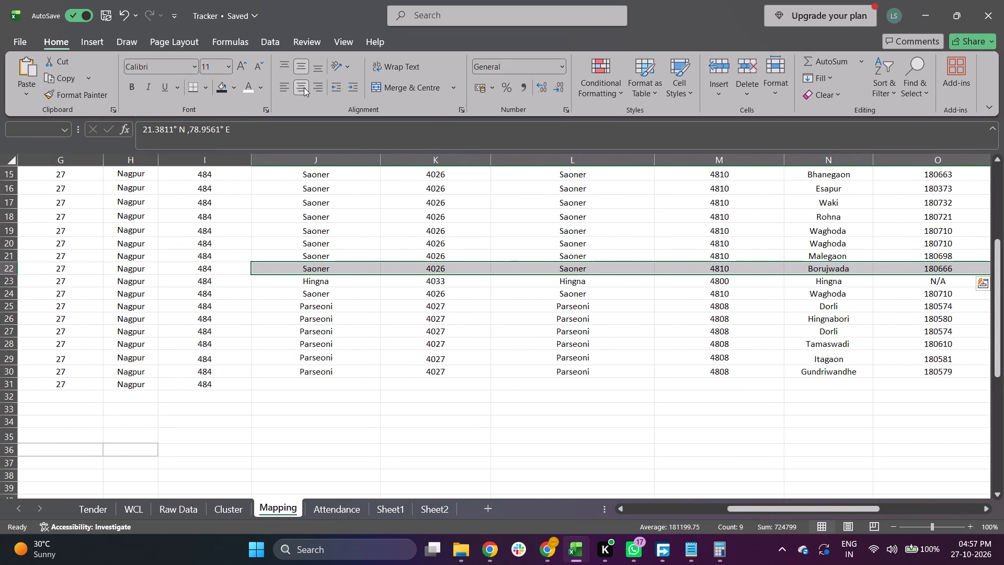
key(ctrl+c)
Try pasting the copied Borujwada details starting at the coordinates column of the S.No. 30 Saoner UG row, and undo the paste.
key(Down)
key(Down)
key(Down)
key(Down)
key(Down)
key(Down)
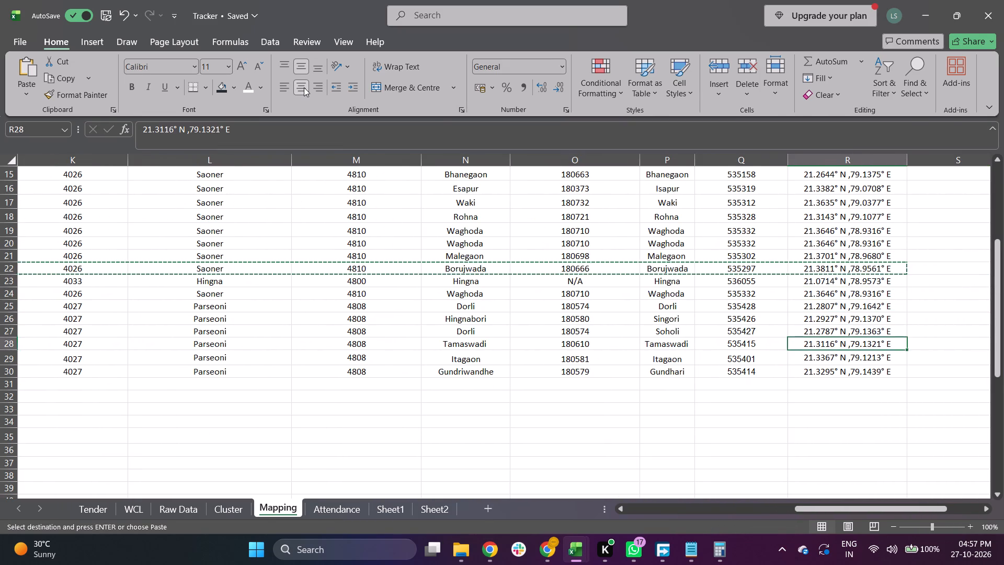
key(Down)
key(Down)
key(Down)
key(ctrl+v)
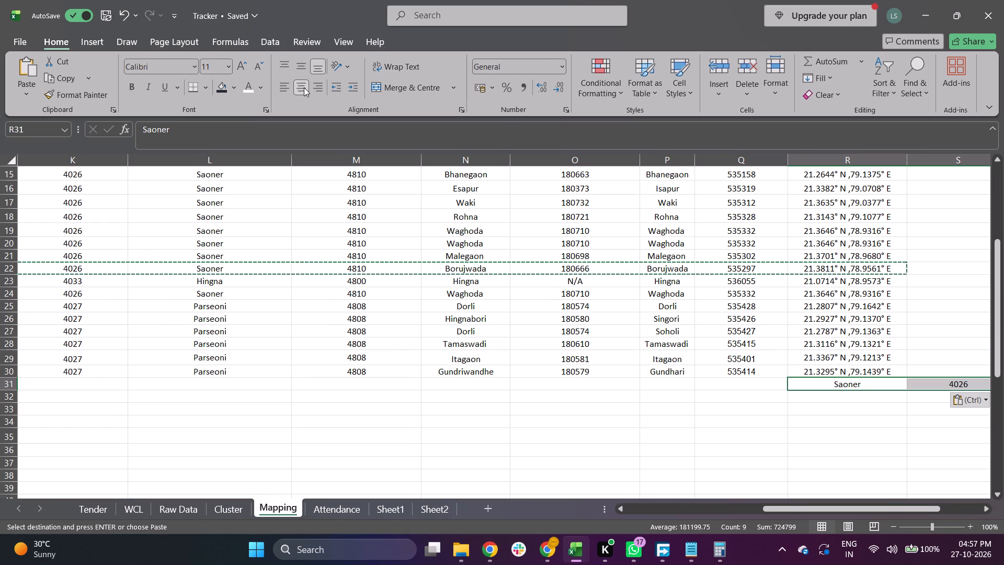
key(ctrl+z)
Paste the copied Borujwada details into the S.No. 30 Saoner UG row, starting at its empty sub-district cell.
key(Left)
key(Left)
key(Left)
key(Left)
key(Left)
key(Left)
key(Left)
key(Left)
key(Left)
key(Left)
key(Left)
key(Left)
key(Left)
key(Left)
key(Left)
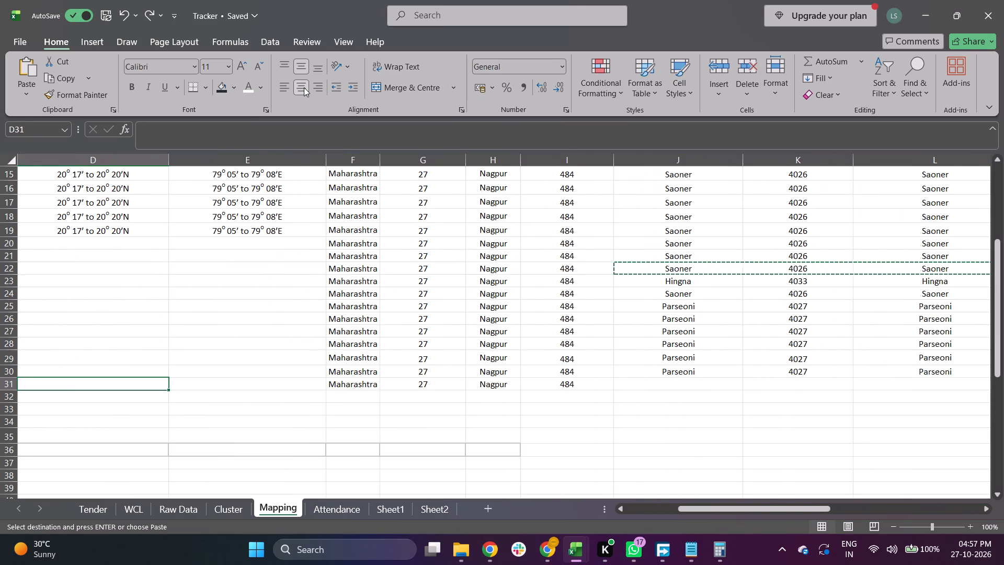
key(Right)
key(Right)
key(Right)
key(Right)
key(Right)
key(Right)
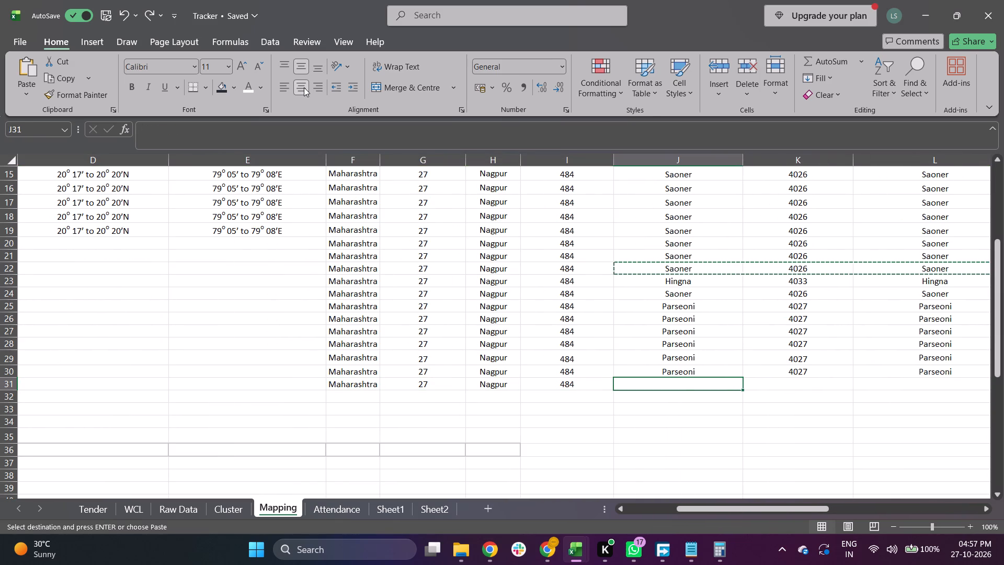
key(ctrl+v)
key(Right)
key(Right)
key(Right)
key(Right)
key(Right)
key(Right)
key(Right)
key(Right)
key(Right)
key(Right)
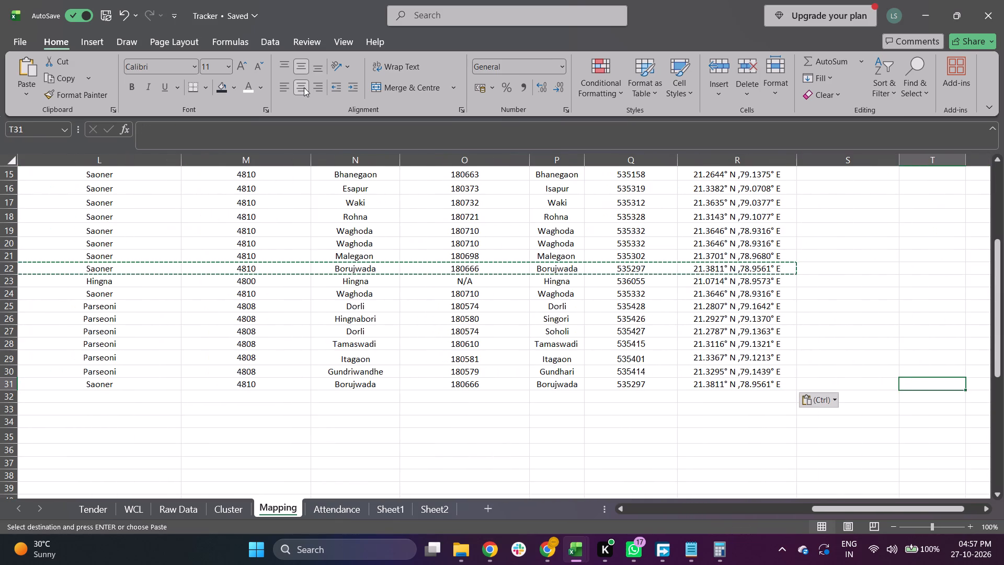
Copy Borujwada's code 535297 from the S.No. 30 row into the Village LGD code of the first Borujwada record in the Household Survey workbook.
key(Left)
key(Left)
key(Left)
key(alt+Tab)
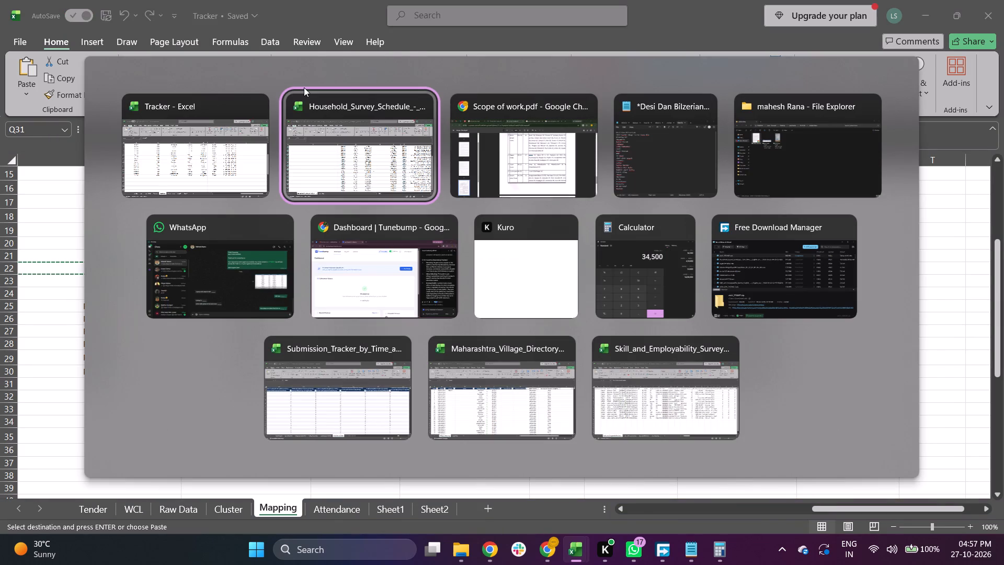
key(alt+Tab)
key(Left)
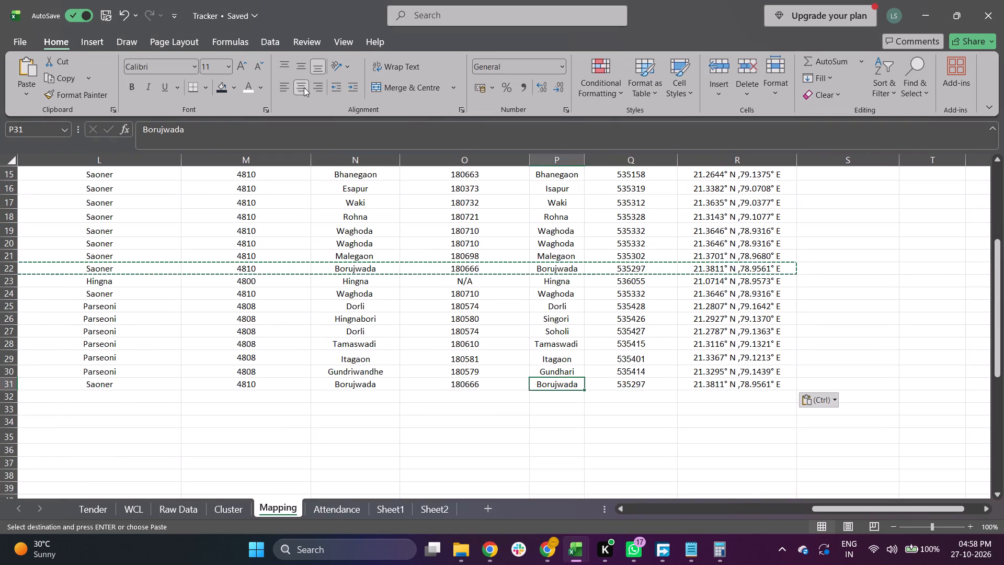
key(Left)
key(Right)
key(Right)
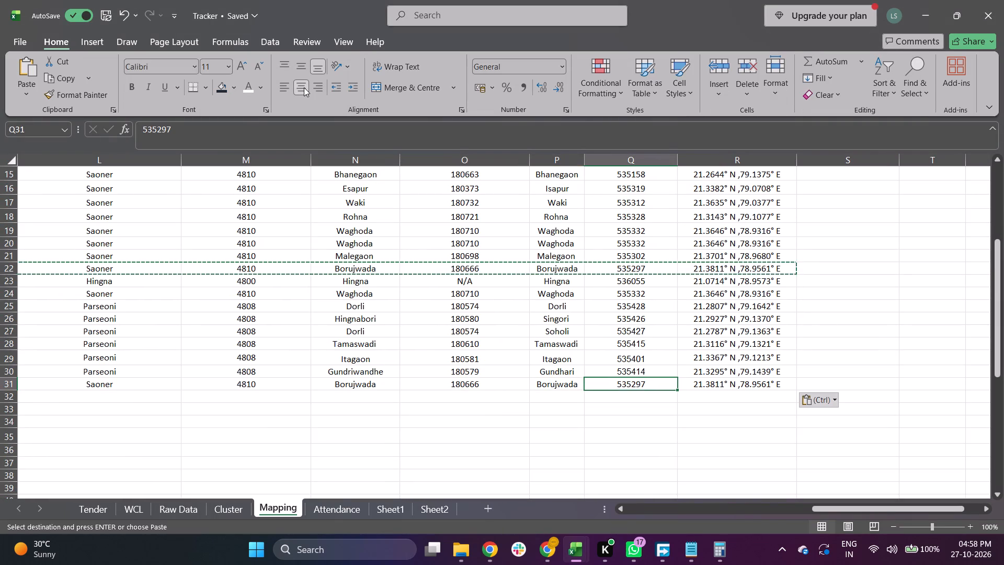
key(ctrl+c)
key(ctrl+c)
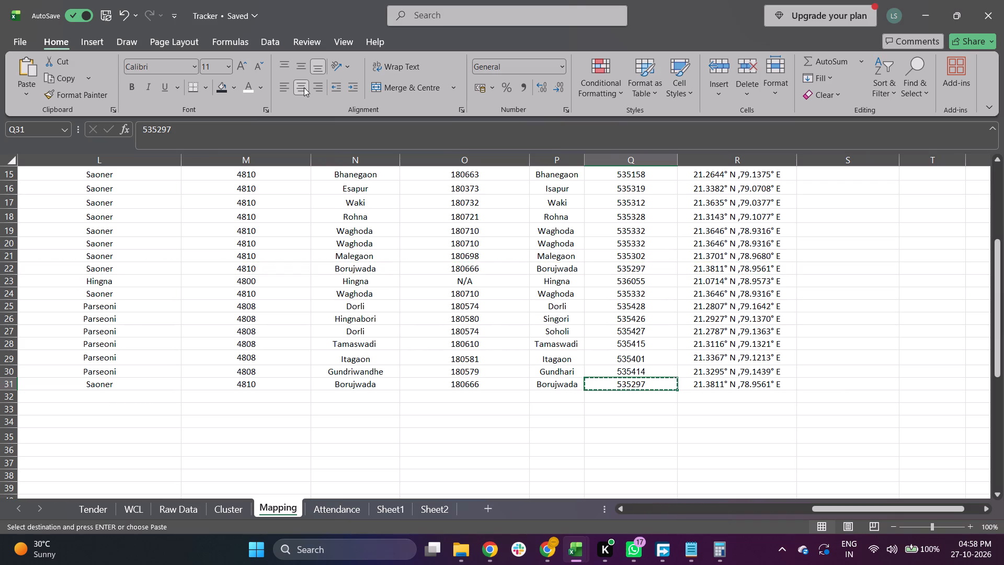
key(ctrl+c)
key(alt+Tab)
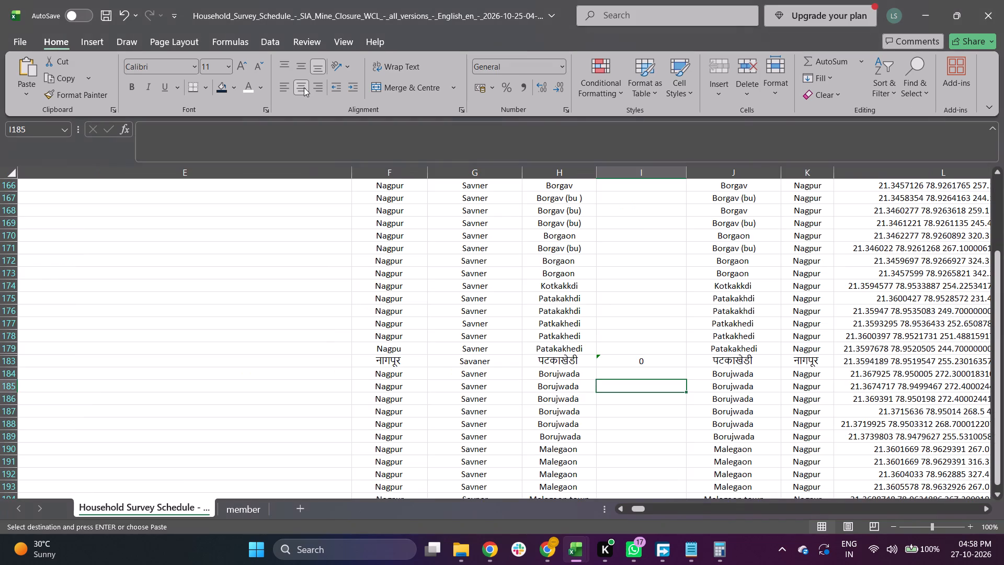
key(Left)
key(Left)
key(Up)
key(Right)
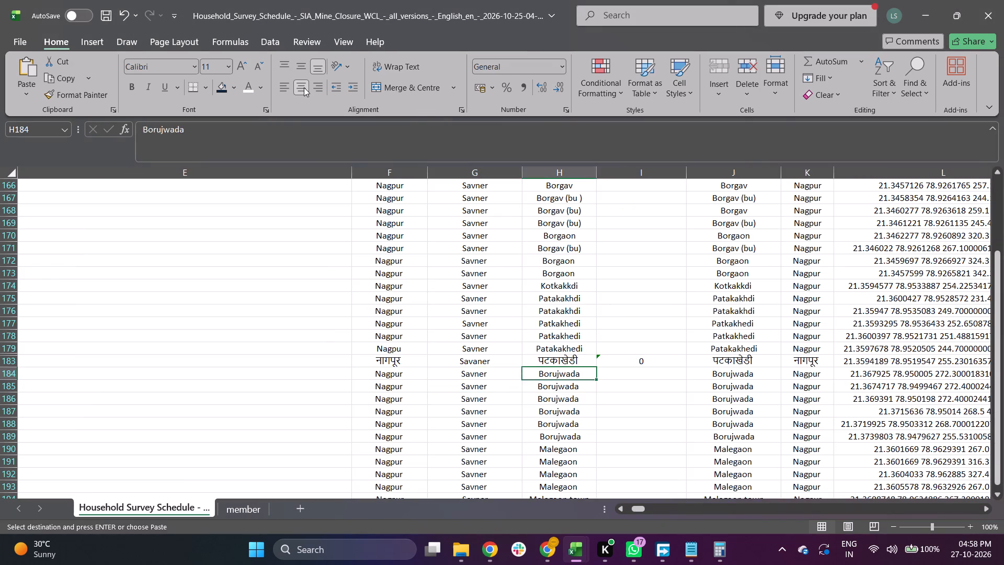
key(Right)
key(alt+Tab)
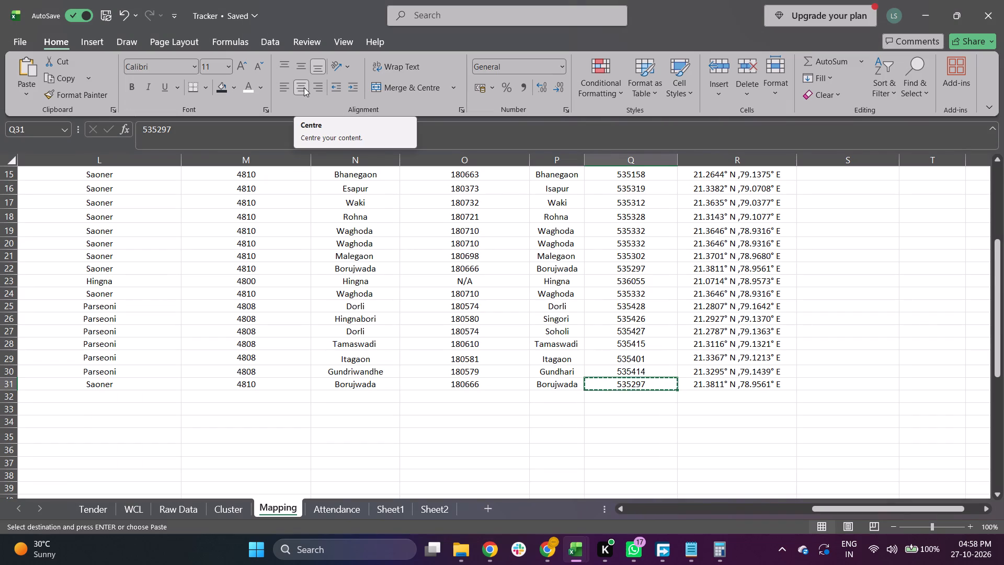
key(alt+Tab)
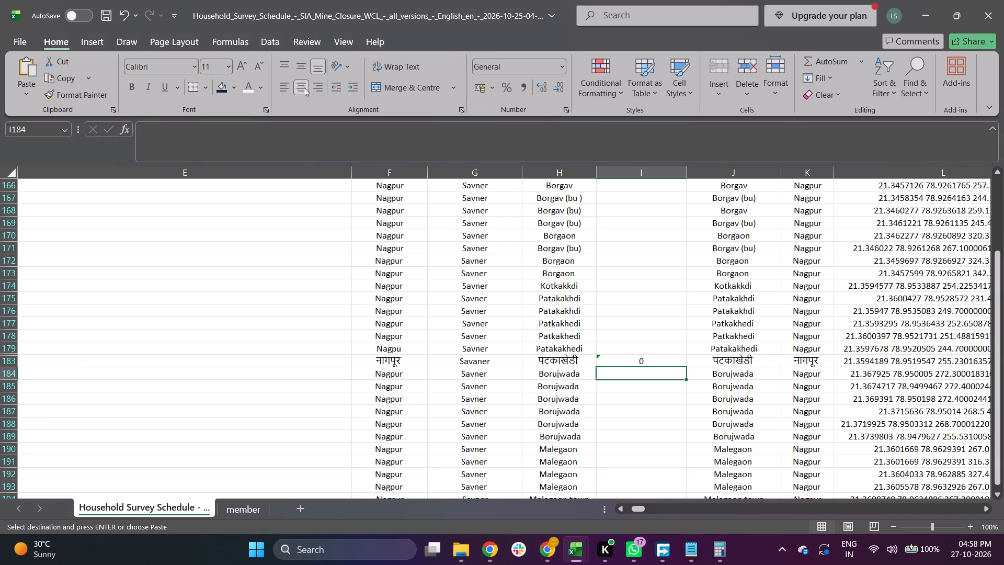
key(ctrl+v)
Copy row 184's village name, LGD code 535297 and gram panchayat to the remaining Borujwada records in rows 185 to 189.
key(Left)
key(Right)
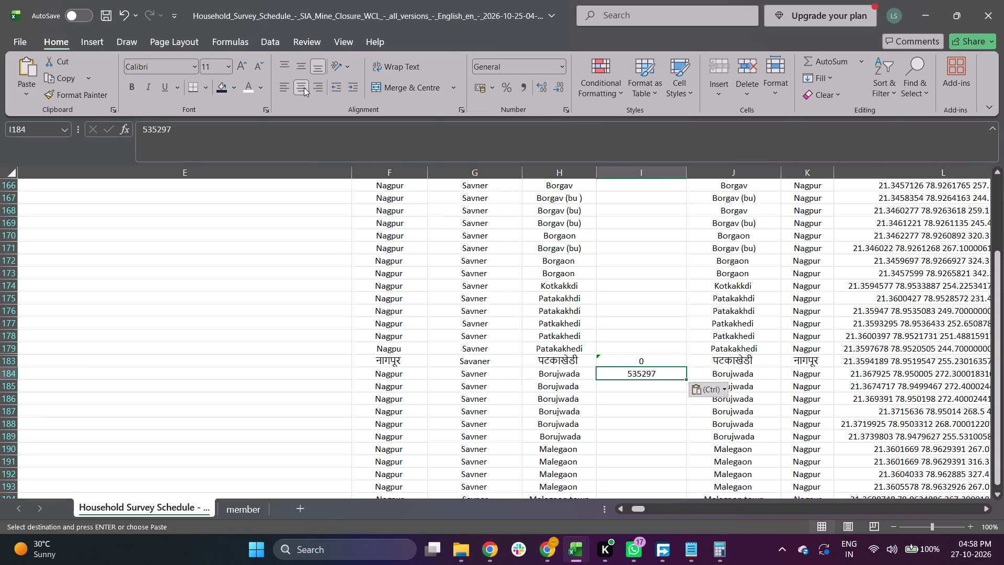
key(Left)
key(Right)
key(Left)
key(shift+Right)
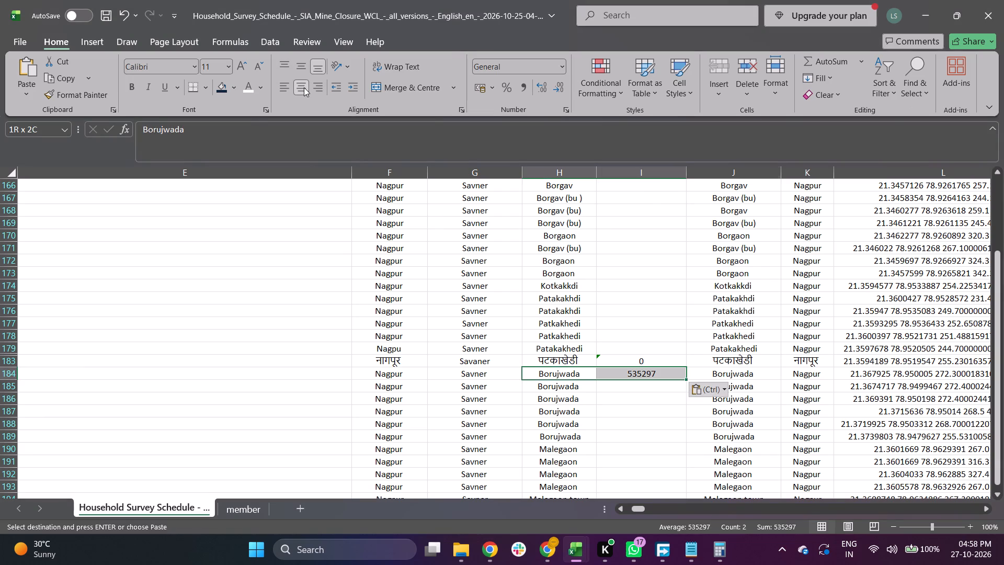
key(shift+Right)
key(ctrl+c)
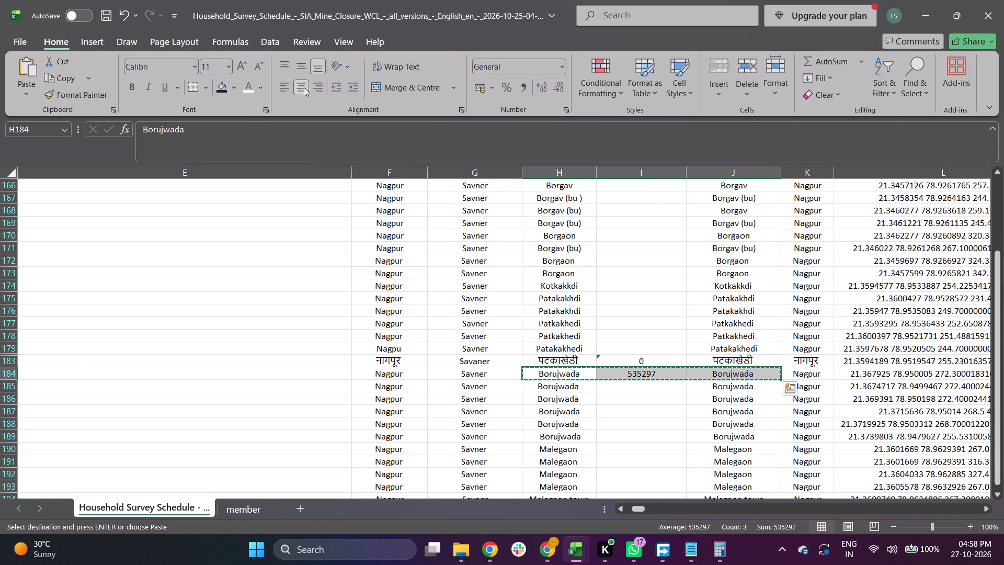
key(Down)
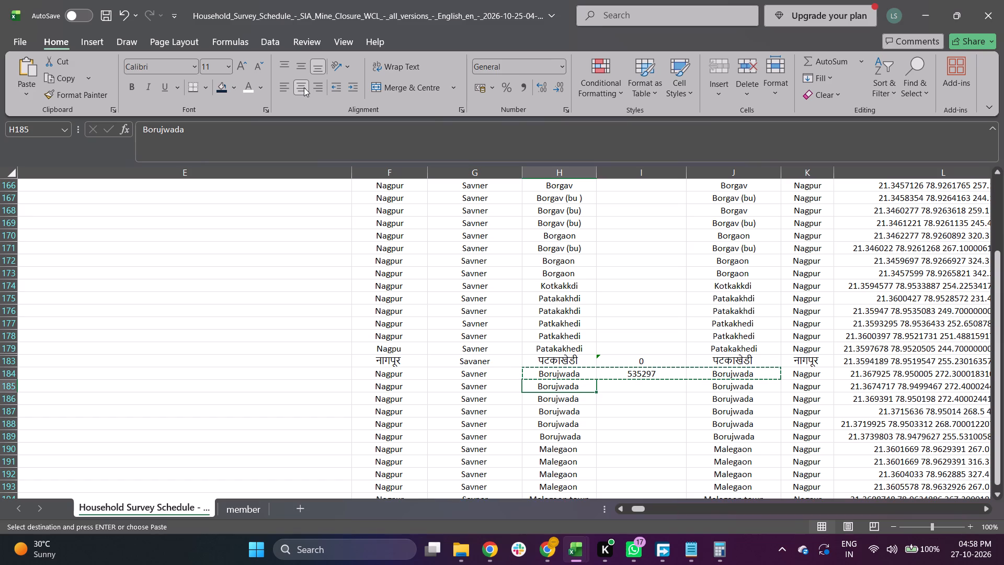
key(ctrl+v)
key(Down)
key(ctrl+v)
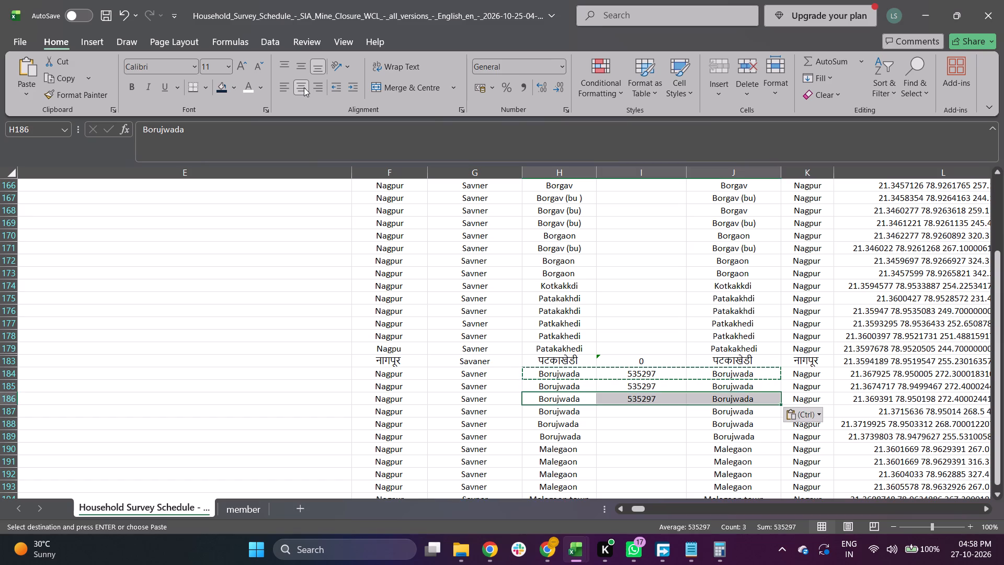
key(Down)
key(ctrl+v)
key(Down)
key(ctrl+v)
key(Down)
key(ctrl+v)
key(Down)
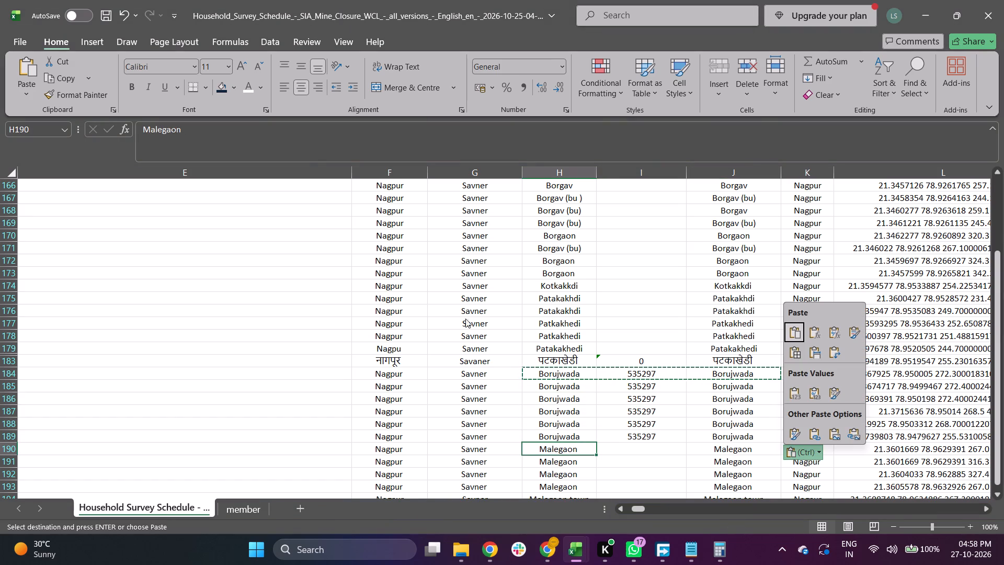
Check the village names of the Savner records that follow Borujwada in the household survey.
click(538, 445)
scroll(595, 435, down, 1)
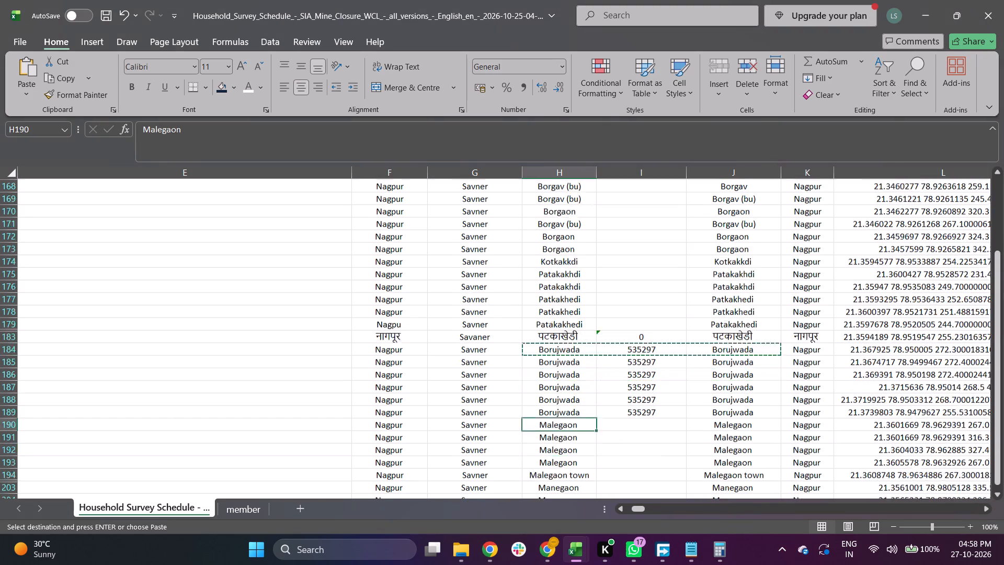
scroll(595, 435, down, 1)
scroll(595, 435, up, 1)
scroll(595, 435, right, 1)
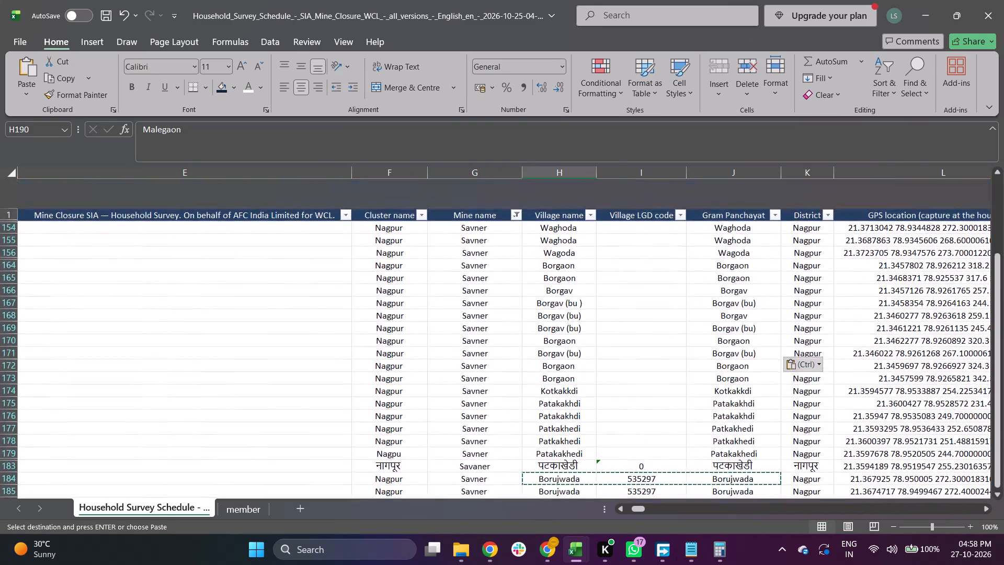
scroll(595, 435, right, 1)
scroll(595, 435, down, 1)
Switch to the Tracker and locate the existing Malegaon entry's village LGD code in the Waghoda UG rows of the Mapping sheet.
key(alt+Tab)
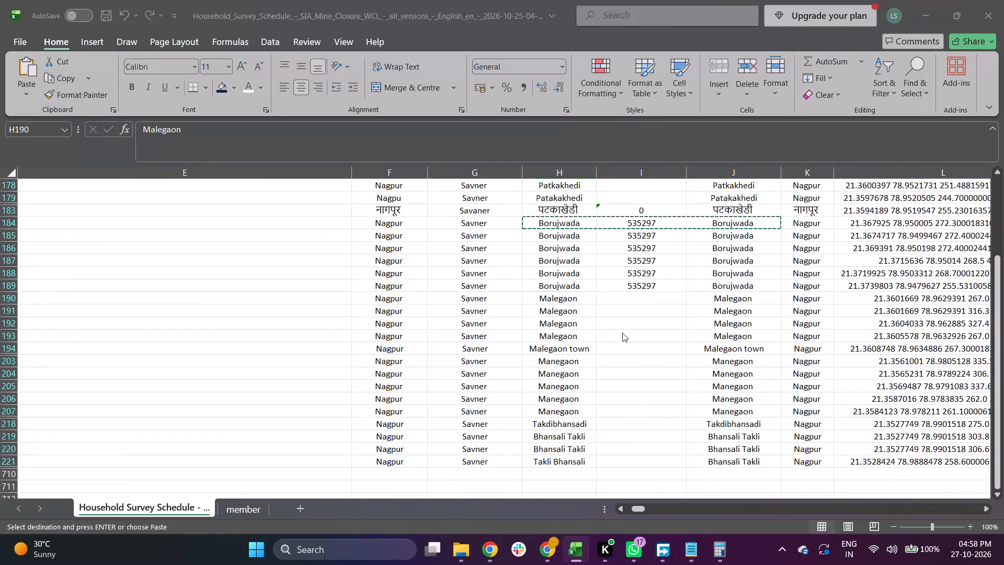
key(Up)
key(Up)
key(Up)
key(Up)
key(Up)
key(Up)
key(Up)
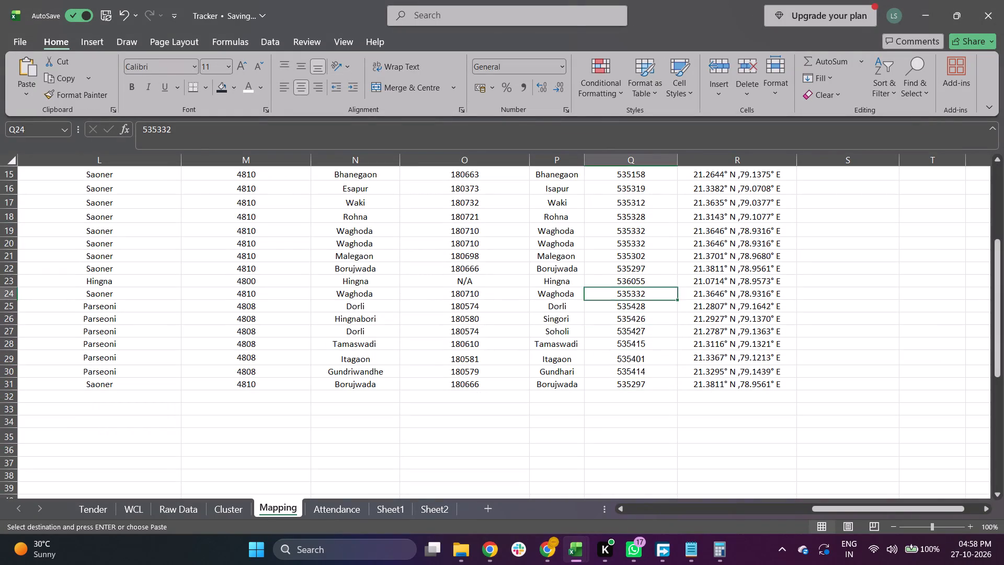
key(Up)
key(Up)
key(Up)
key(Up)
key(Down)
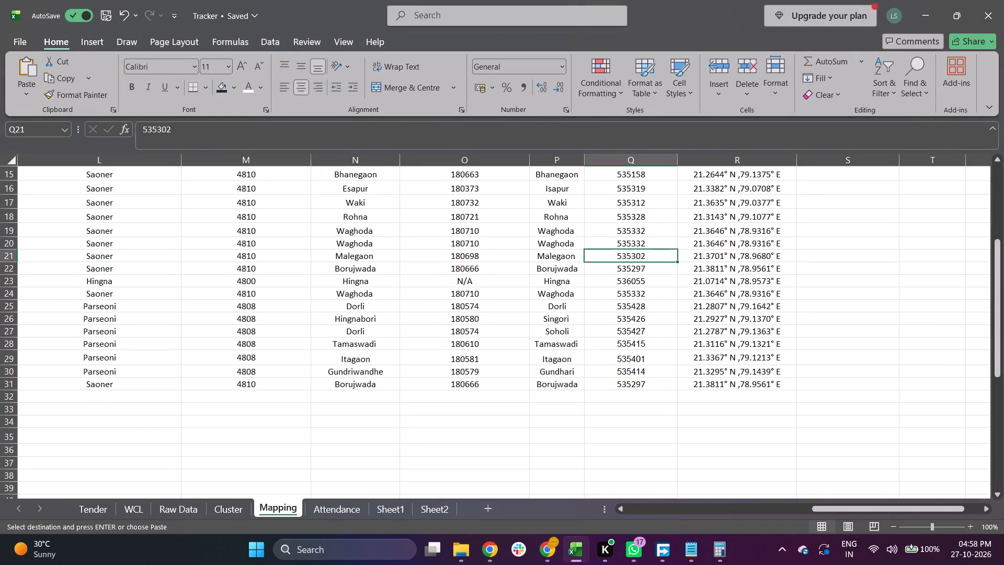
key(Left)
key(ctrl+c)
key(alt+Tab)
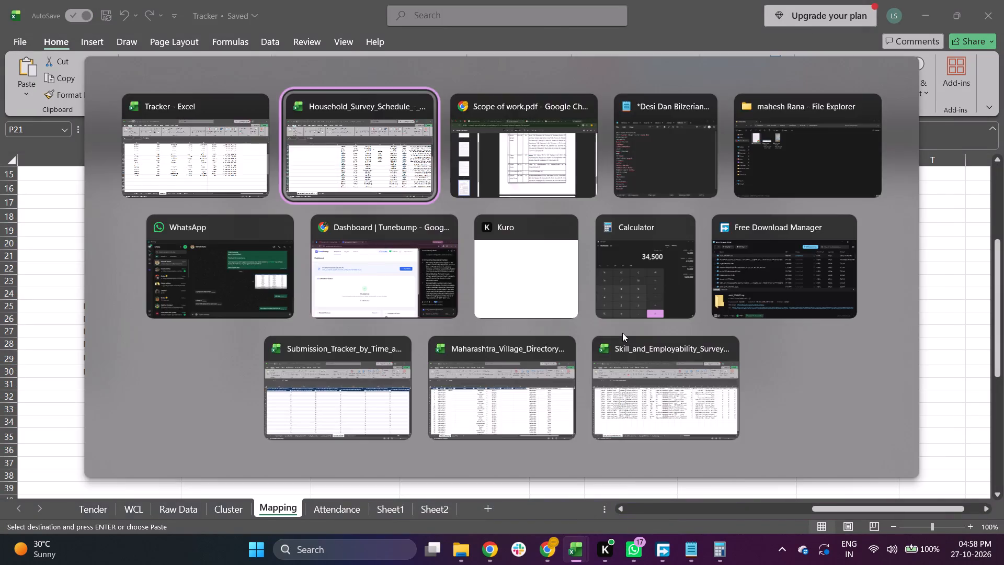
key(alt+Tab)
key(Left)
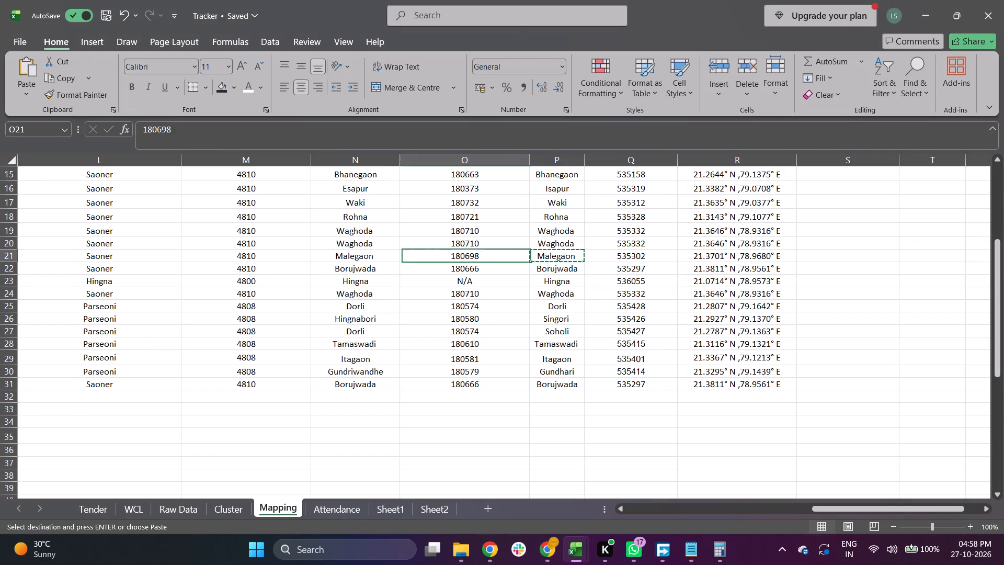
Copy the Malegaon details of the S.No. 20 Waghoda UG row, from the state name through the coordinates.
key(Right)
key(Right)
key(Right)
key(shift+Left)
key(shift+Left)
key(shift+Left)
key(shift+Left)
key(shift+Left)
key(shift+Left)
key(shift+Left)
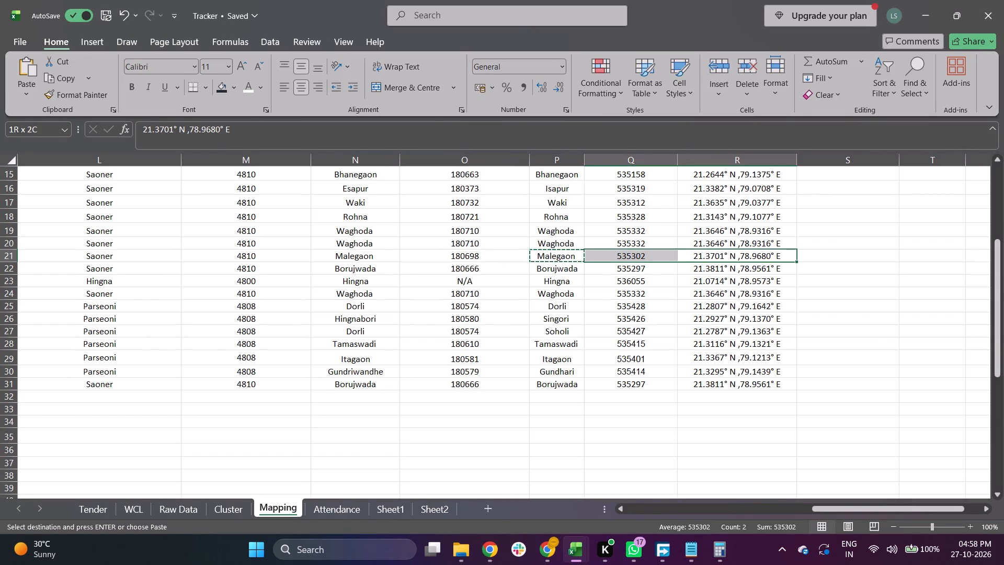
key(shift+Left)
key(shift+Left)
key(shift+Left)
key(shift+Left)
key(shift+Left)
key(shift+Left)
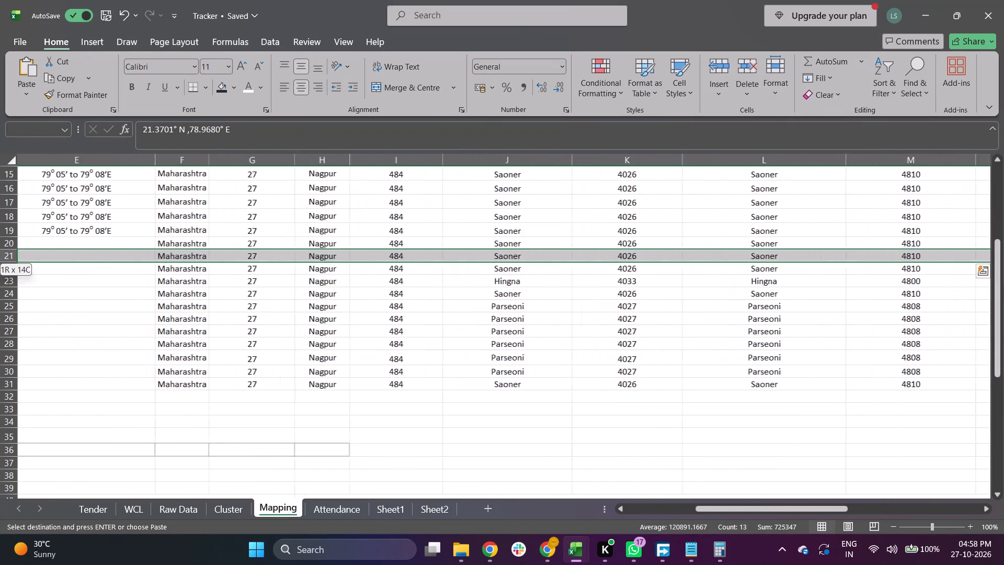
key(shift+Left)
key(shift+Left)
key(shift+Left)
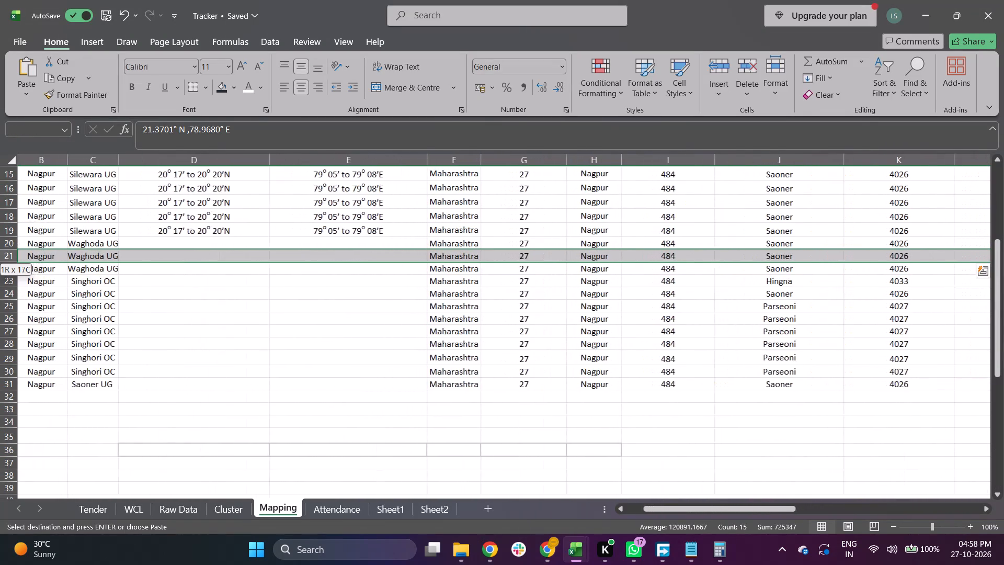
key(shift+Left)
key(shift+Right)
key(shift+Right)
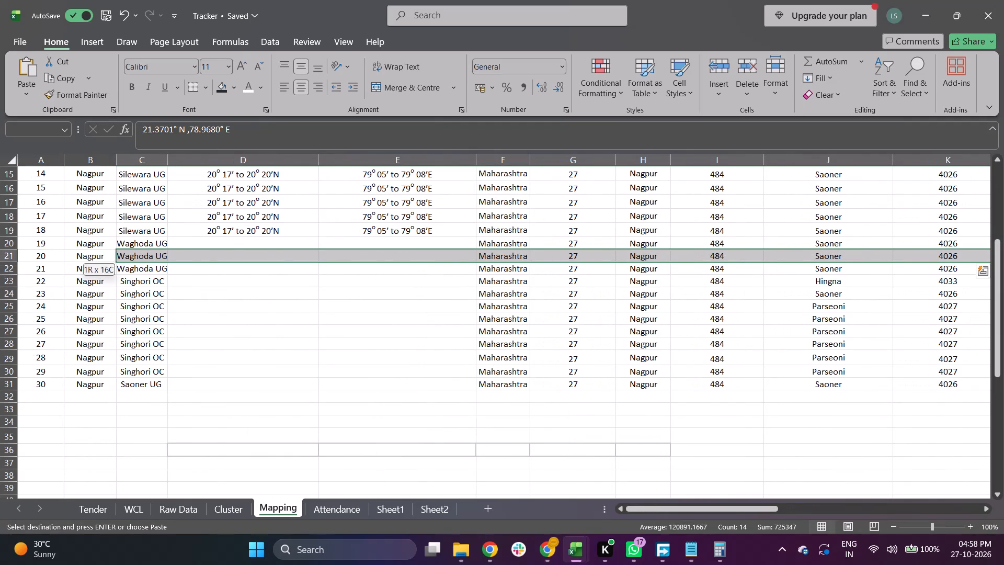
key(shift+Right)
key(shift+Right)
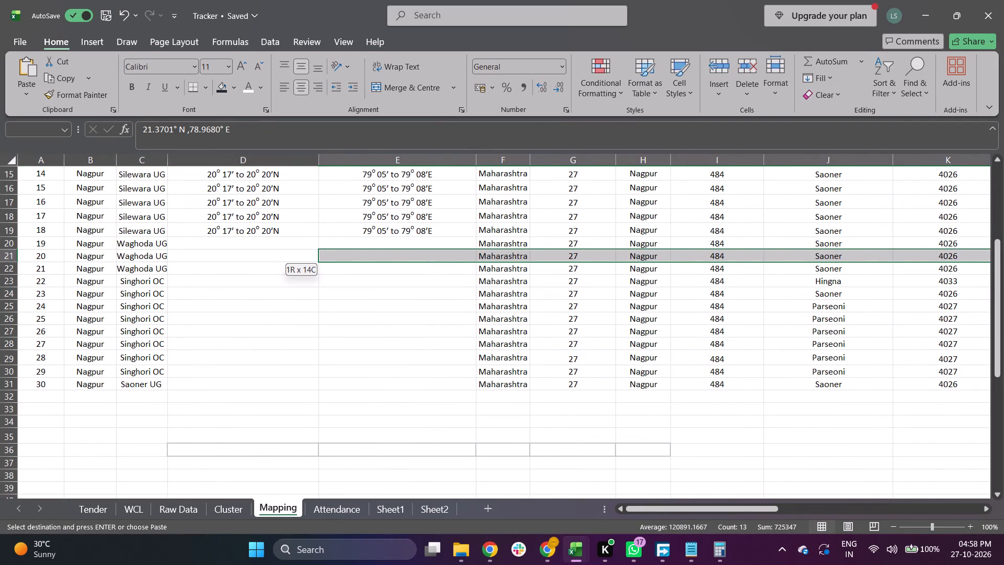
key(shift+Right)
key(ctrl+c)
Paste the copied Malegaon details into empty row 32, below the Saoner UG Borujwada row, starting at the state column.
key(Down)
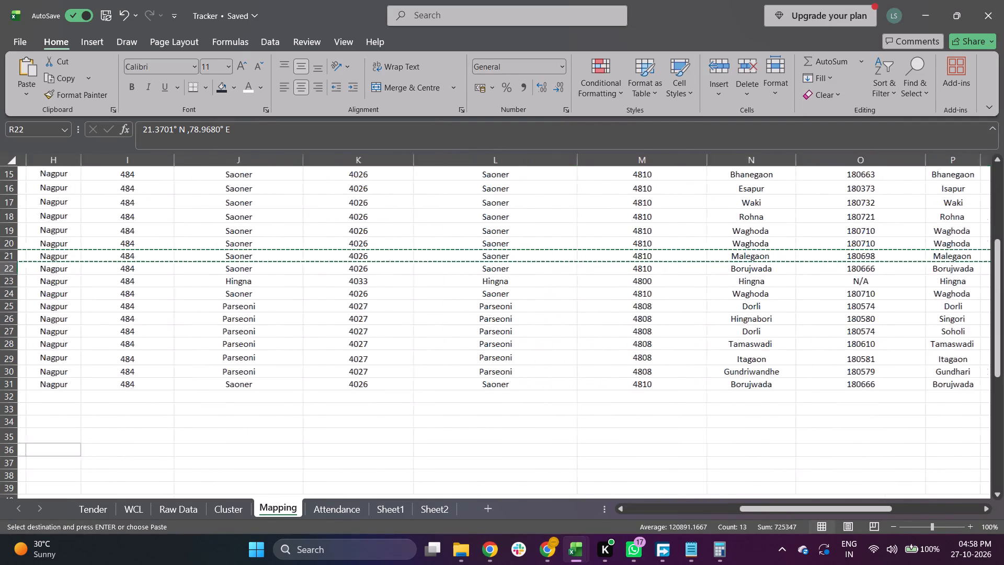
key(Down)
key(Down)
key(Down)
key(Down)
key(Left)
key(Left)
key(Left)
key(Left)
key(Left)
key(Left)
key(Left)
key(Left)
key(Left)
key(Left)
key(Left)
key(Left)
key(Left)
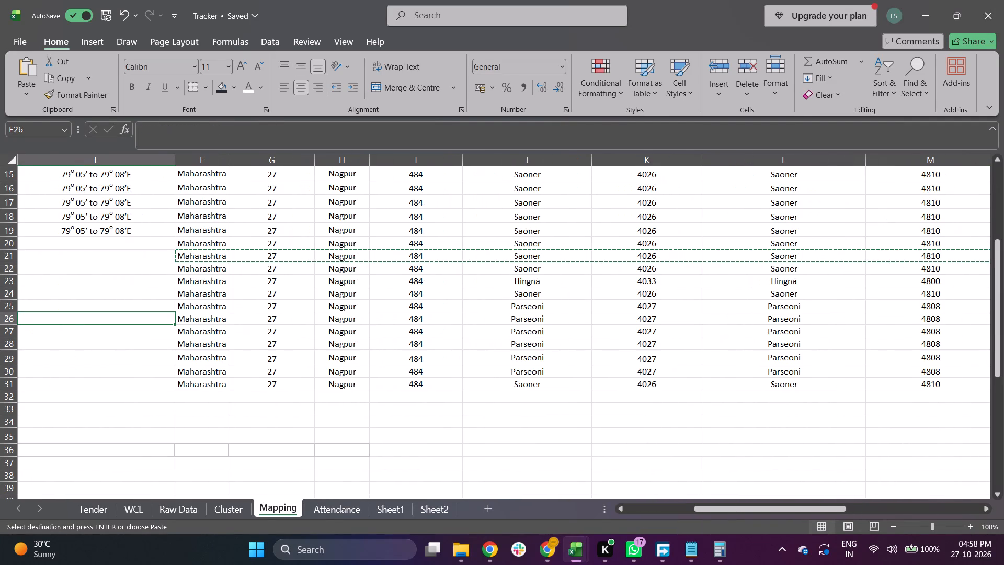
key(Right)
key(Down)
key(Down)
key(Down)
key(Down)
key(Down)
key(Down)
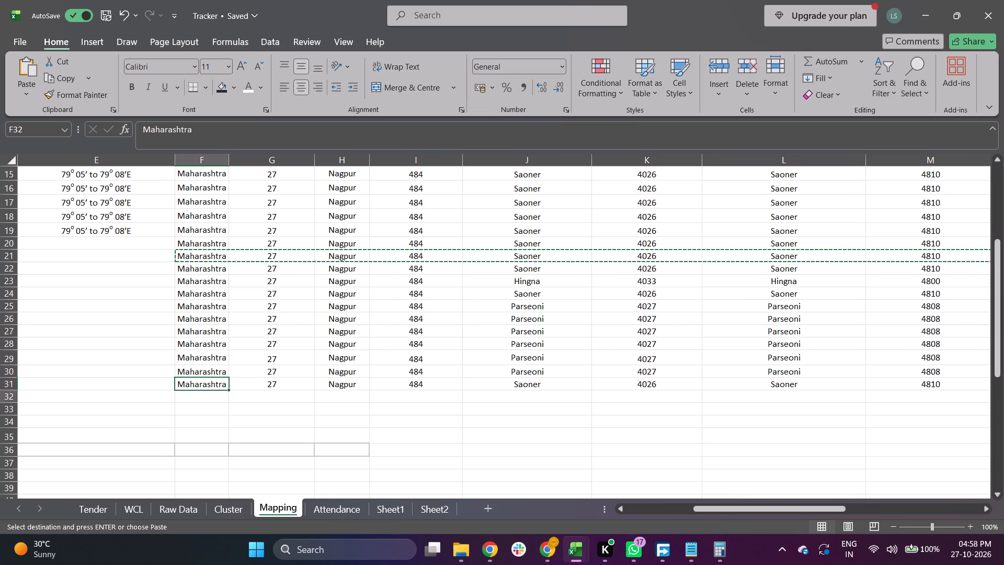
key(ctrl+v)
Copy the village name Malegaon from Tracker row 32 into the Village name and Gram Panchayat of household survey row 190.
key(Right)
key(Right)
key(Right)
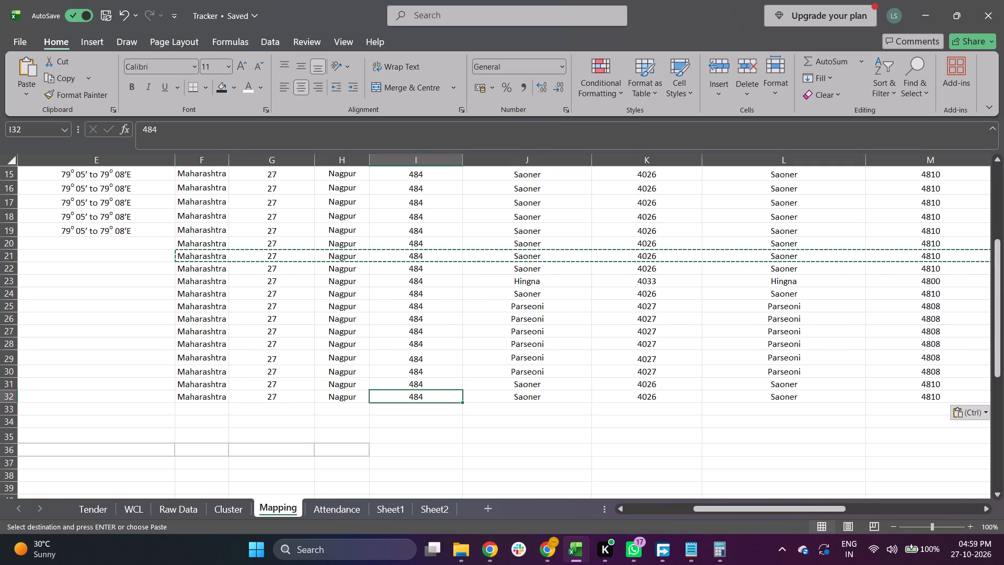
key(Right)
key(Right)
key(Right)
key(Right)
key(Right)
key(Right)
key(Right)
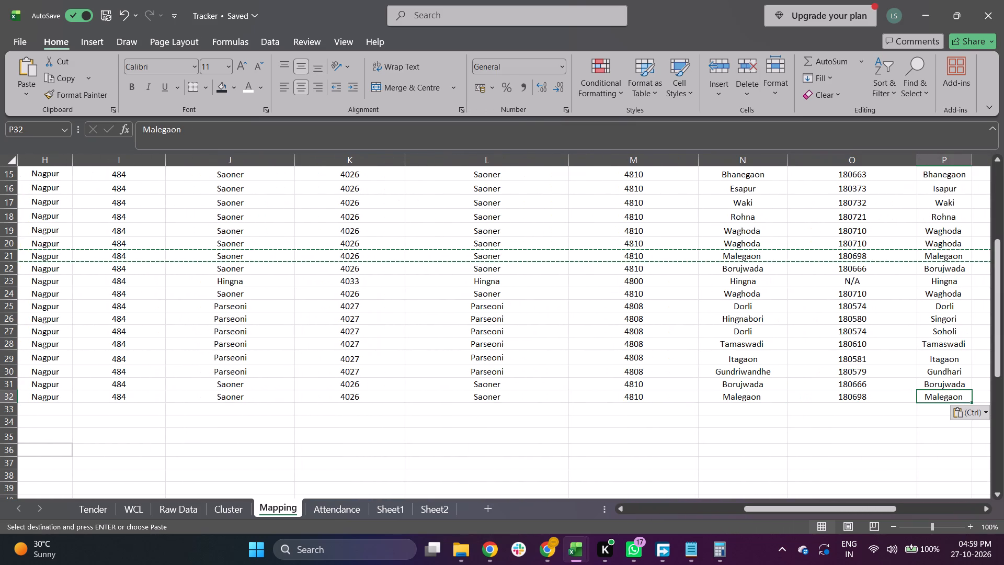
key(Right)
key(Right)
key(Right)
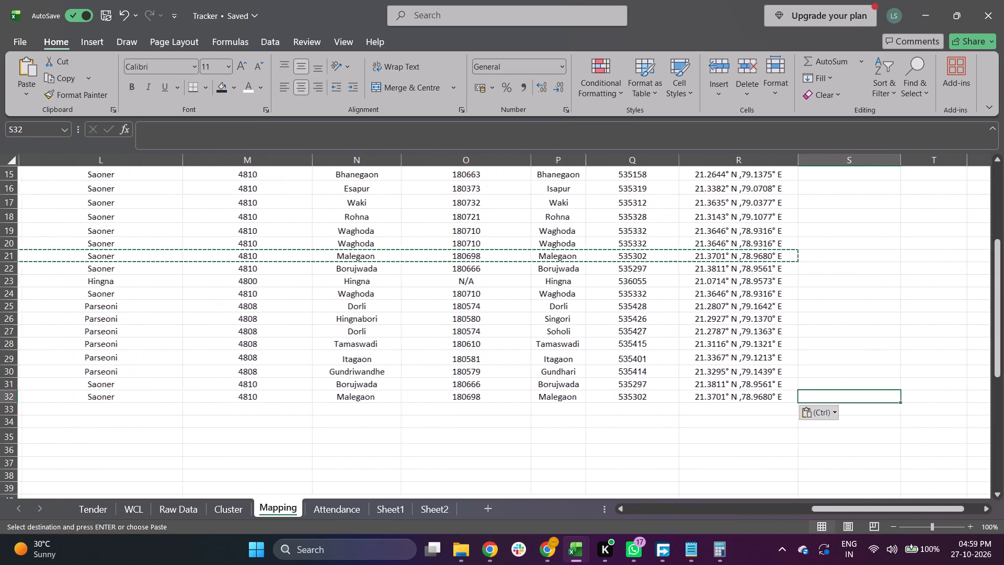
key(Left)
key(Left)
key(Left)
key(ctrl+c)
key(alt+Tab)
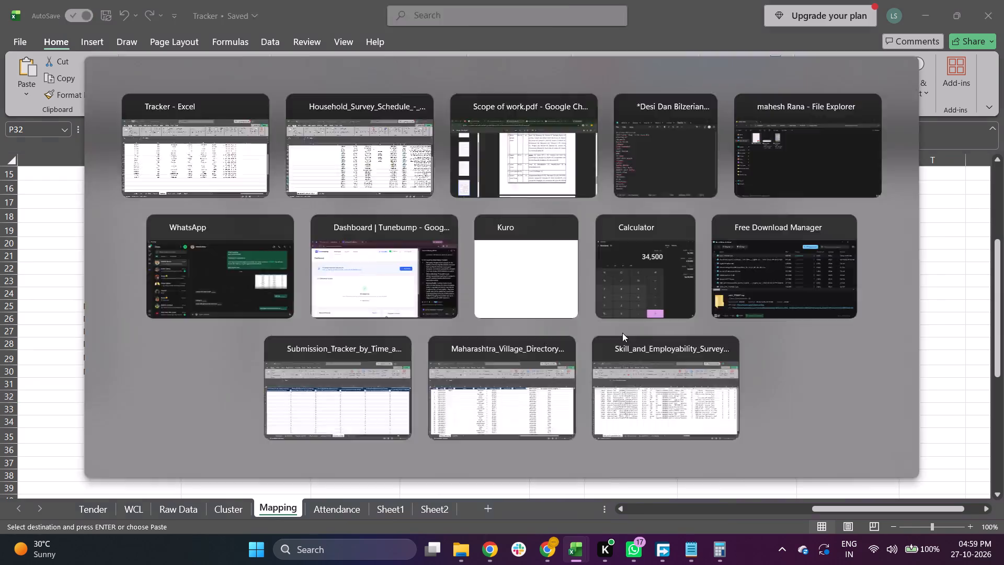
key(Left)
key(Left)
key(Right)
key(Right)
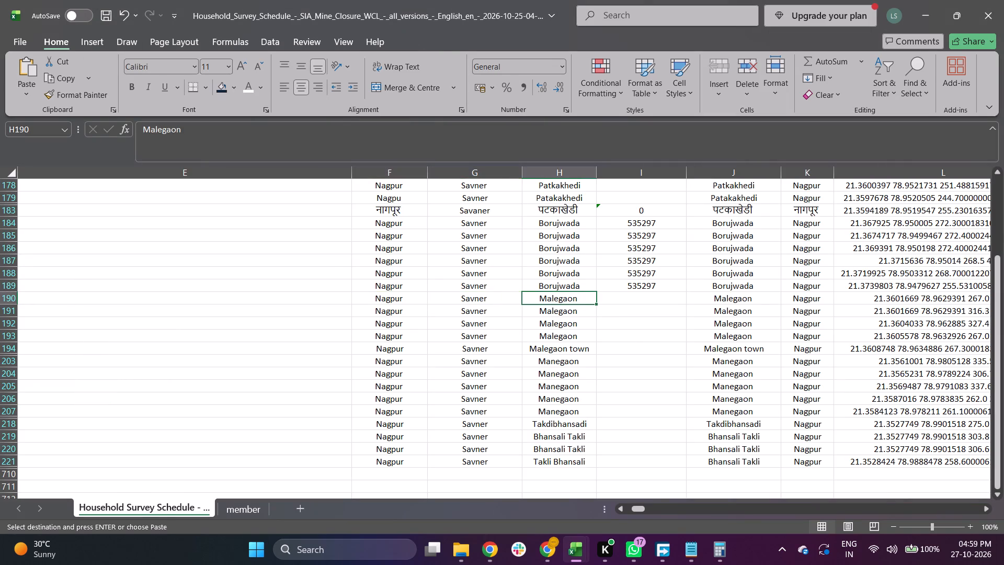
key(ctrl+v)
key(Right)
key(Right)
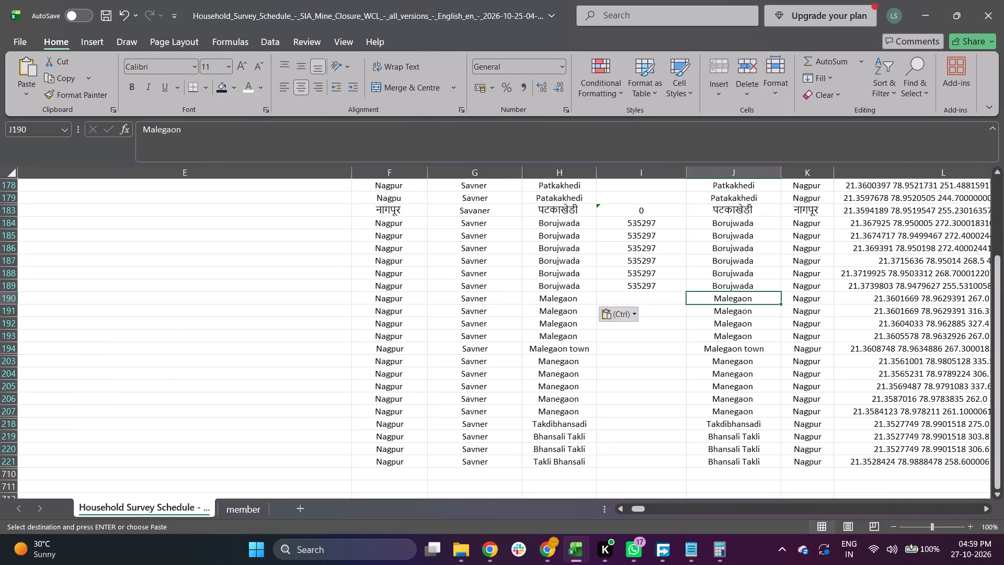
key(ctrl+v)
key(Left)
Switch back to the Tracker workbook.
key(alt+Tab)
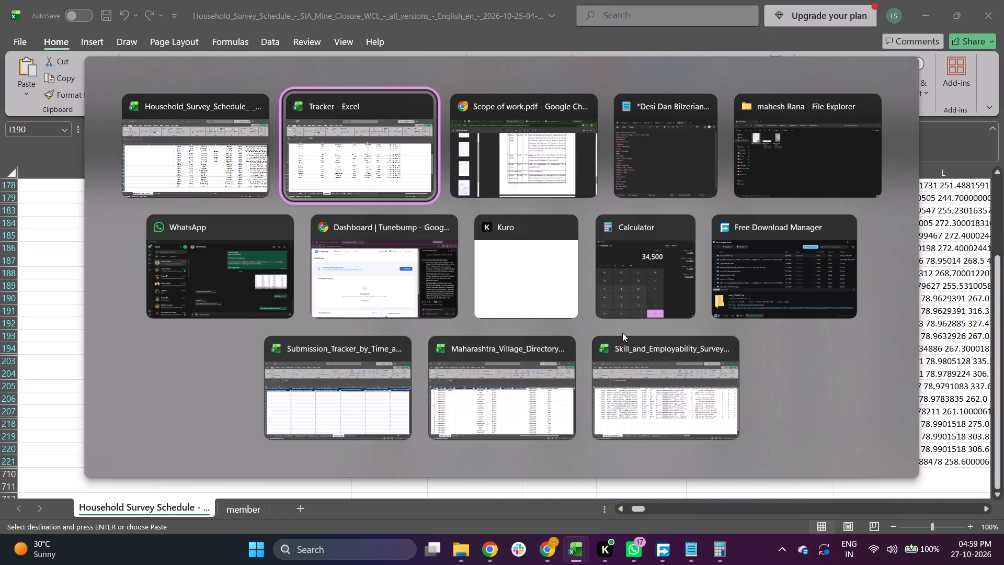
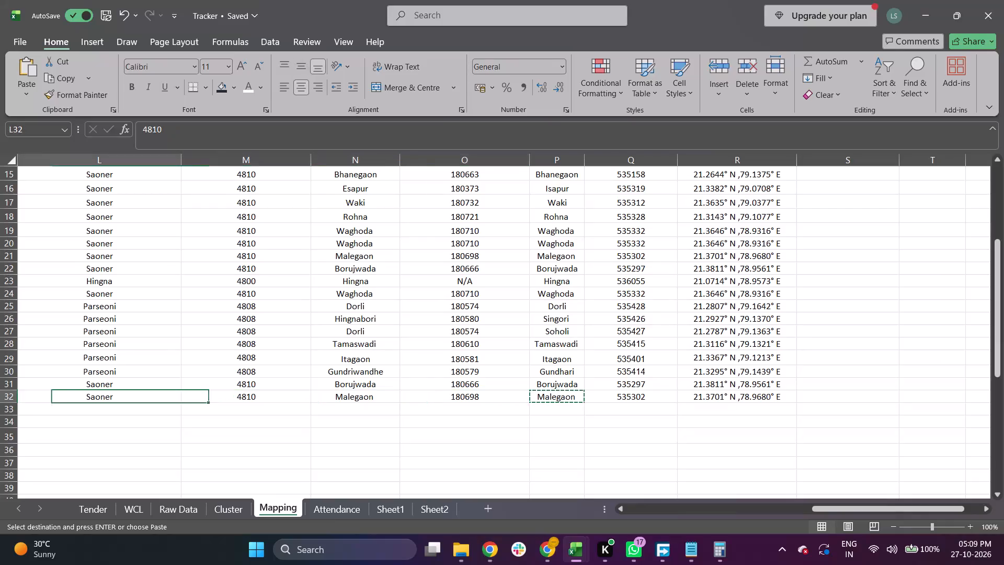
Number Tracker row 32 as 31 and fill its Cluster and Mine from the row above, Nagpur and Saoner UG.
key(Left)
key(Left)
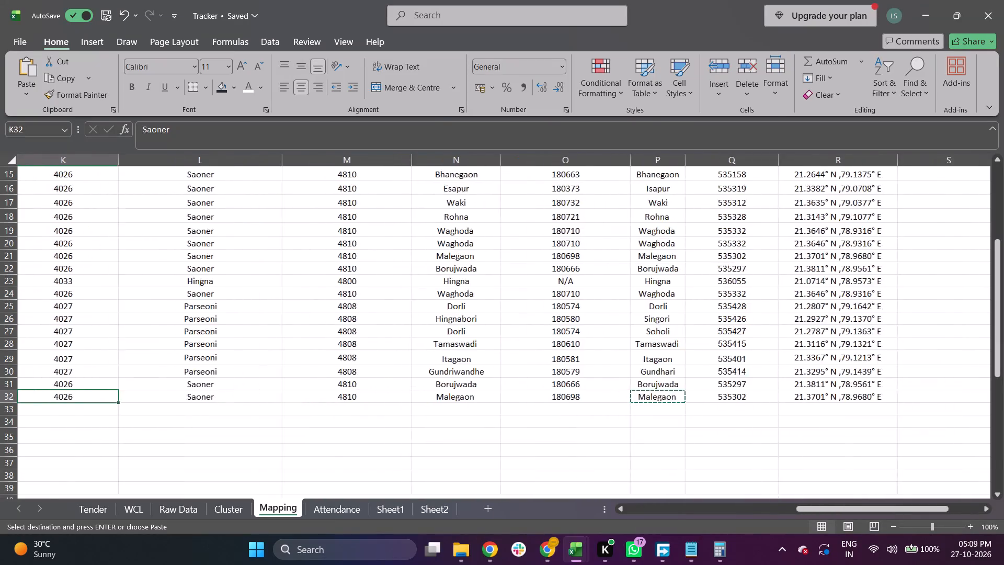
key(Left)
key(Left)
key(Left)
key(Left)
key(Left)
key(Left)
key(Left)
key(Left)
key(Left)
key(Left)
key(Left)
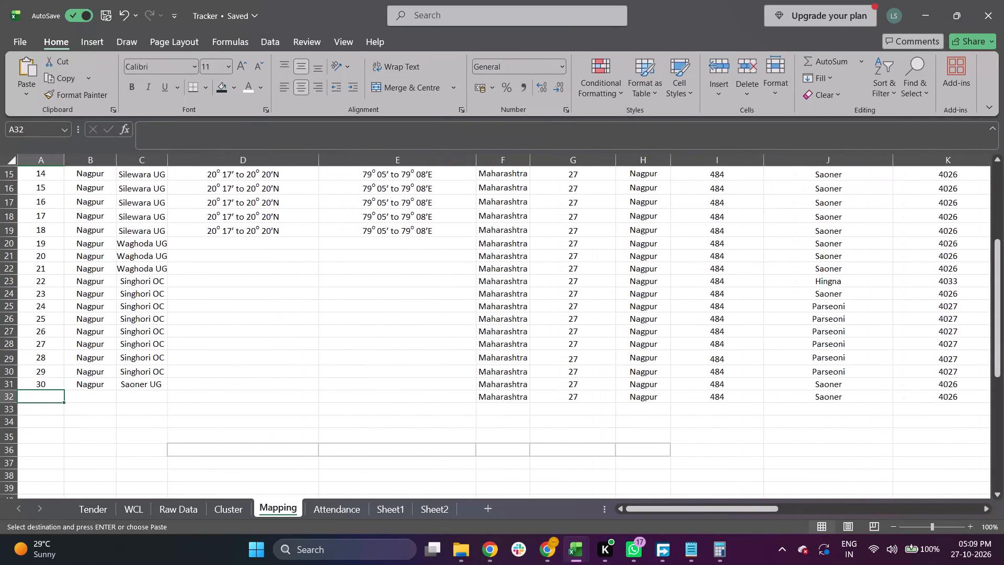
key(Right)
key(Left)
text(31)
key(Right)
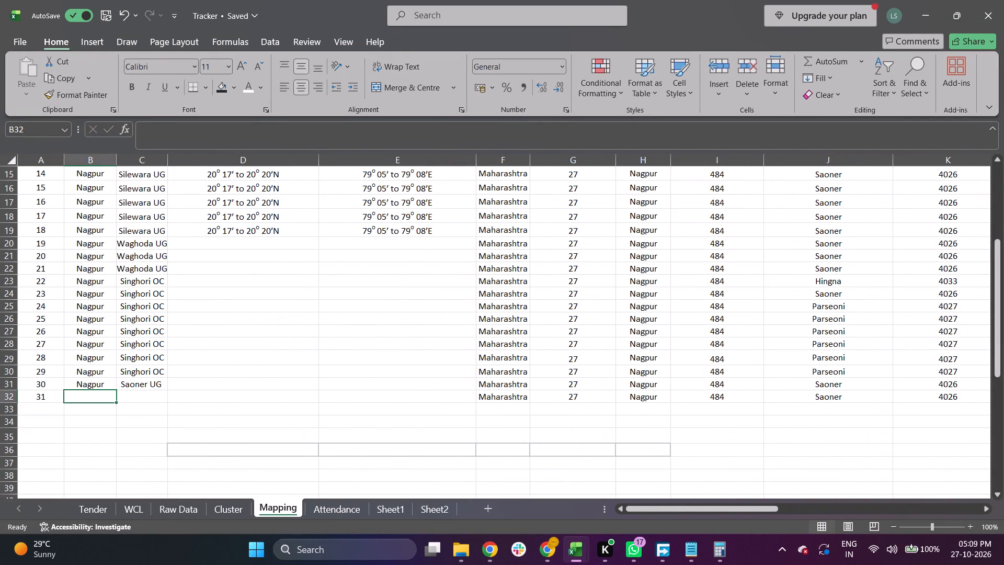
key(ctrl+d)
key(Right)
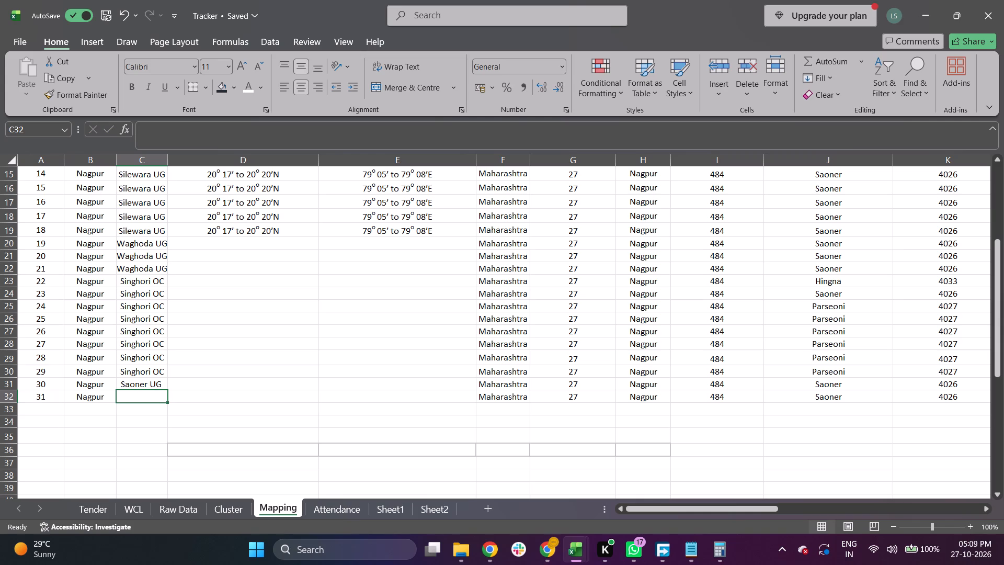
key(ctrl+d)
Review the Malegaon entry in row 32 across all columns, from the serial number through the village GPS coordinates.
key(Right)
key(Right)
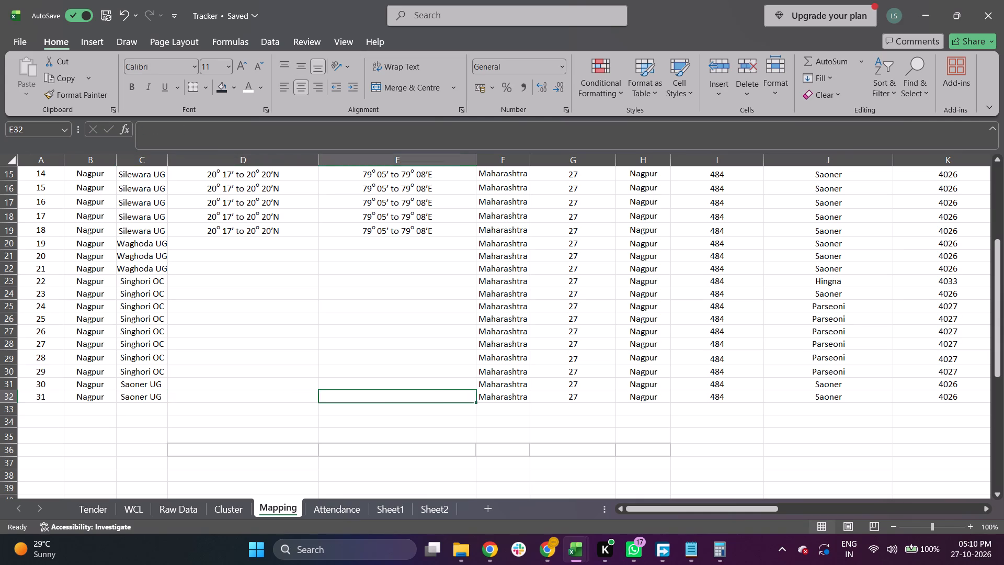
key(Right)
key(Right)
key(Right)
key(Right)
key(Right)
key(Right)
key(Right)
key(Right)
key(Right)
key(Right)
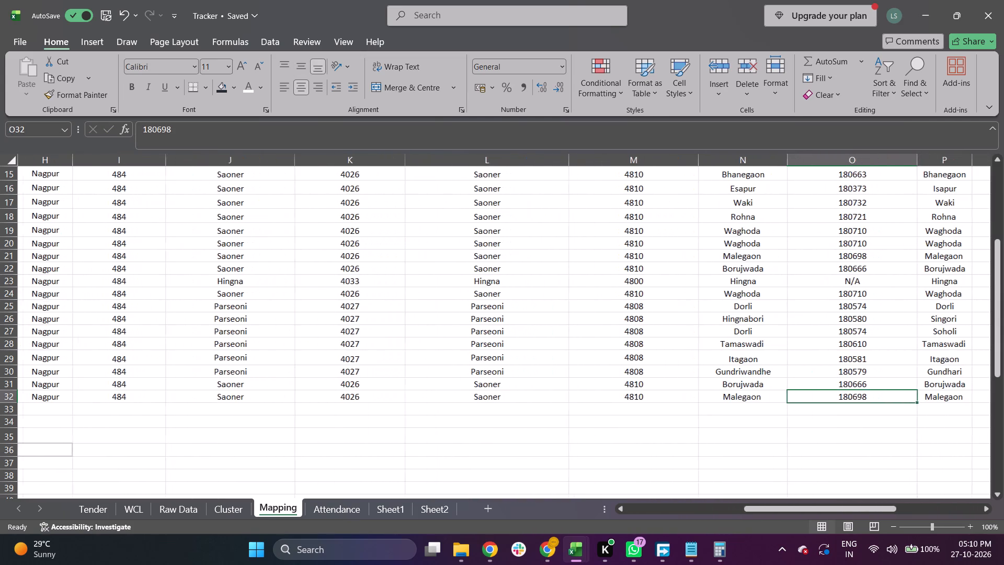
key(Right)
key(Right)
key(Right)
key(Right)
key(Right)
key(Right)
key(Left)
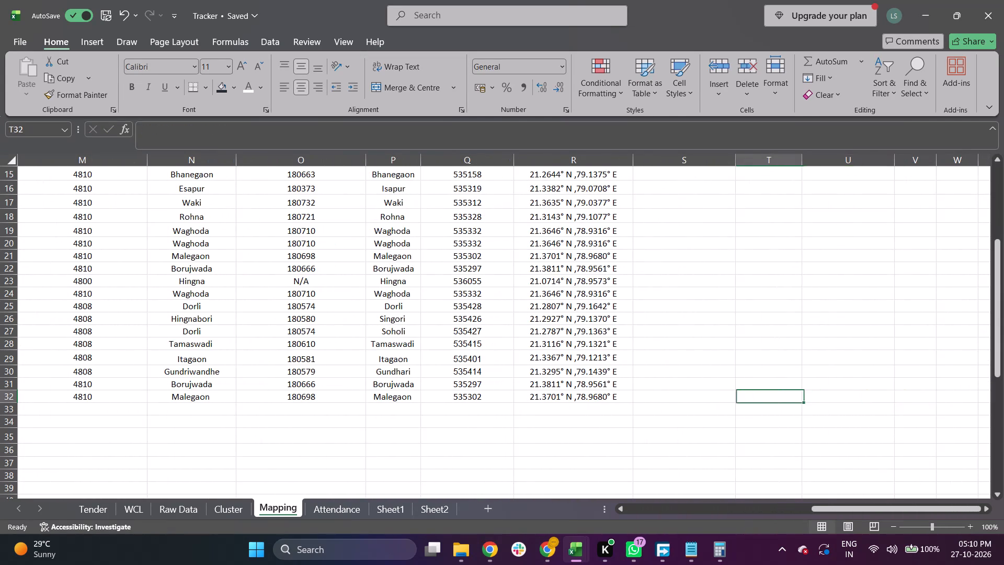
key(Left)
key(Left)
key(Left)
key(Left)
key(Left)
key(Left)
key(Left)
key(Left)
key(Left)
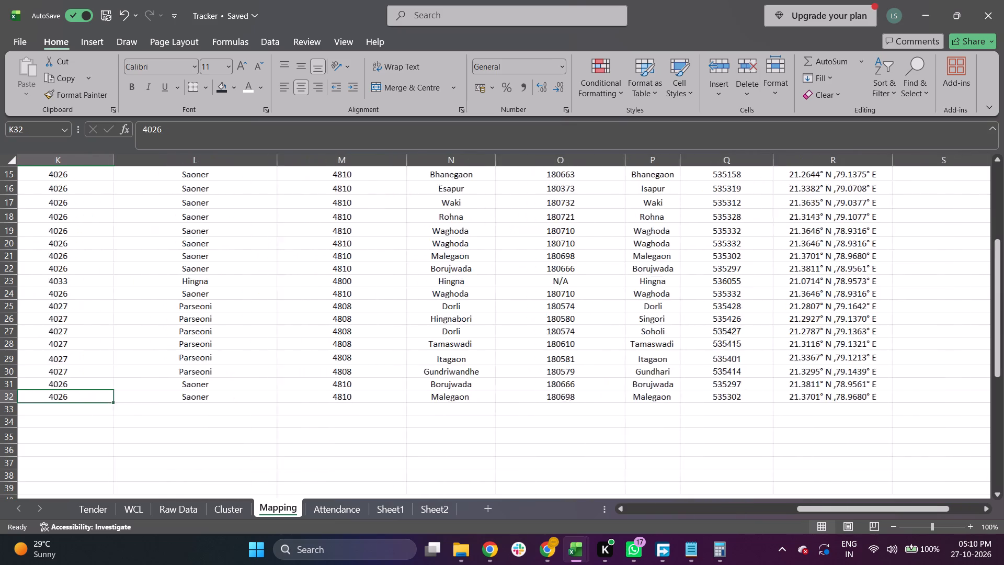
key(Left)
key(Left)
key(Left)
key(Left)
key(Left)
key(Left)
key(Left)
key(Left)
key(Left)
key(Left)
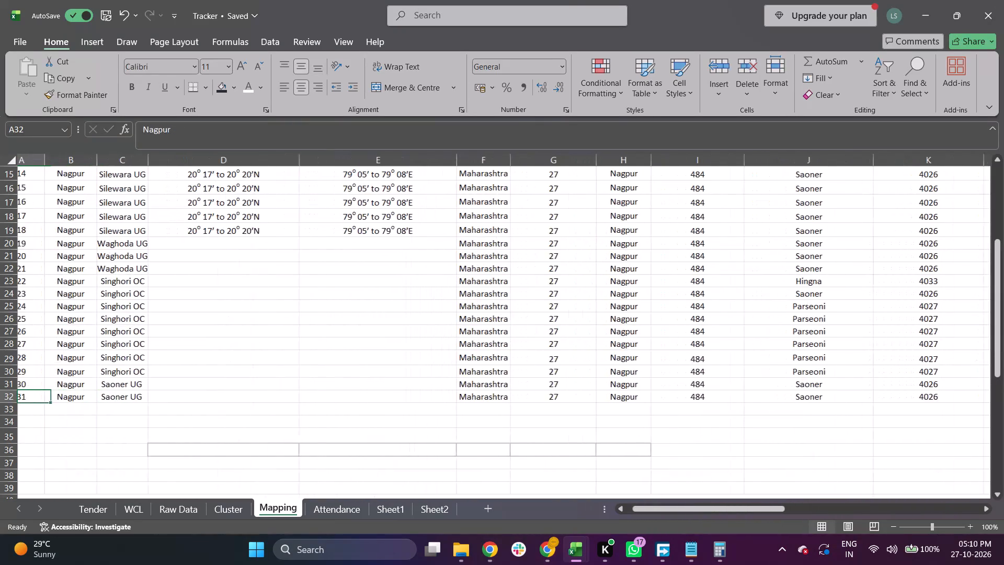
key(Left)
key(Left)
key(Right)
key(Right)
key(Right)
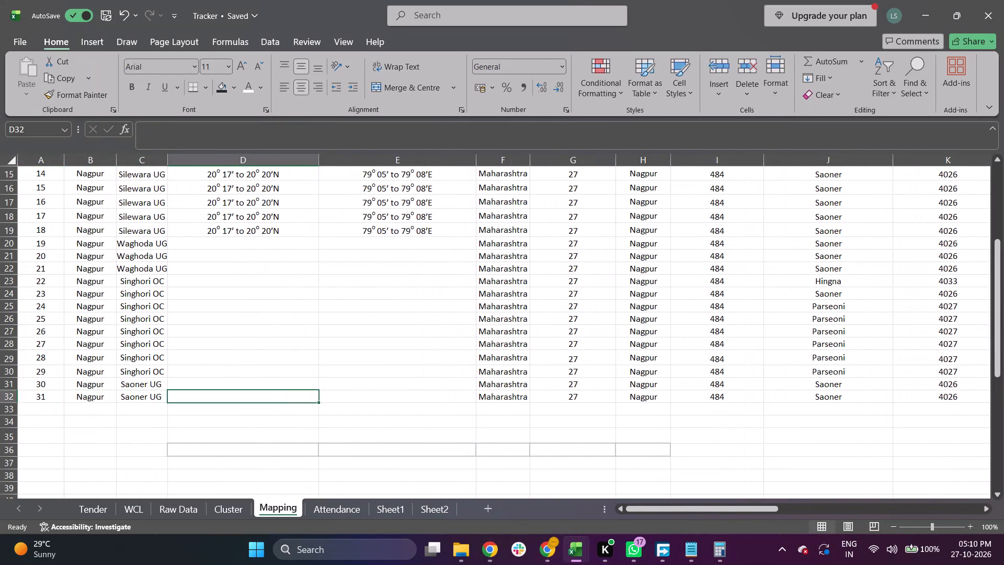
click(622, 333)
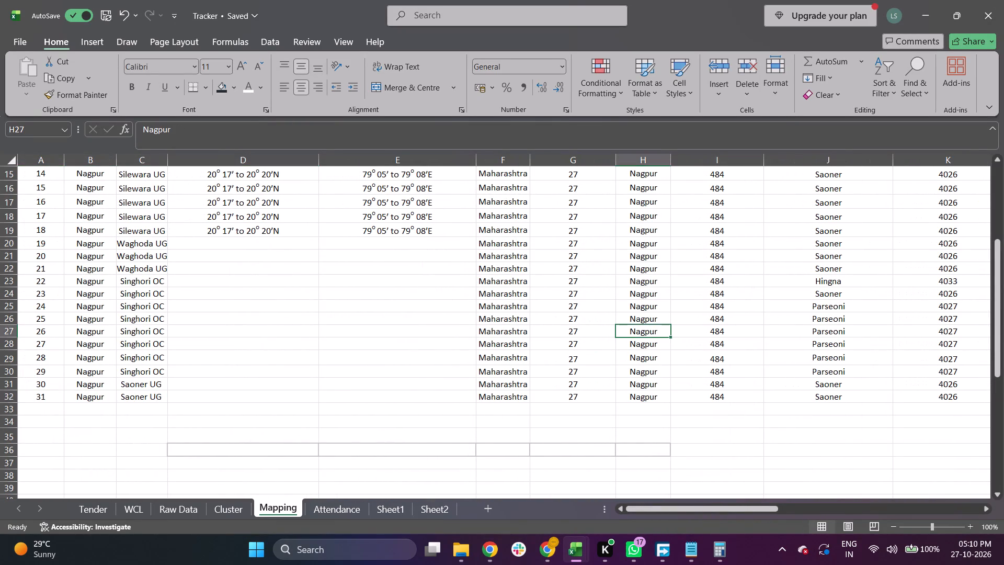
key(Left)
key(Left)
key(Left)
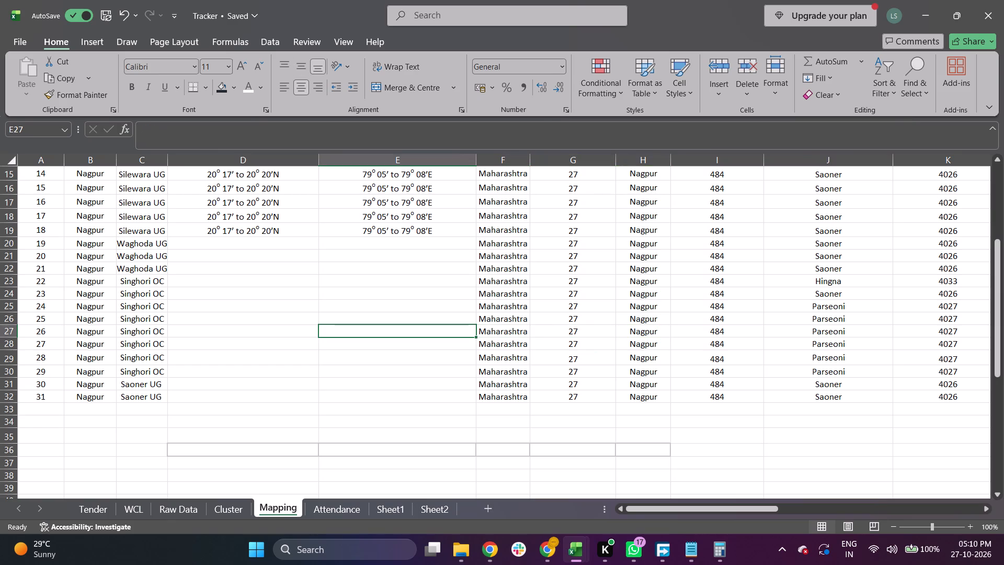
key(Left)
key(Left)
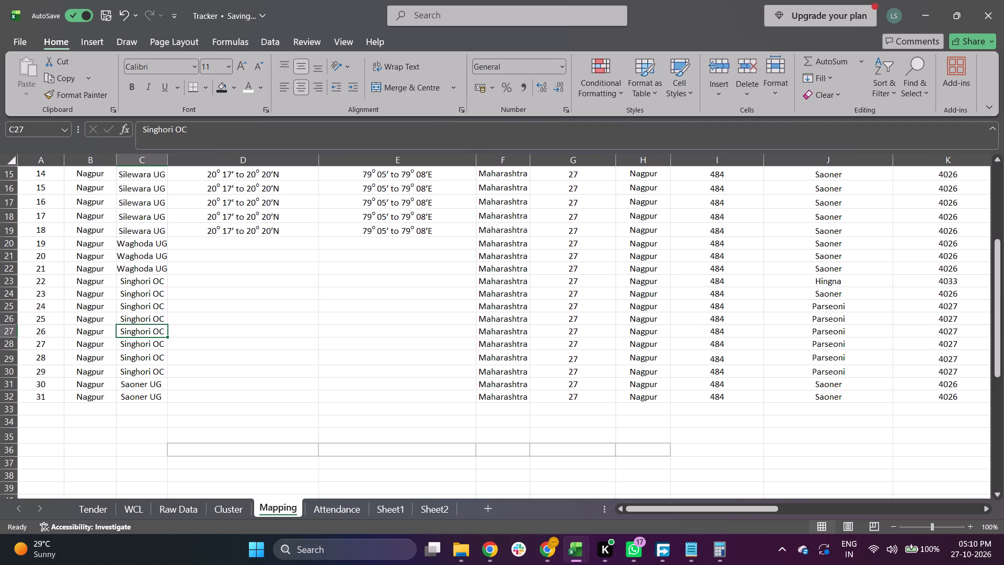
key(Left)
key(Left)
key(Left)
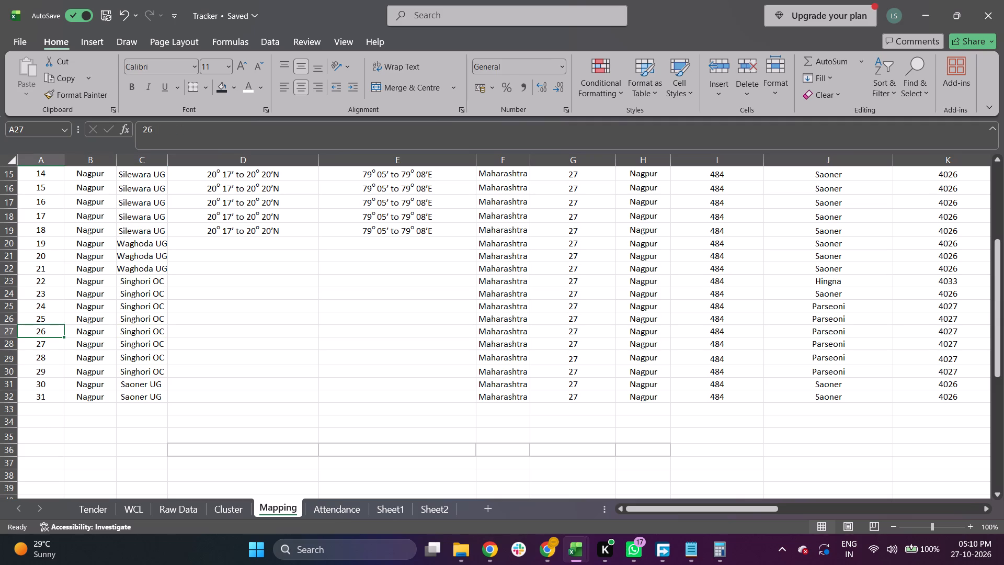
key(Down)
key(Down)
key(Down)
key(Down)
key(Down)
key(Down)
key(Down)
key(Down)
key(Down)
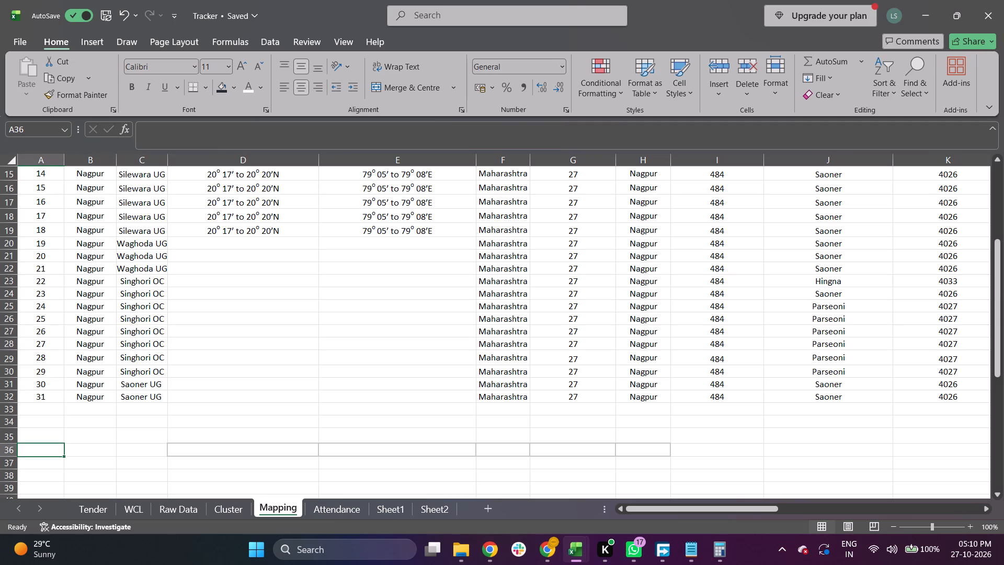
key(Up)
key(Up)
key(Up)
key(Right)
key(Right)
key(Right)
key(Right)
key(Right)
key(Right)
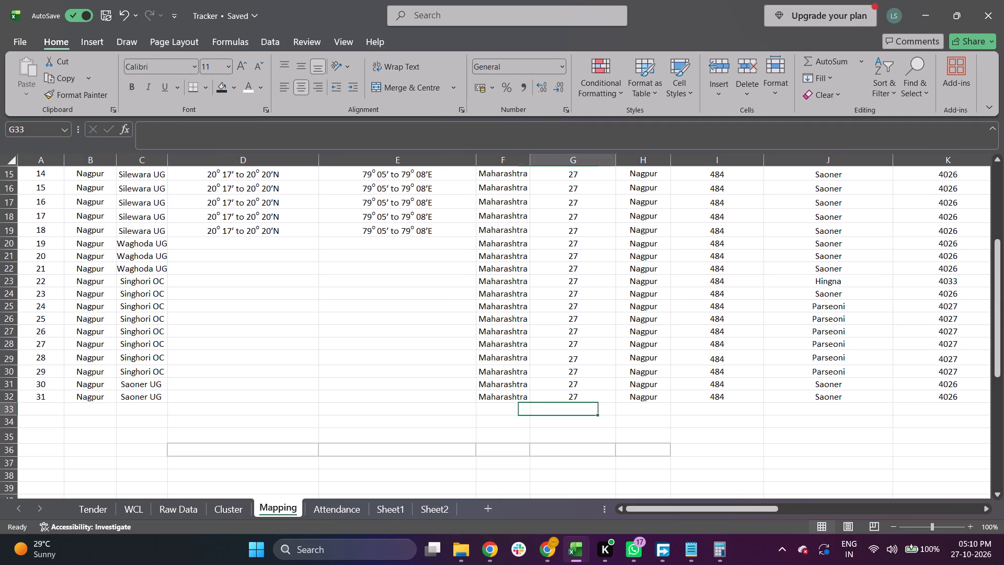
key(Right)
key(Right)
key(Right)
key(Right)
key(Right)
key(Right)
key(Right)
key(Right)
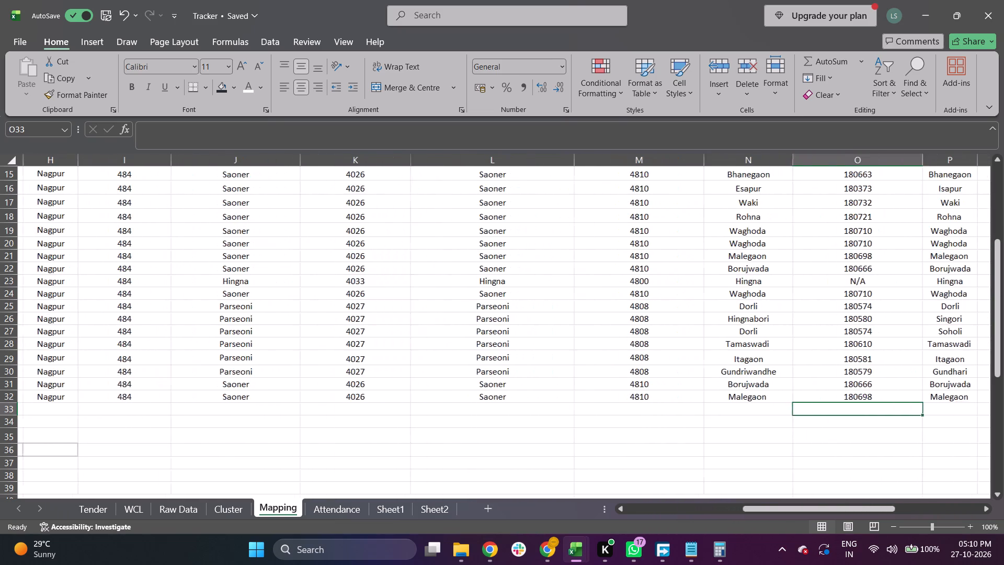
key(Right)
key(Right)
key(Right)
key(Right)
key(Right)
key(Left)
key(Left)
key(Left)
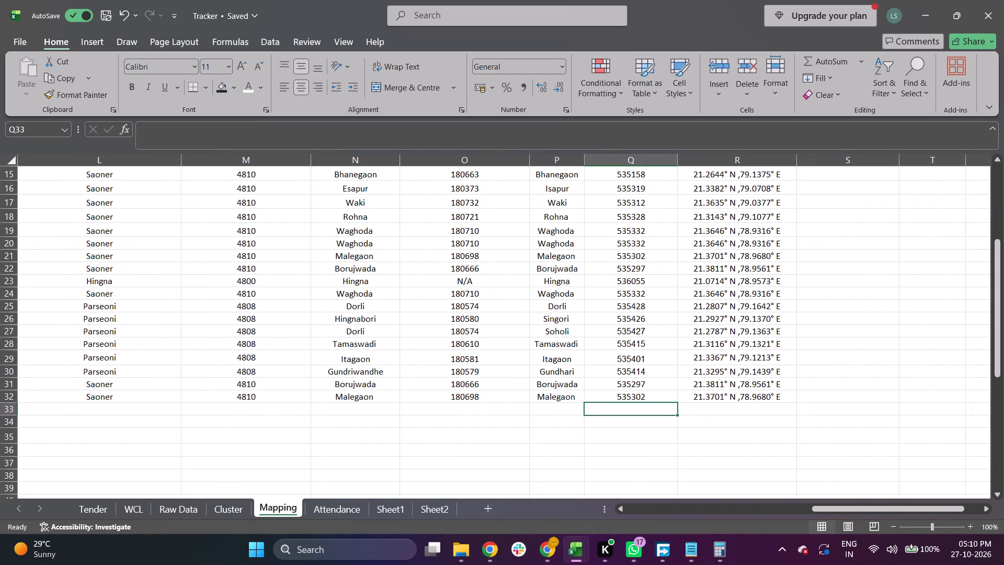
Look over the Mapping sheet's column headers and the first Pipla UG rows, from the village codes back to the serial numbers.
key(Up)
key(Up)
key(Up)
key(Up)
key(Up)
key(Up)
key(Up)
key(Up)
key(Up)
key(Up)
key(Up)
key(Up)
key(Up)
key(Up)
key(Up)
key(Up)
key(Up)
key(Up)
key(Up)
key(Up)
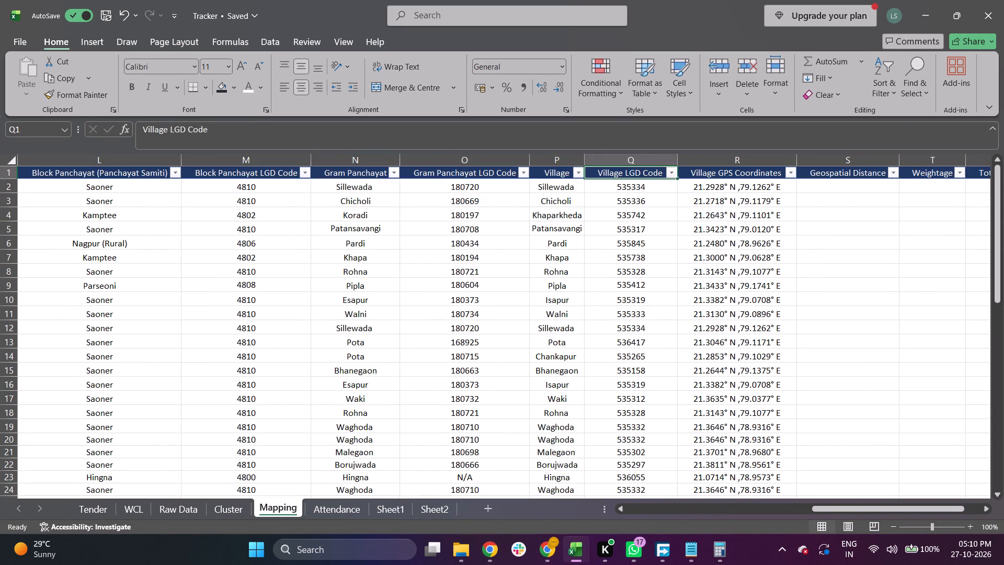
key(Down)
key(Down)
key(Left)
key(Left)
key(Left)
key(Left)
key(Left)
key(Left)
key(Left)
key(Left)
key(Left)
key(Left)
key(Left)
key(Left)
key(Left)
key(Left)
key(Left)
key(Left)
key(Left)
key(Left)
key(Left)
key(Left)
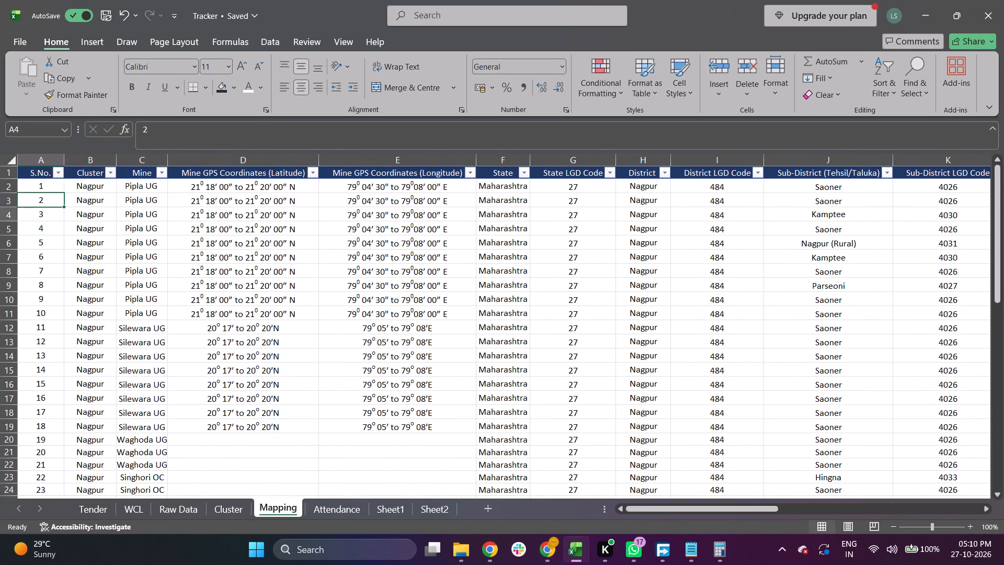
key(Down)
key(Down)
key(Down)
key(Right)
key(Down)
key(Down)
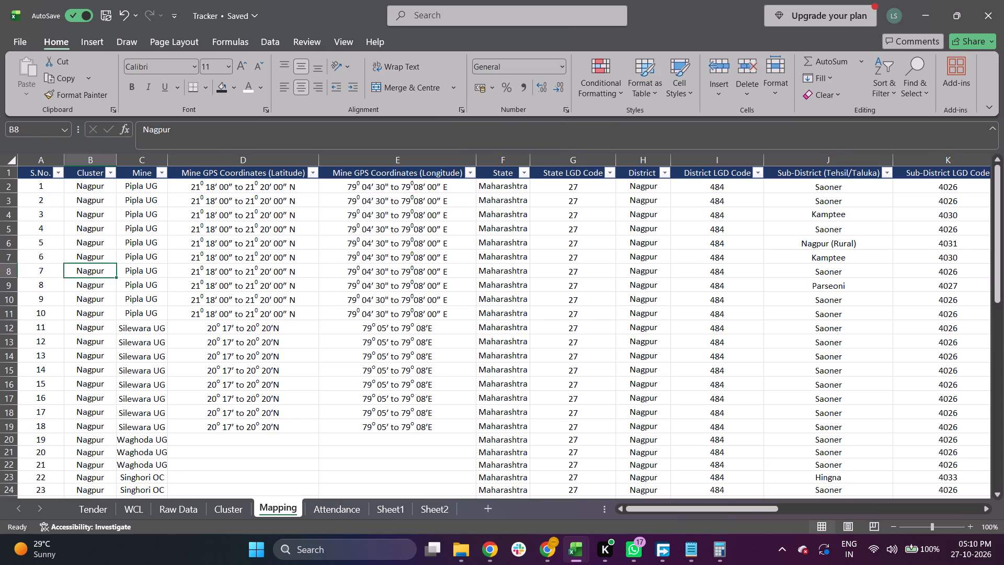
Review the last mapped entry, Malegaon in row 32, from its Cluster across to the village GPS coordinates and back to the serial number.
key(ctrl+Down)
key(Right)
key(Right)
key(Right)
key(Right)
key(Right)
key(Right)
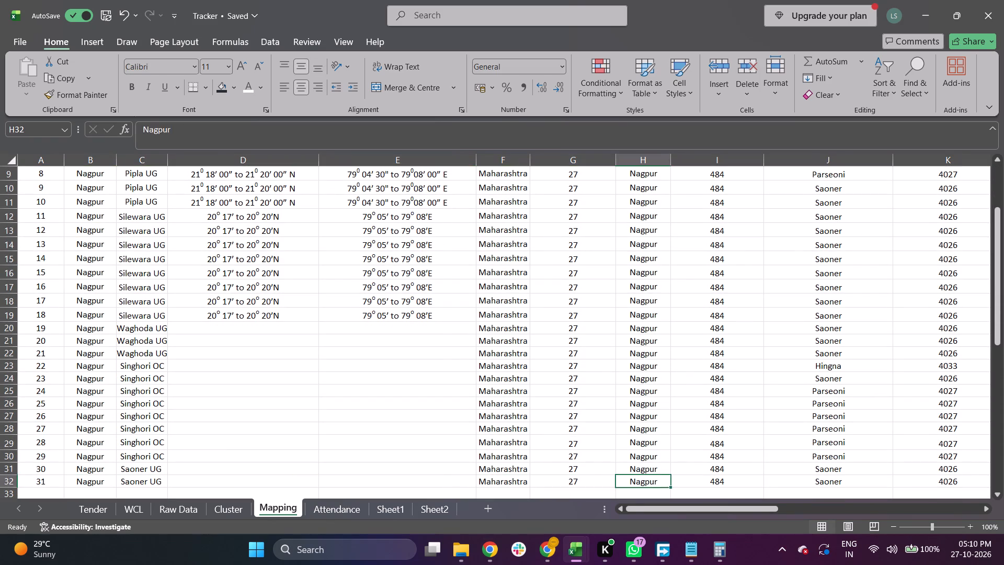
key(Right)
key(Right)
key(Right)
key(Right)
key(Right)
key(Right)
key(Right)
key(Right)
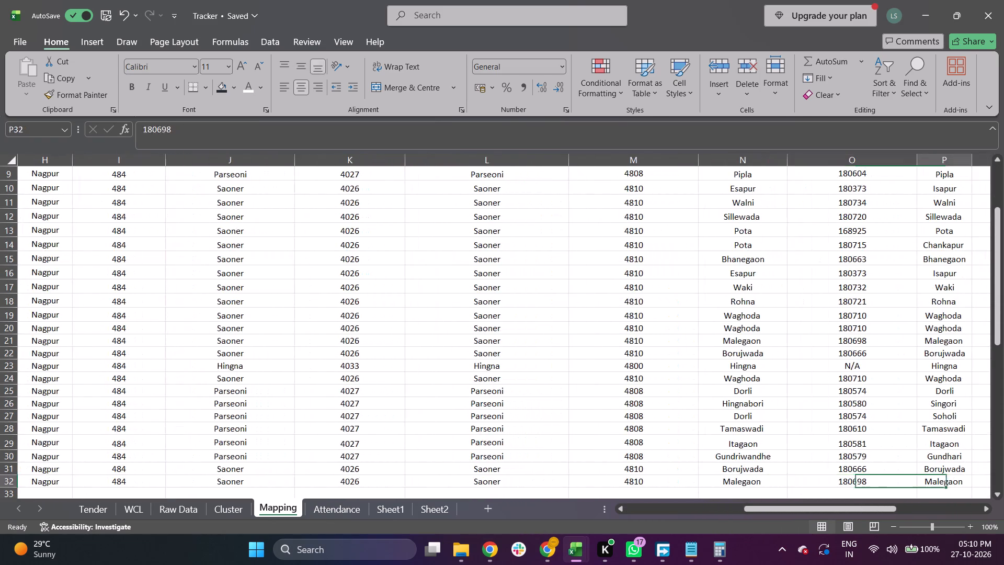
key(Right)
key(Right)
key(Right)
key(Left)
key(Left)
key(Left)
key(Left)
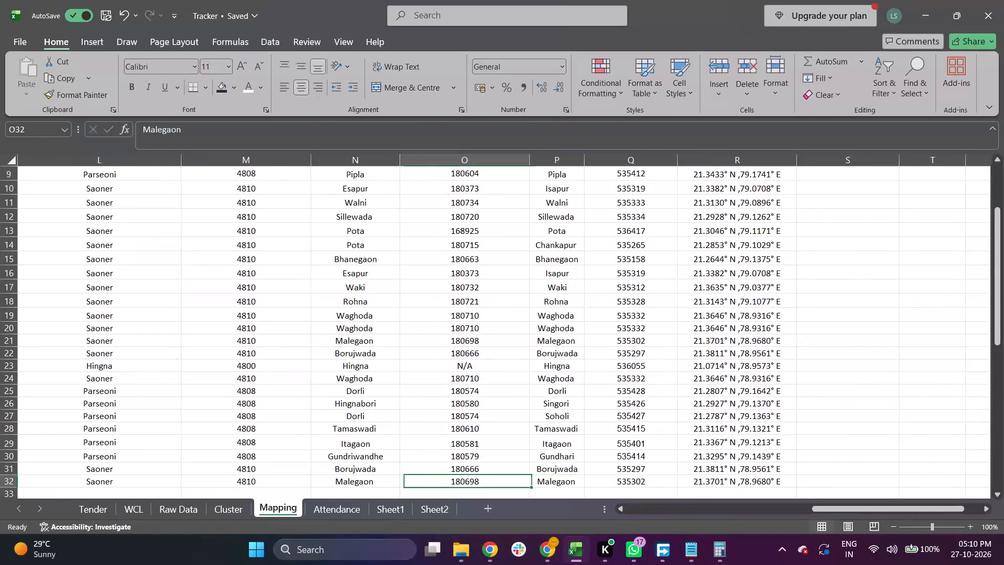
key(Left)
key(Left)
key(Left)
key(Left)
key(Left)
key(Left)
key(Left)
key(Left)
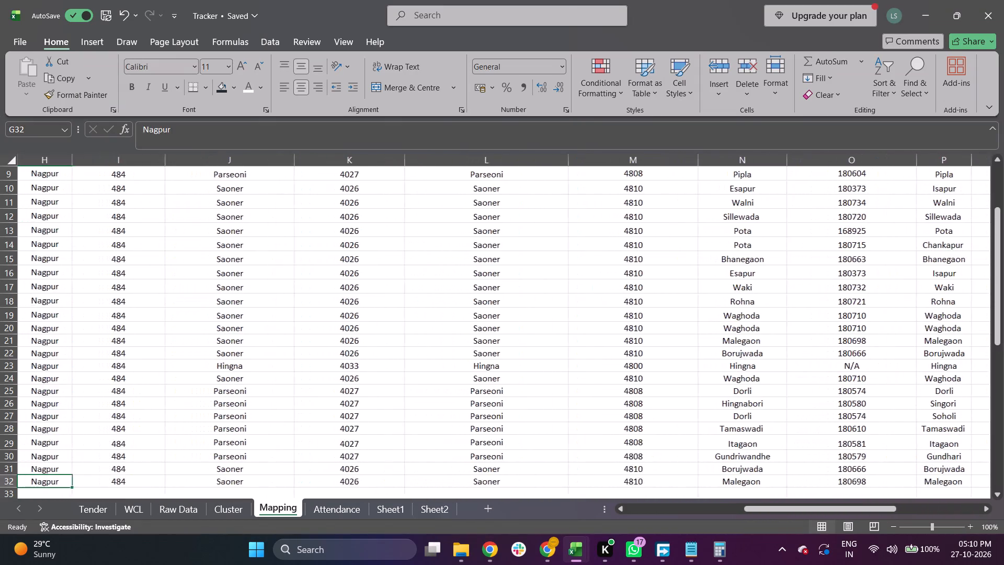
key(Left)
key(Left)
key(Left)
key(Left)
key(Left)
key(Left)
Recheck the Malegaon row's state, district, sub-district, block and gram panchayat codes, its village name and GPS coordinates.
key(Right)
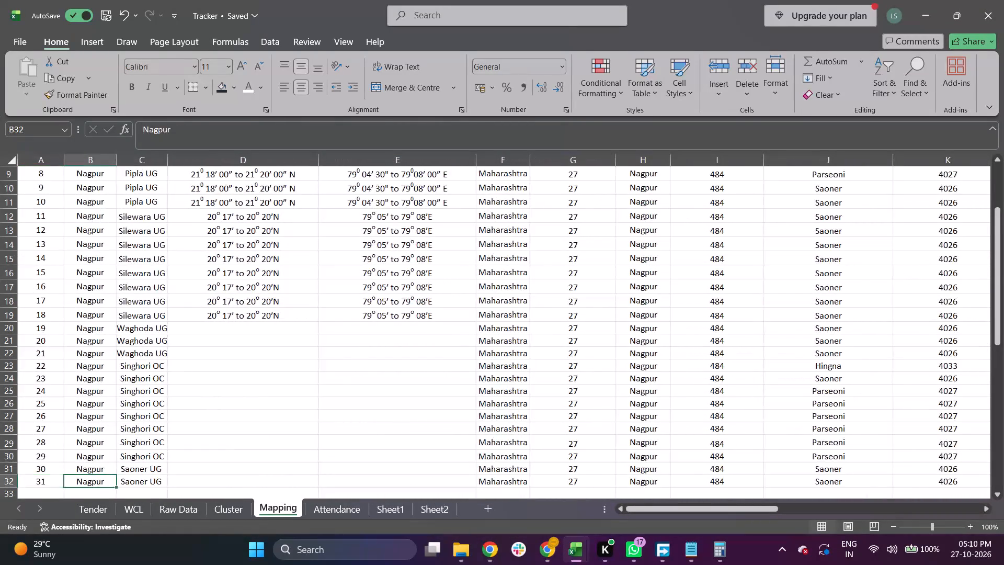
key(Right)
key(Right)
key(Right)
key(Right)
key(Right)
key(Right)
key(Right)
key(Right)
key(Right)
key(Right)
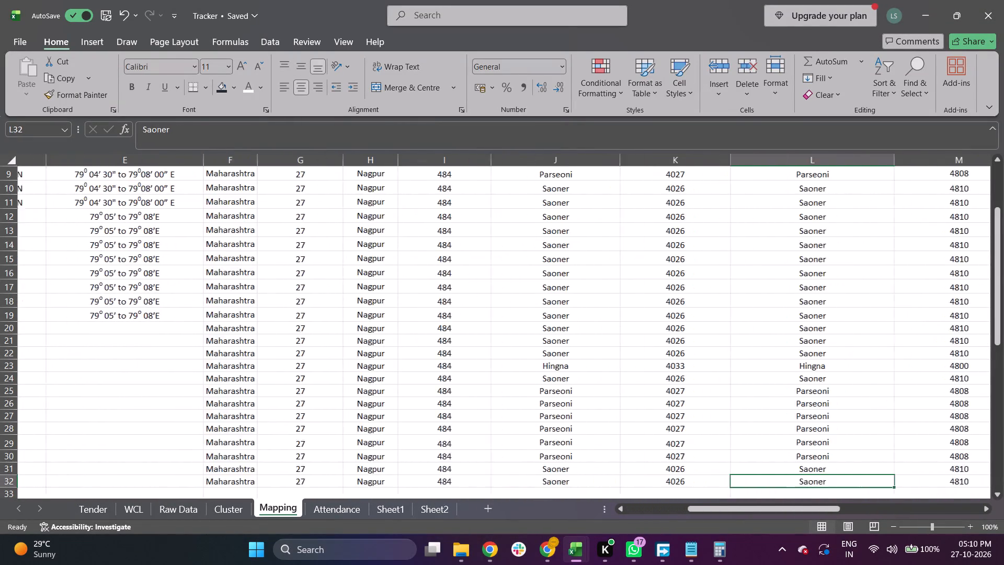
key(Right)
key(Right)
key(Right)
key(Right)
key(Right)
key(Right)
key(Right)
key(Left)
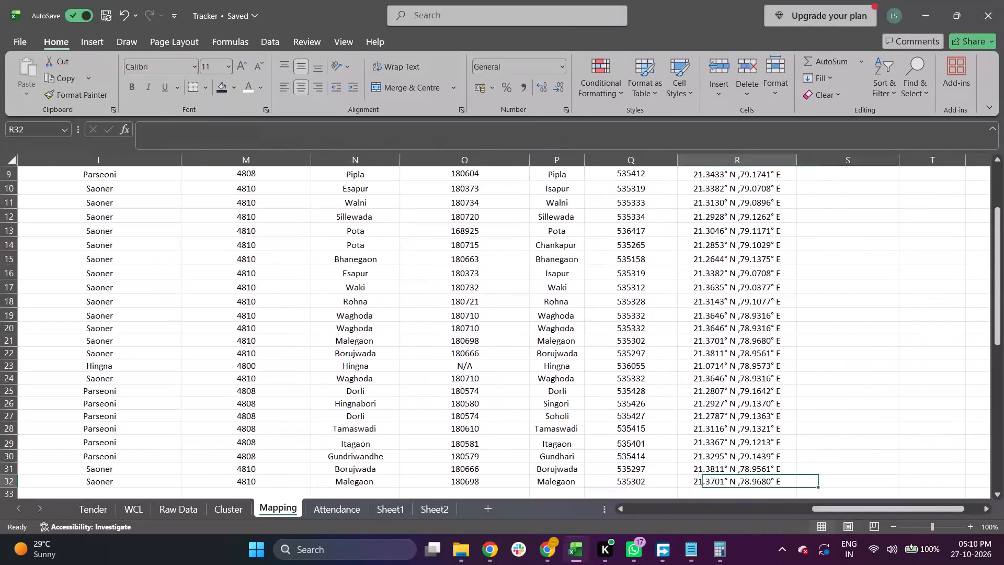
key(Left)
key(Left)
key(Left)
key(Left)
key(Left)
key(Left)
key(Left)
key(Left)
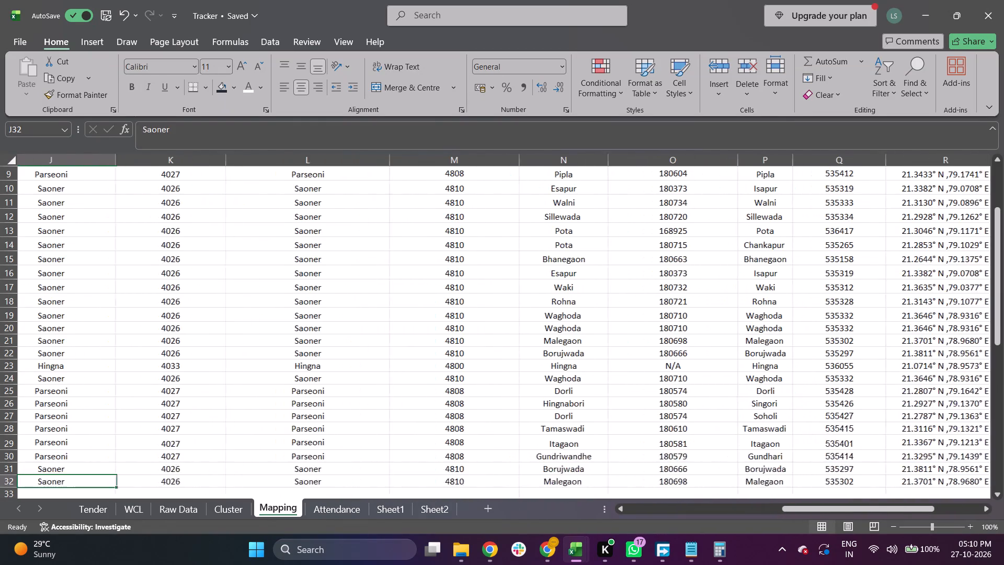
key(Right)
key(Right)
key(Right)
key(Right)
key(Right)
key(Right)
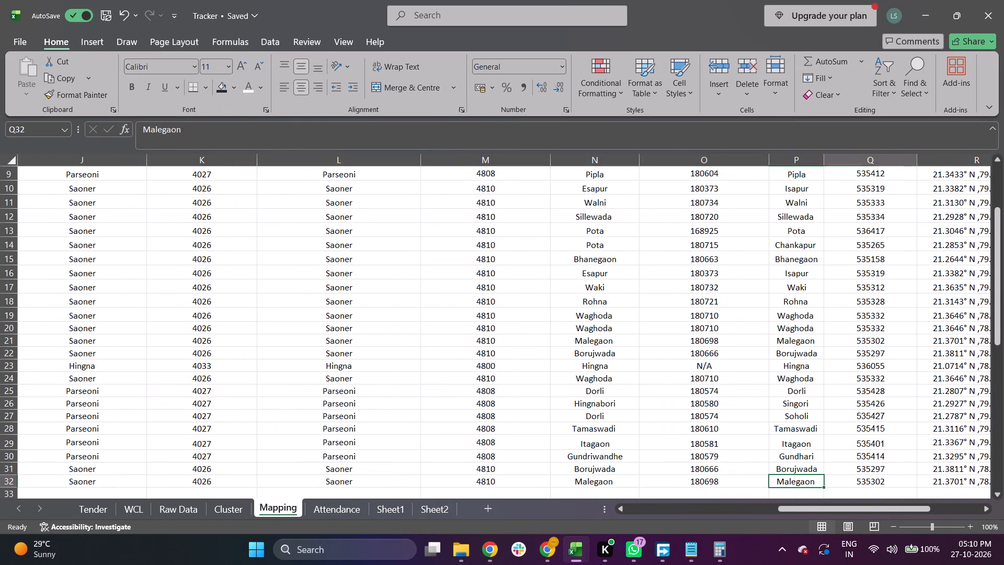
Look through the Village LGD Code column from the Malegaon row up to its header.
key(Right)
key(Up)
key(Up)
key(Up)
key(Up)
key(Up)
key(Up)
key(Up)
key(Up)
key(Up)
key(Up)
key(Up)
key(Up)
key(Up)
key(Up)
key(Up)
key(Up)
key(Up)
key(Up)
key(Up)
key(Up)
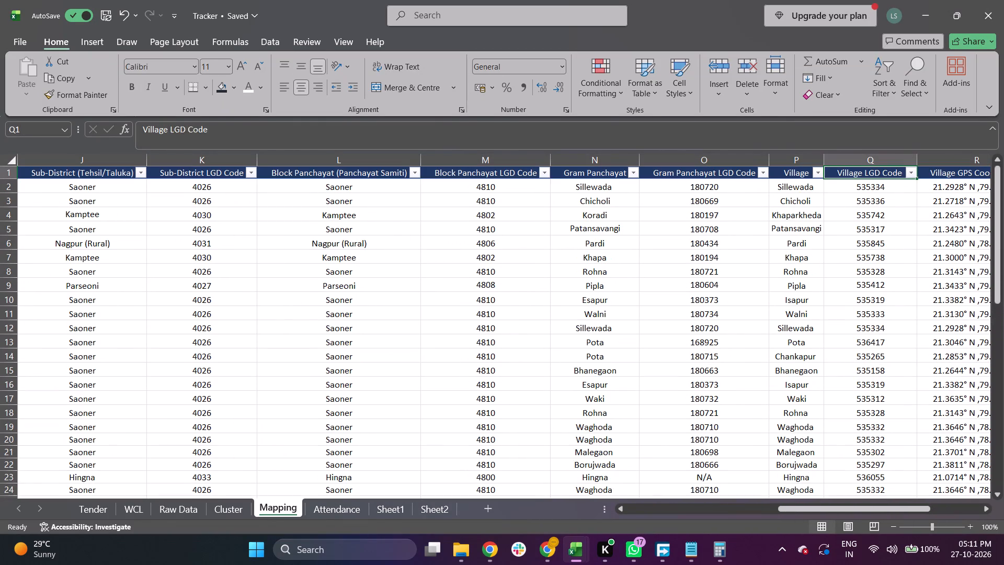
Look through the Village column from its header down to the first empty row below Malegaon.
key(Left)
key(Down)
key(Down)
key(Down)
key(Down)
key(Down)
key(Down)
key(Down)
key(Down)
key(Down)
key(Down)
key(Down)
key(Down)
key(Down)
key(Down)
key(Down)
key(Down)
key(Down)
key(Down)
key(Down)
key(Down)
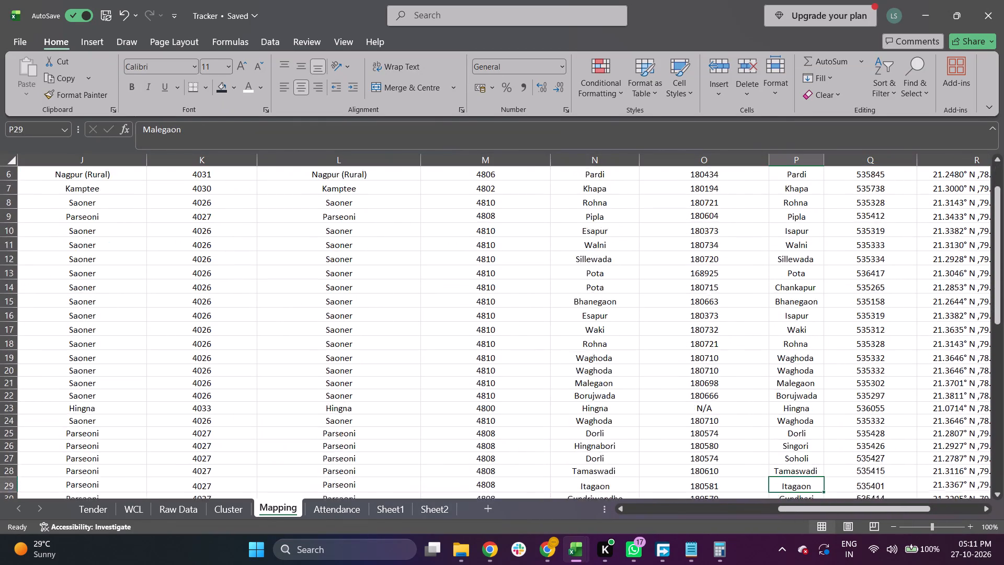
key(Up)
key(Up)
key(Up)
key(Up)
key(Up)
key(Up)
key(Up)
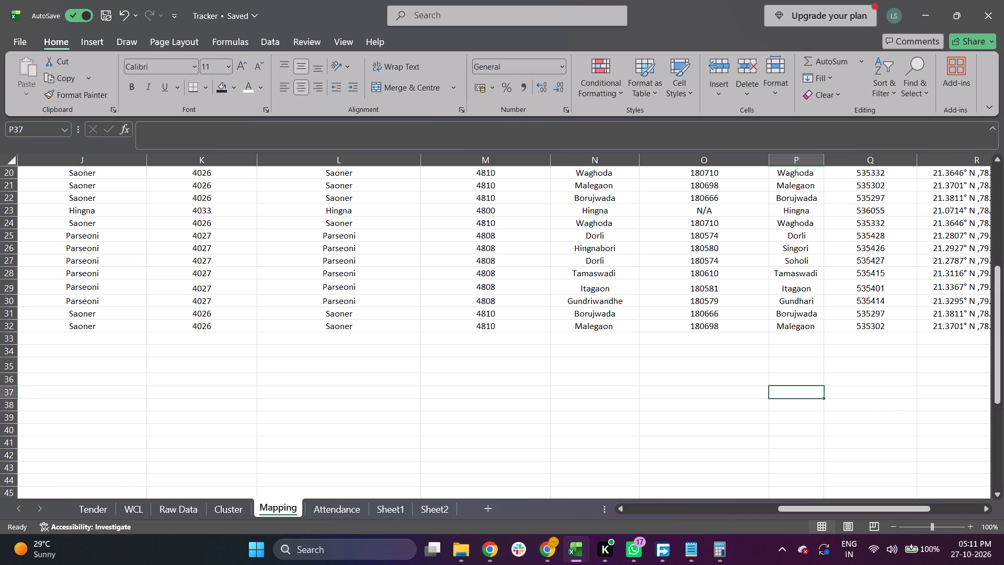
key(Up)
key(Up)
key(Up)
key(Up)
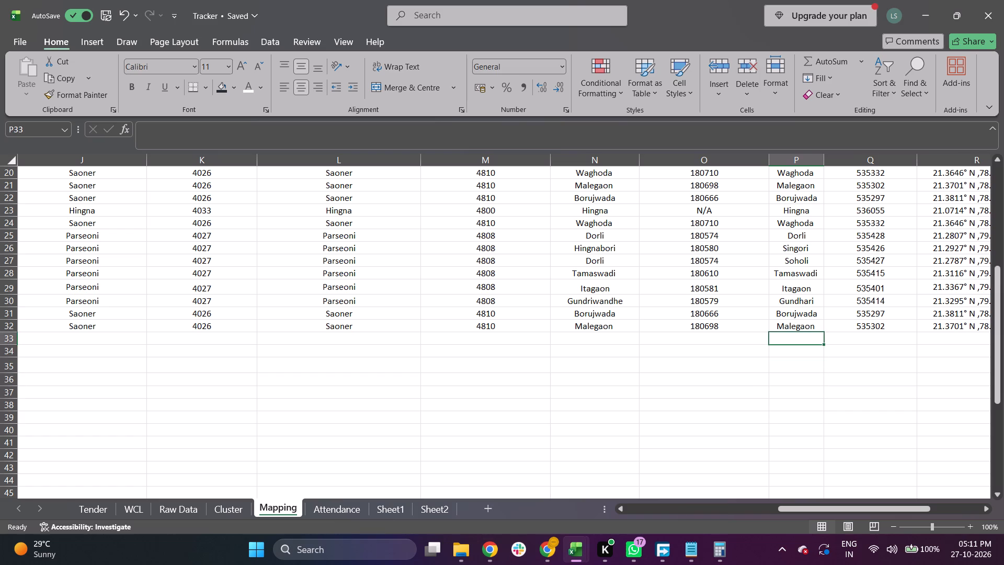
Check the village names in the Singhori OC rows, between Dorli and Gundhari.
key(Up)
key(Up)
key(Up)
key(Up)
key(Up)
key(Up)
key(Up)
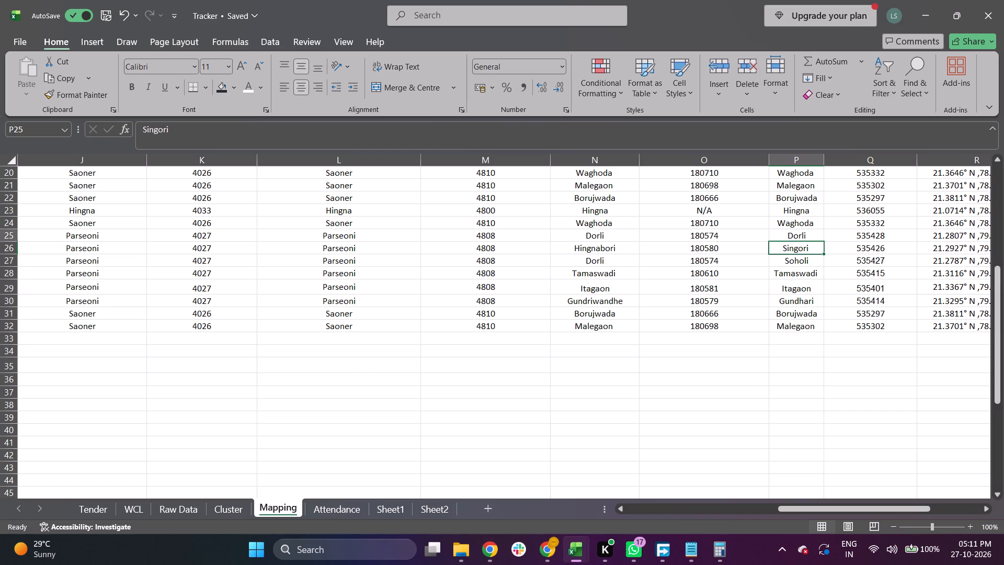
key(Up)
key(Down)
key(Down)
key(Down)
key(Down)
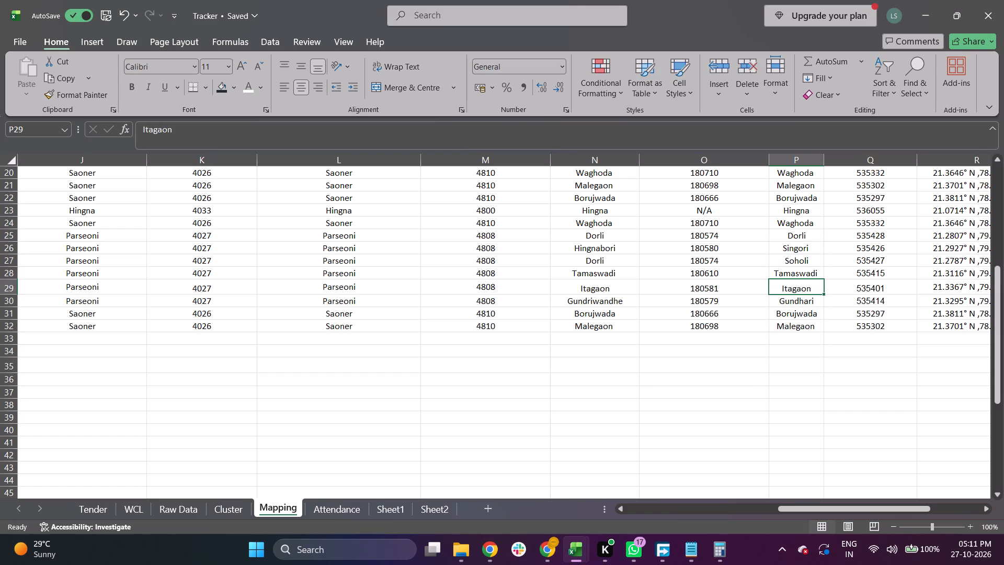
Examine the gram panchayat, village name, LGD code and GPS coordinates in the Itagaon row and the rows adjoining it.
key(Left)
key(Left)
key(Up)
key(Down)
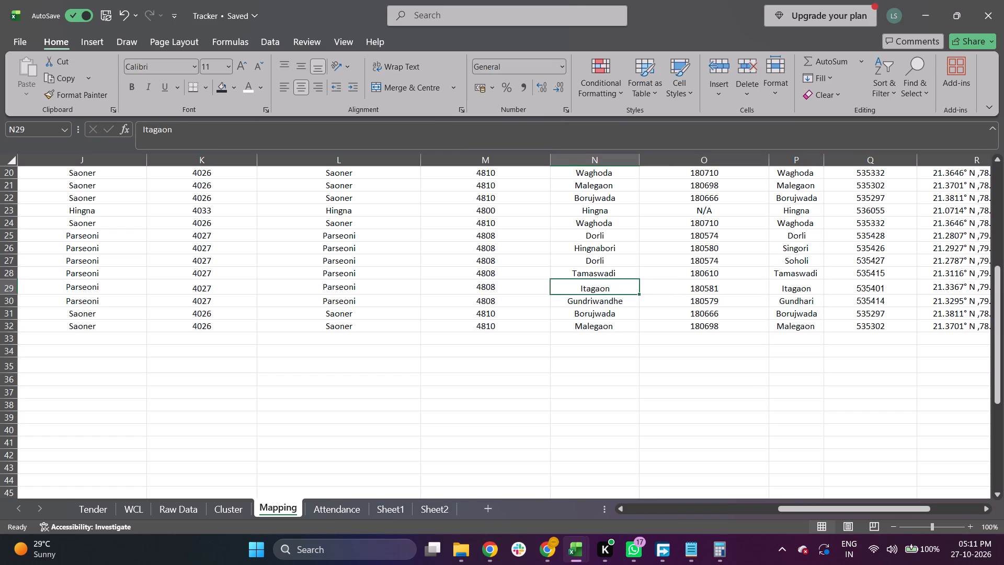
key(Down)
key(Right)
key(Right)
key(Right)
key(Right)
key(Right)
key(Right)
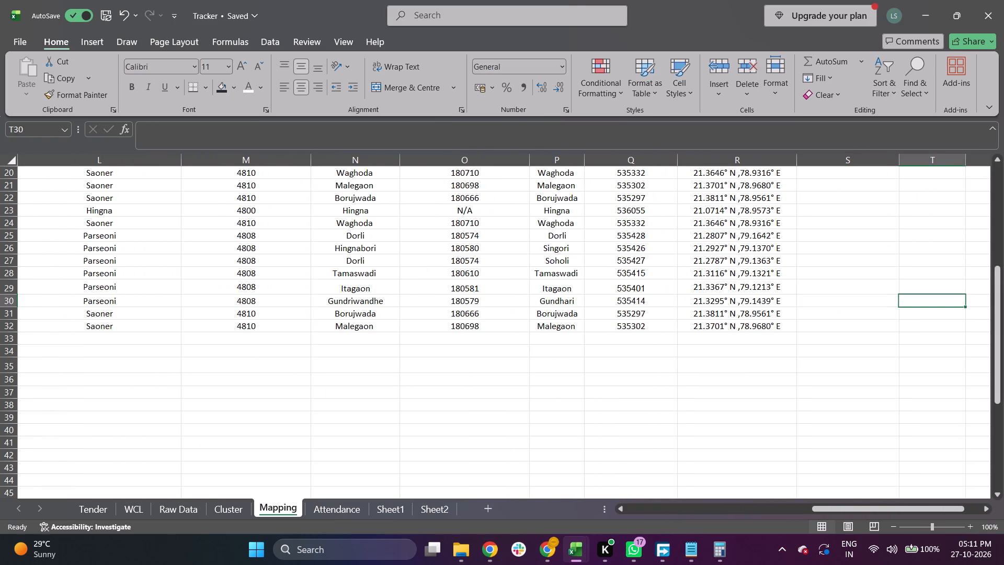
key(Left)
key(Left)
key(Left)
key(Up)
key(Right)
key(Left)
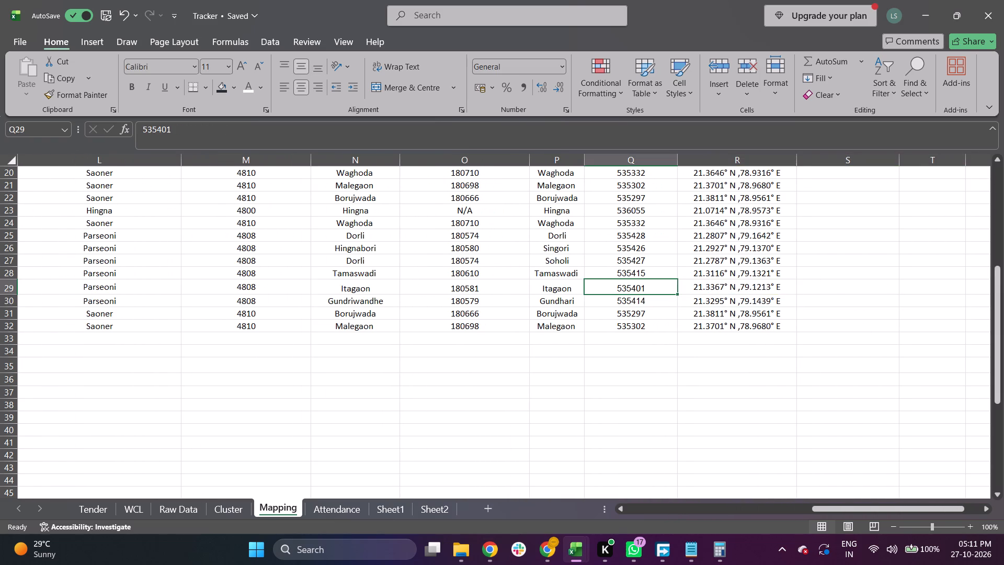
key(Left)
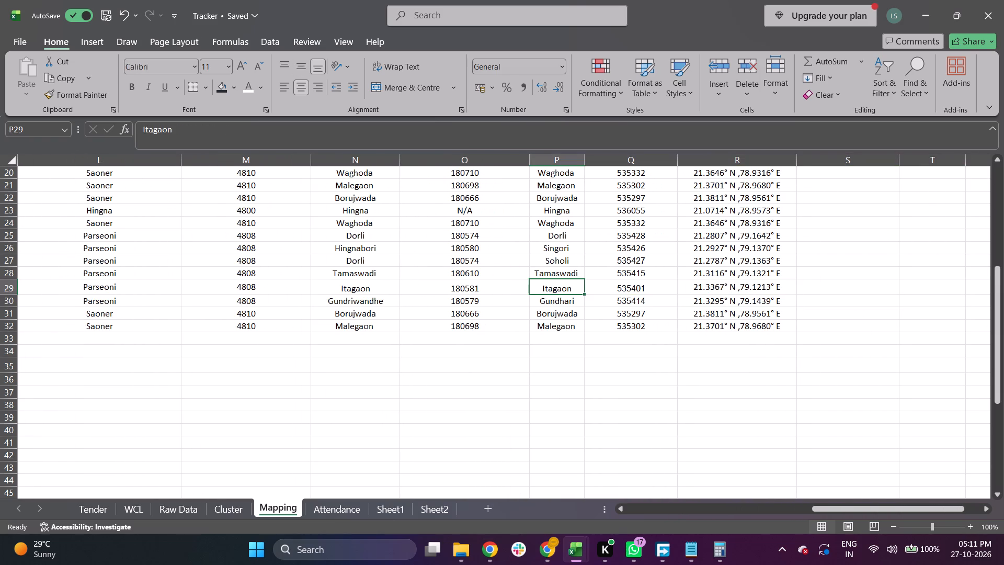
key(Up)
key(Down)
key(Up)
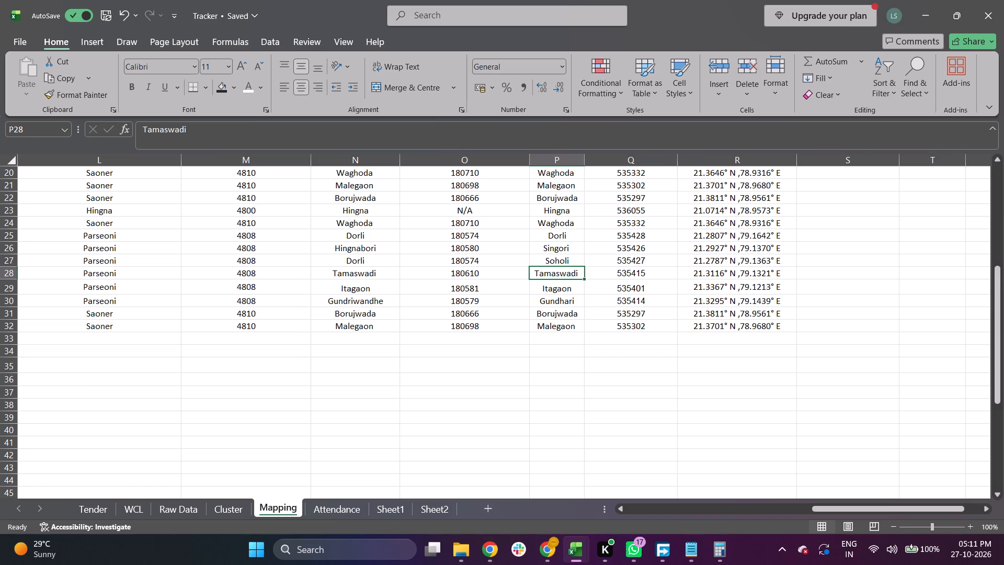
Look back along the Tamaswadi row to its serial number and the mine name in the Singhori OC row above.
key(Left)
key(Left)
key(Left)
key(Left)
key(Left)
key(Left)
key(Left)
key(Left)
key(Left)
key(Left)
key(Left)
key(Left)
key(Left)
key(Left)
key(Left)
key(Left)
key(Left)
key(Left)
key(Left)
key(Left)
key(Up)
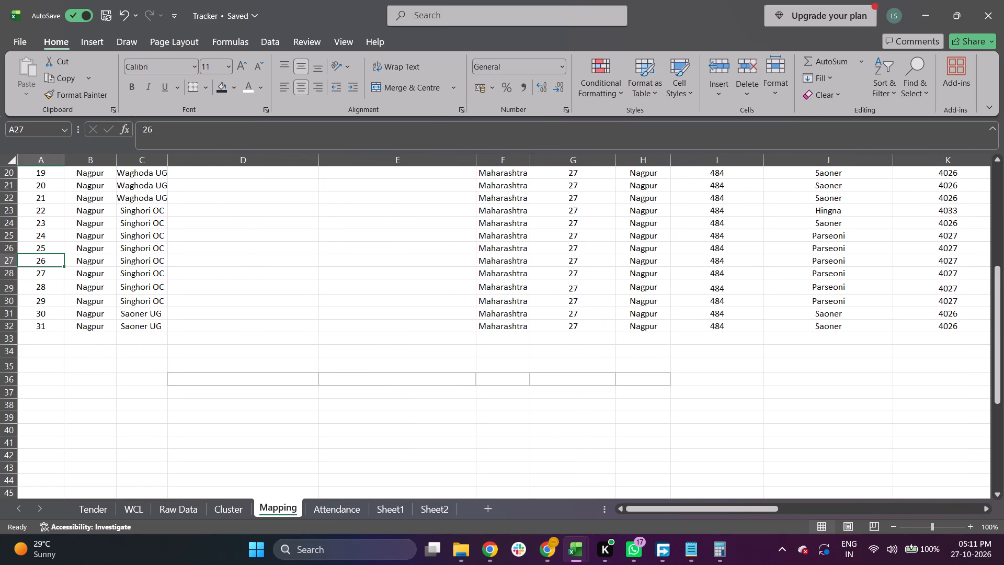
click(7, 256)
click(229, 264)
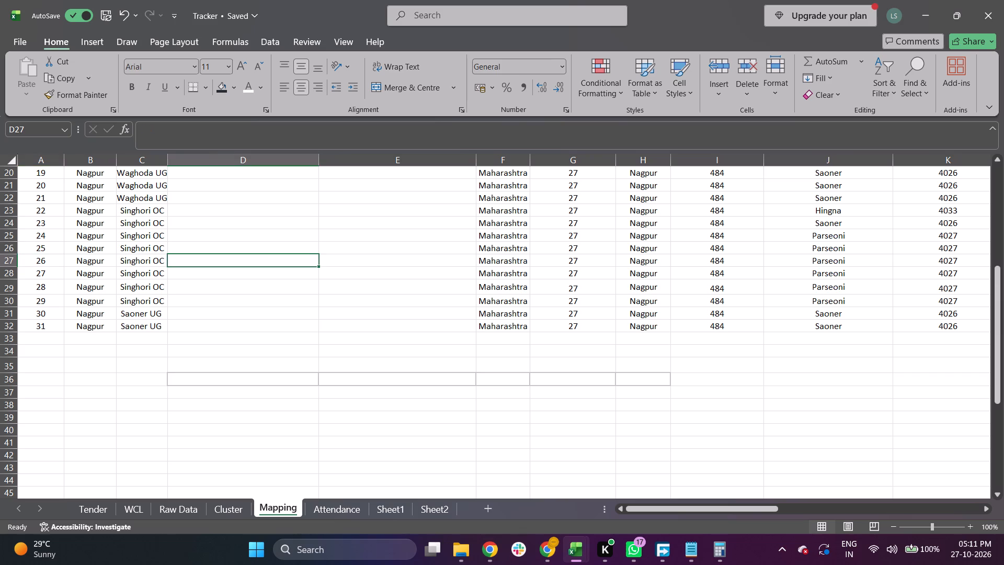
Check the Singhori OC entries in rows 27 and 28, from the state and district columns through to the village GPS coordinates.
key(Right)
key(Right)
key(Right)
key(Right)
key(Right)
key(Right)
key(Right)
key(Right)
key(Right)
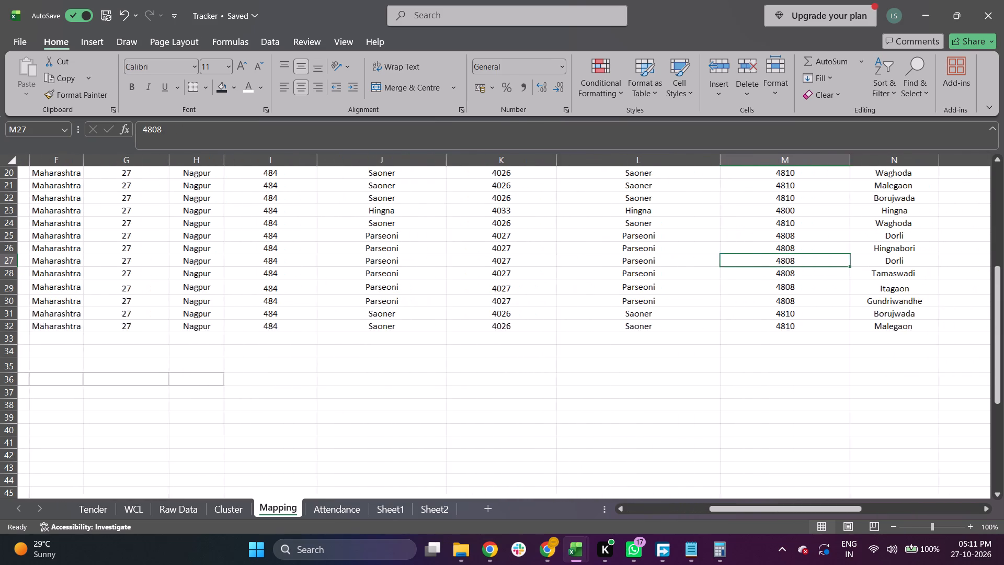
key(Right)
key(Down)
key(Right)
key(Right)
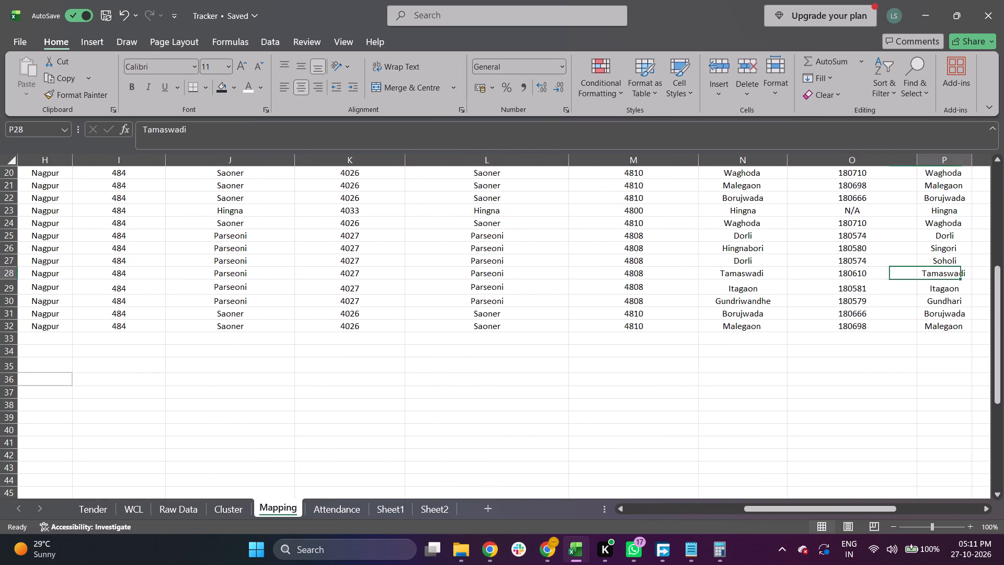
key(Right)
key(Right)
key(Right)
key(Left)
key(Left)
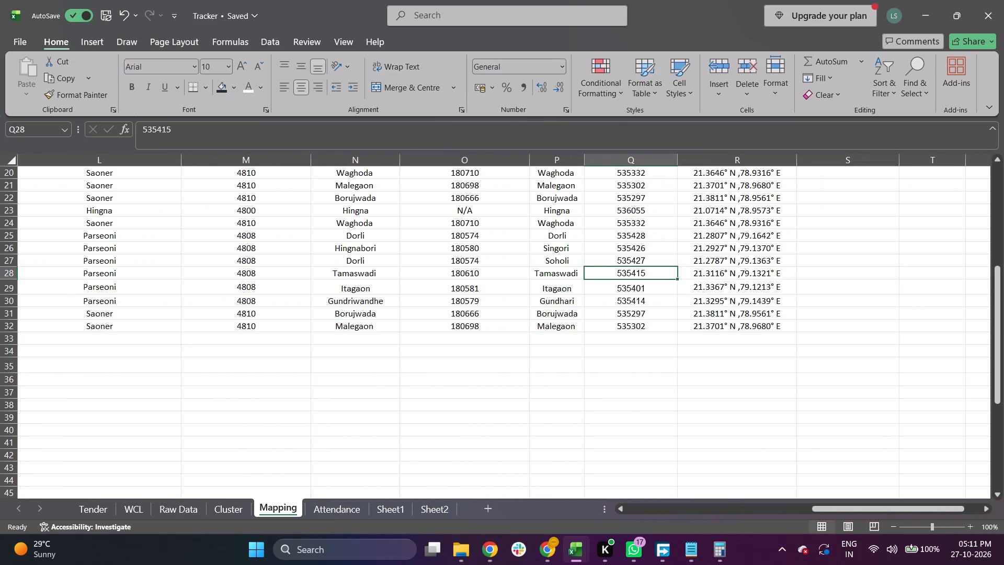
Copy the formatting of row 28 (Tamaswadi) onto row 29 (Itagaon) with Format Painter.
key(Down)
key(Left)
key(Left)
key(Left)
key(Left)
key(Left)
key(Left)
key(Left)
key(Left)
key(Left)
key(Left)
key(Left)
key(Left)
key(Left)
key(Left)
key(Left)
key(Left)
key(Left)
key(Left)
key(Left)
key(Left)
key(Left)
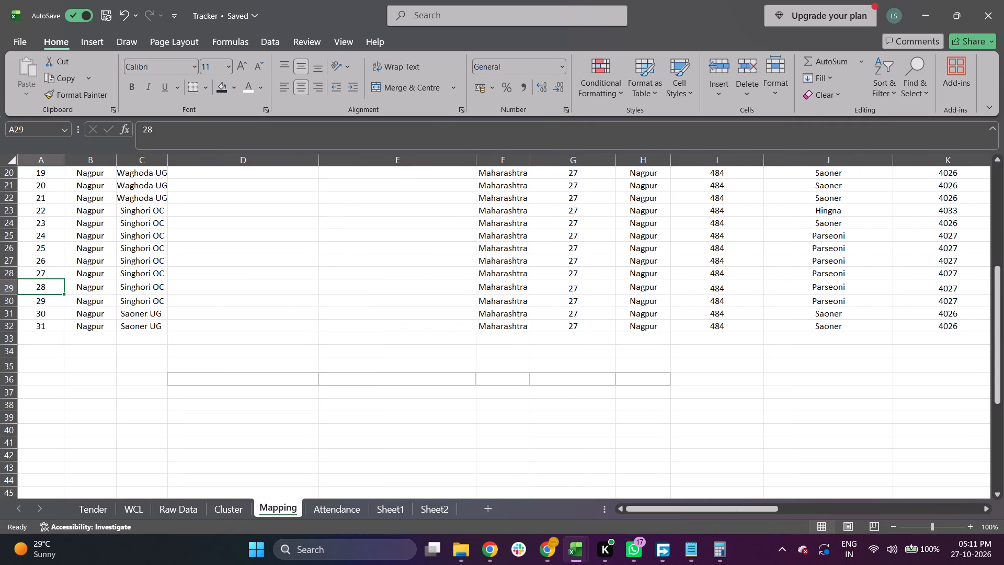
click(12, 272)
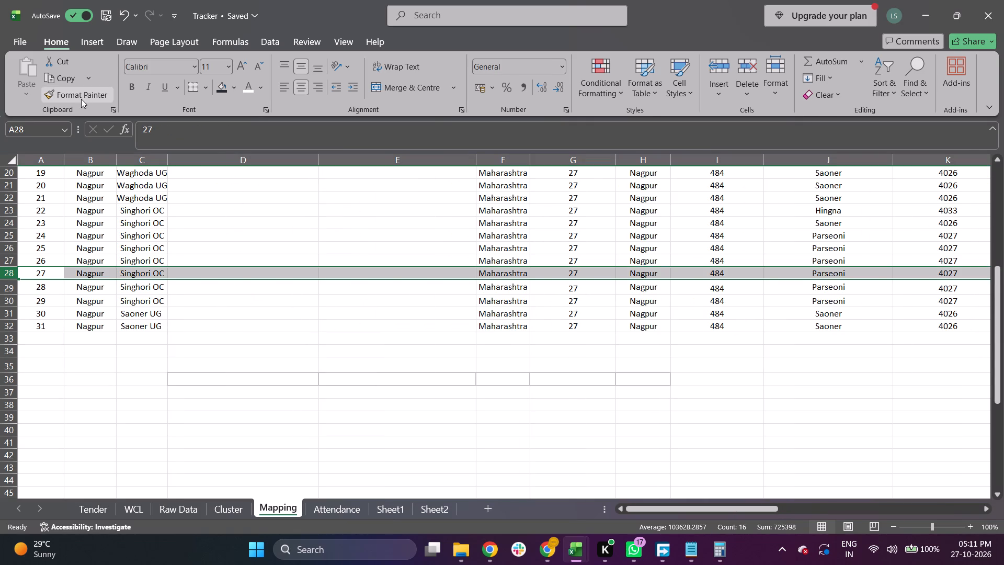
click(81, 99)
key(Down)
Examine the reformatted Itagaon row from its district column across to the village GPS coordinates.
key(Right)
key(Right)
key(Right)
key(Right)
key(Right)
key(Right)
key(Right)
key(Right)
key(Right)
key(Right)
key(Right)
key(Right)
key(Right)
key(Right)
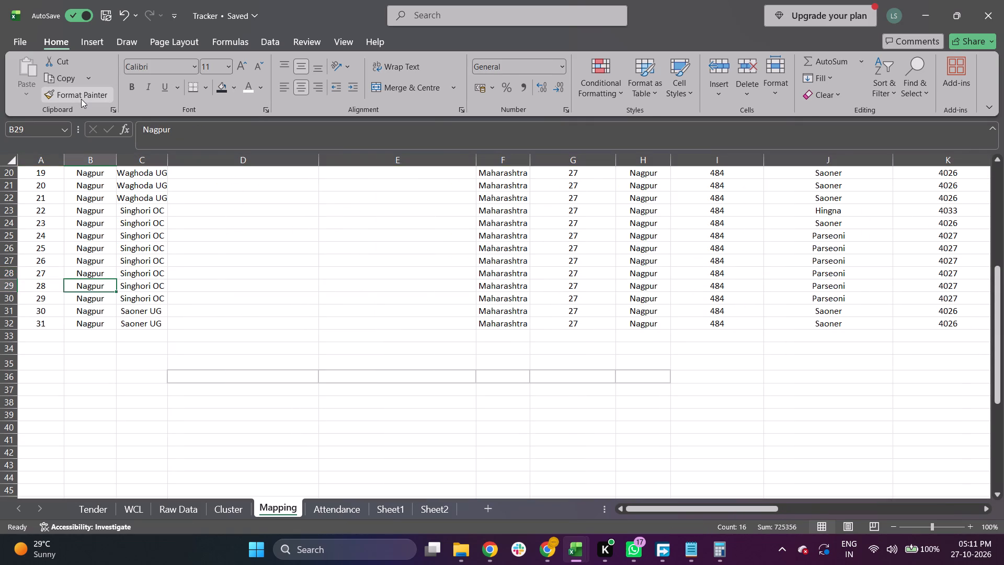
key(Left)
key(Left)
key(Left)
key(Right)
key(Right)
key(Right)
key(Right)
key(Right)
key(Right)
key(Right)
key(Right)
key(Right)
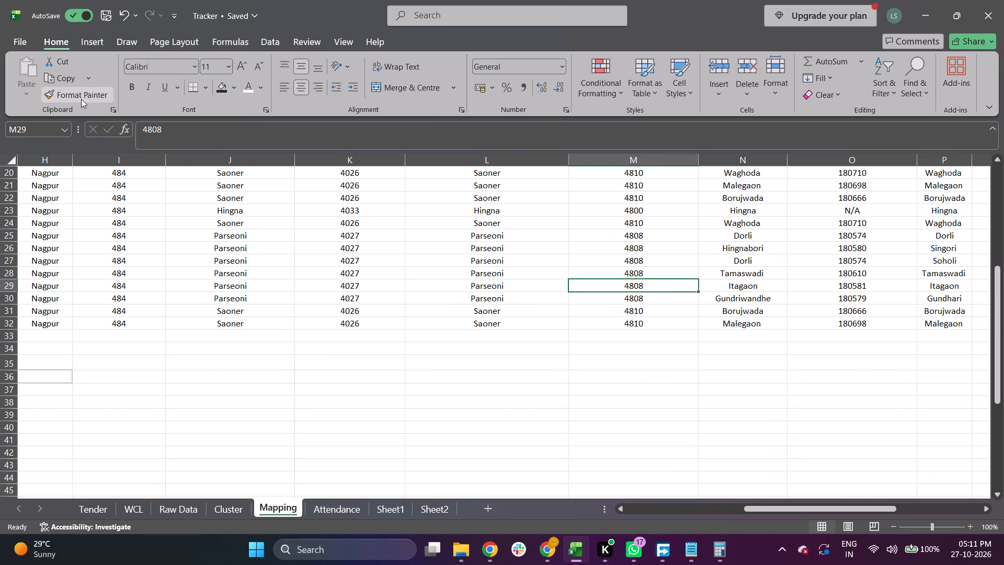
key(Left)
key(Left)
key(Up)
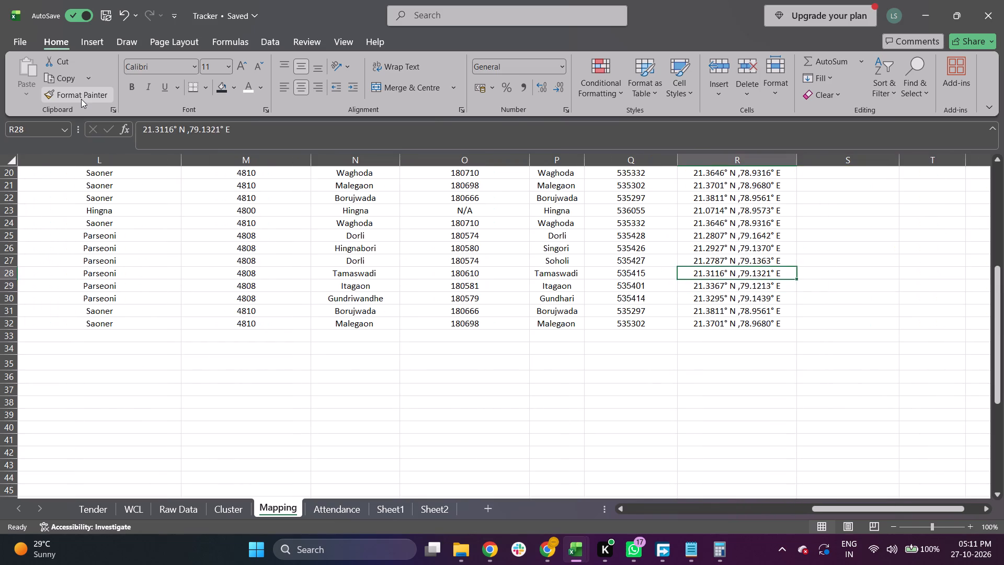
Look through the Village GPS Coordinates column from the Tamaswadi row up to its header.
key(Up)
key(Up)
key(Up)
key(Up)
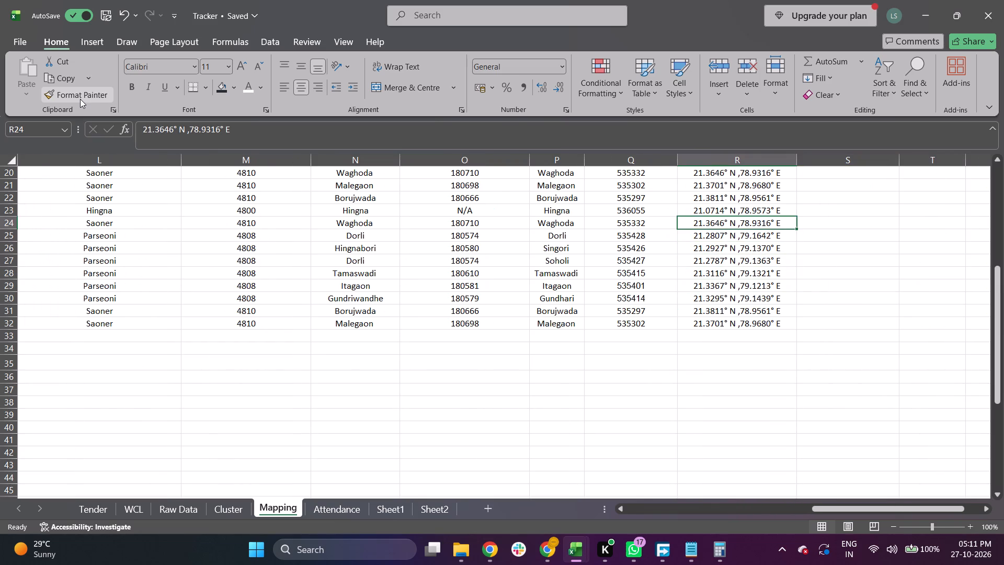
key(Up)
key(Up)
key(Up)
key(Up)
key(Up)
key(Up)
key(Up)
key(Up)
key(Up)
key(Up)
key(Up)
key(Up)
key(Up)
key(Up)
key(Up)
key(Up)
key(Up)
key(Up)
key(Up)
key(Up)
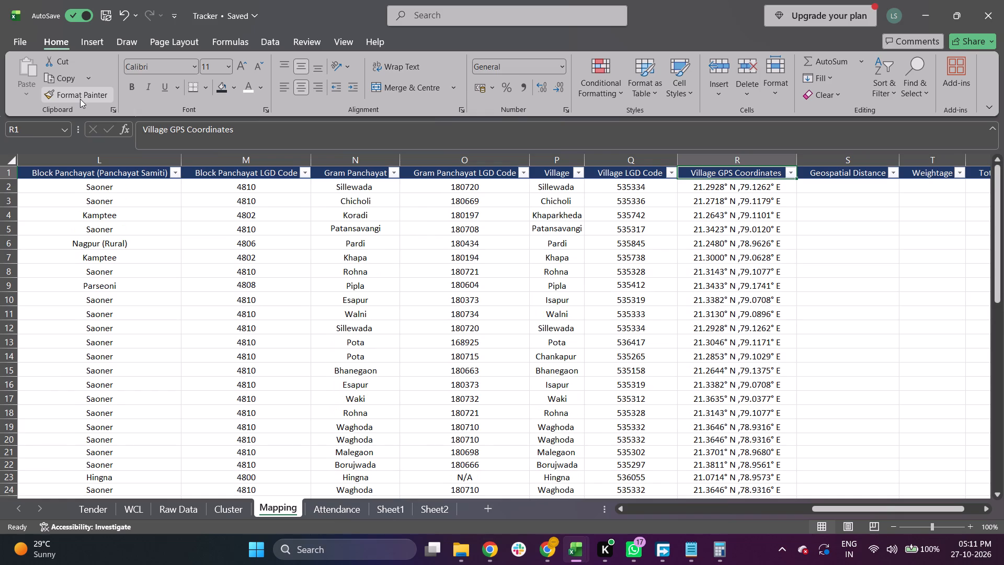
Look through the Village GPS Coordinates column from its header down to the empty rows below Malegaon.
key(Down)
key(Down)
key(Down)
key(Down)
key(Down)
key(Down)
key(Down)
key(Down)
key(Down)
key(Down)
key(Down)
key(Down)
key(Down)
key(Down)
key(Down)
key(Down)
key(Down)
key(Down)
key(Down)
key(Down)
key(Down)
key(Down)
key(Down)
key(Down)
key(Down)
key(Down)
key(Down)
key(Down)
key(Down)
key(Down)
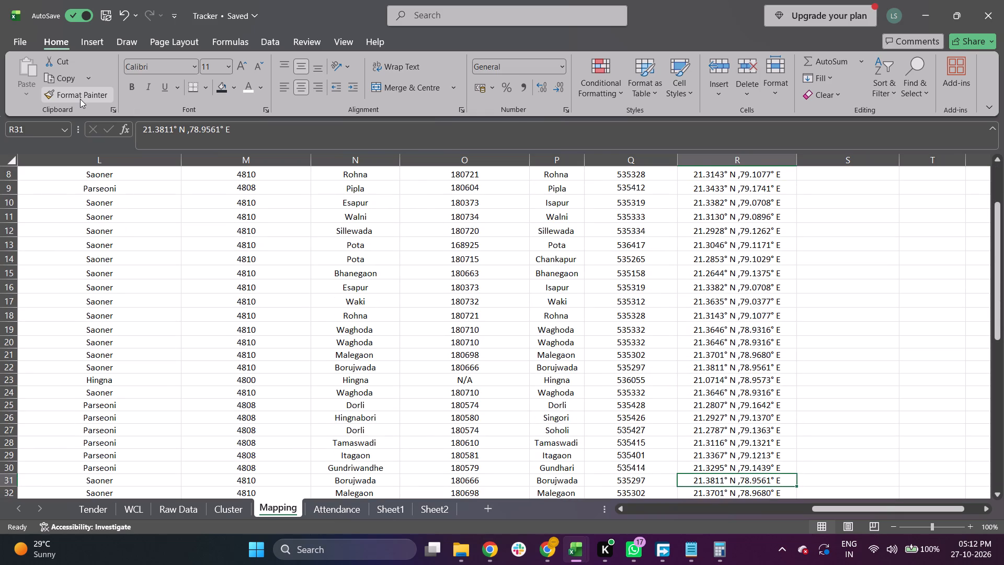
key(Down)
key(Down)
key(Down)
key(Down)
key(Down)
key(Down)
key(Down)
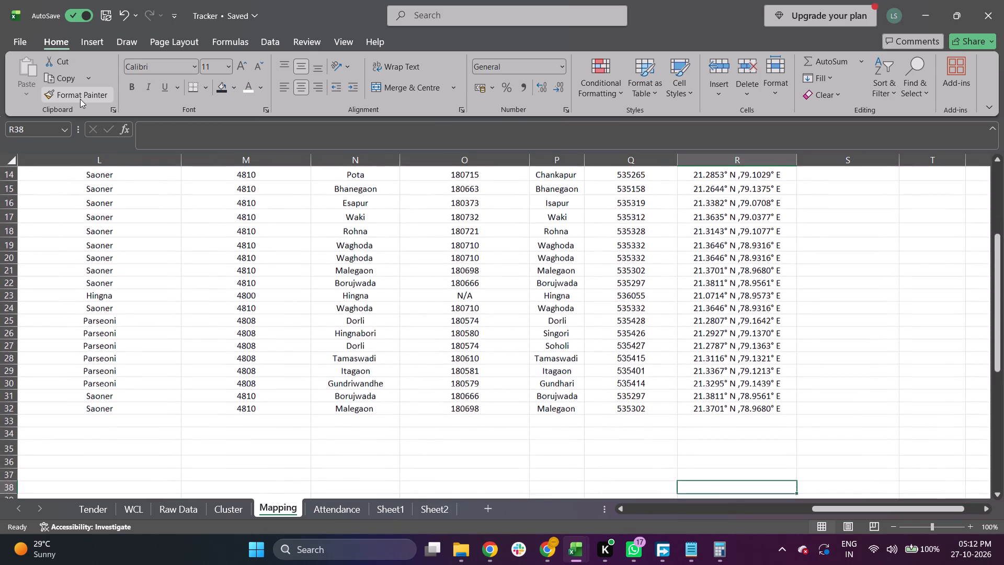
Look back across to the S.No. column and through it from the empty rows below the table up to the header.
key(Left)
key(Left)
key(Left)
key(Left)
key(Left)
key(Left)
key(Left)
key(Left)
key(Left)
key(Left)
key(Left)
key(Left)
key(Left)
key(Left)
key(Left)
key(Left)
key(Left)
key(Left)
key(Left)
key(Left)
key(Up)
key(Up)
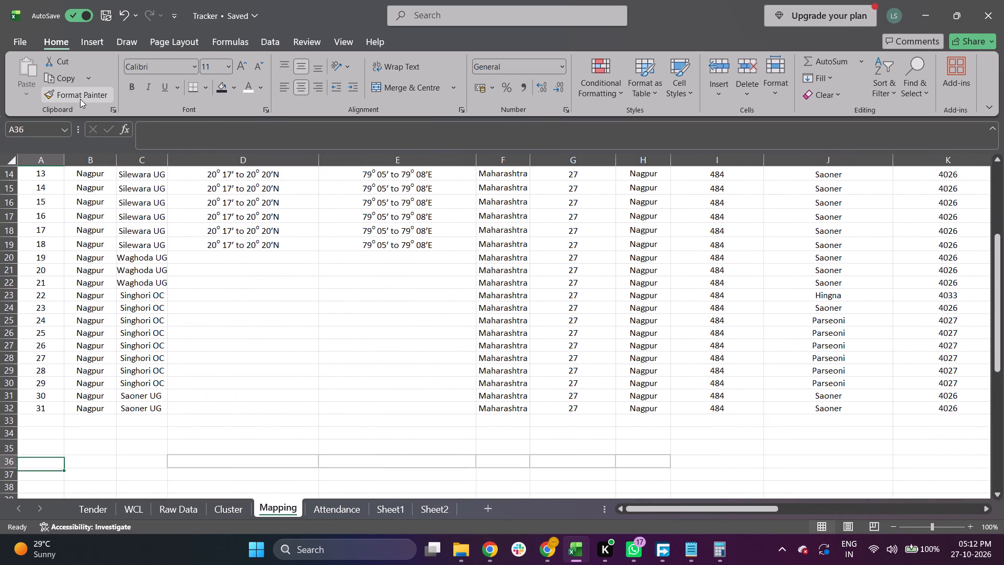
key(Up)
key(Up)
key(Up)
key(Up)
key(Up)
key(Up)
key(Up)
key(Up)
key(Up)
key(Up)
key(Up)
key(Up)
key(Up)
key(Up)
key(Up)
key(Up)
key(Up)
key(Up)
key(Up)
key(Up)
key(Up)
key(Up)
key(Up)
key(Up)
key(Up)
key(Up)
key(Up)
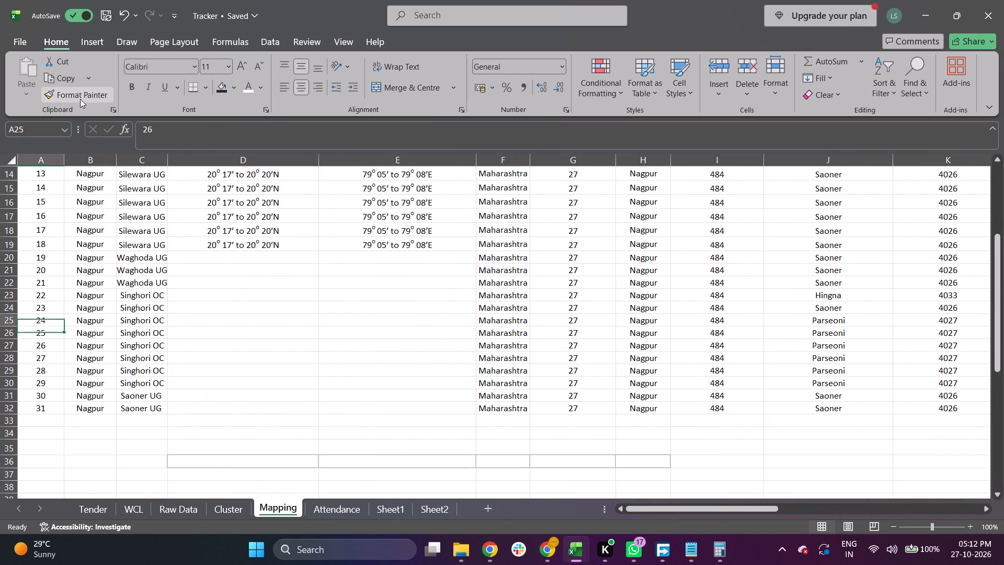
Examine the first Pipla UG rows from the Cluster column across to the Mine GPS Coordinates (Latitude) column.
key(Right)
key(Down)
key(Down)
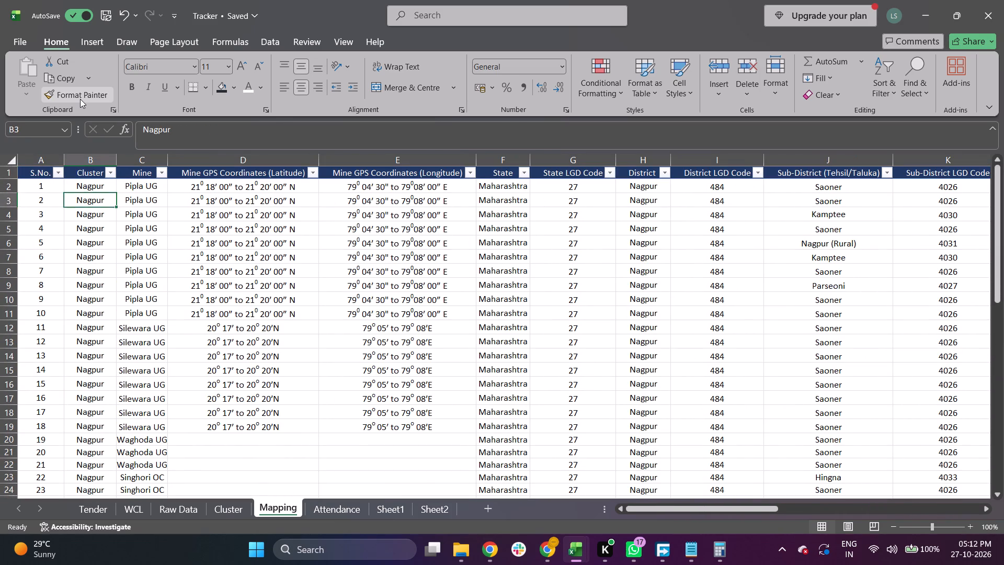
key(Down)
key(Down)
key(Right)
key(Right)
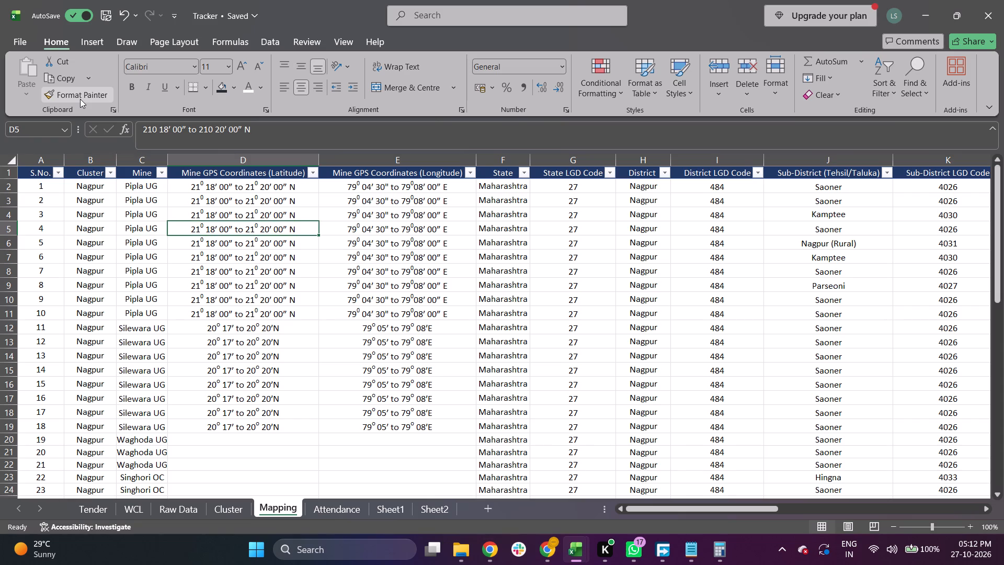